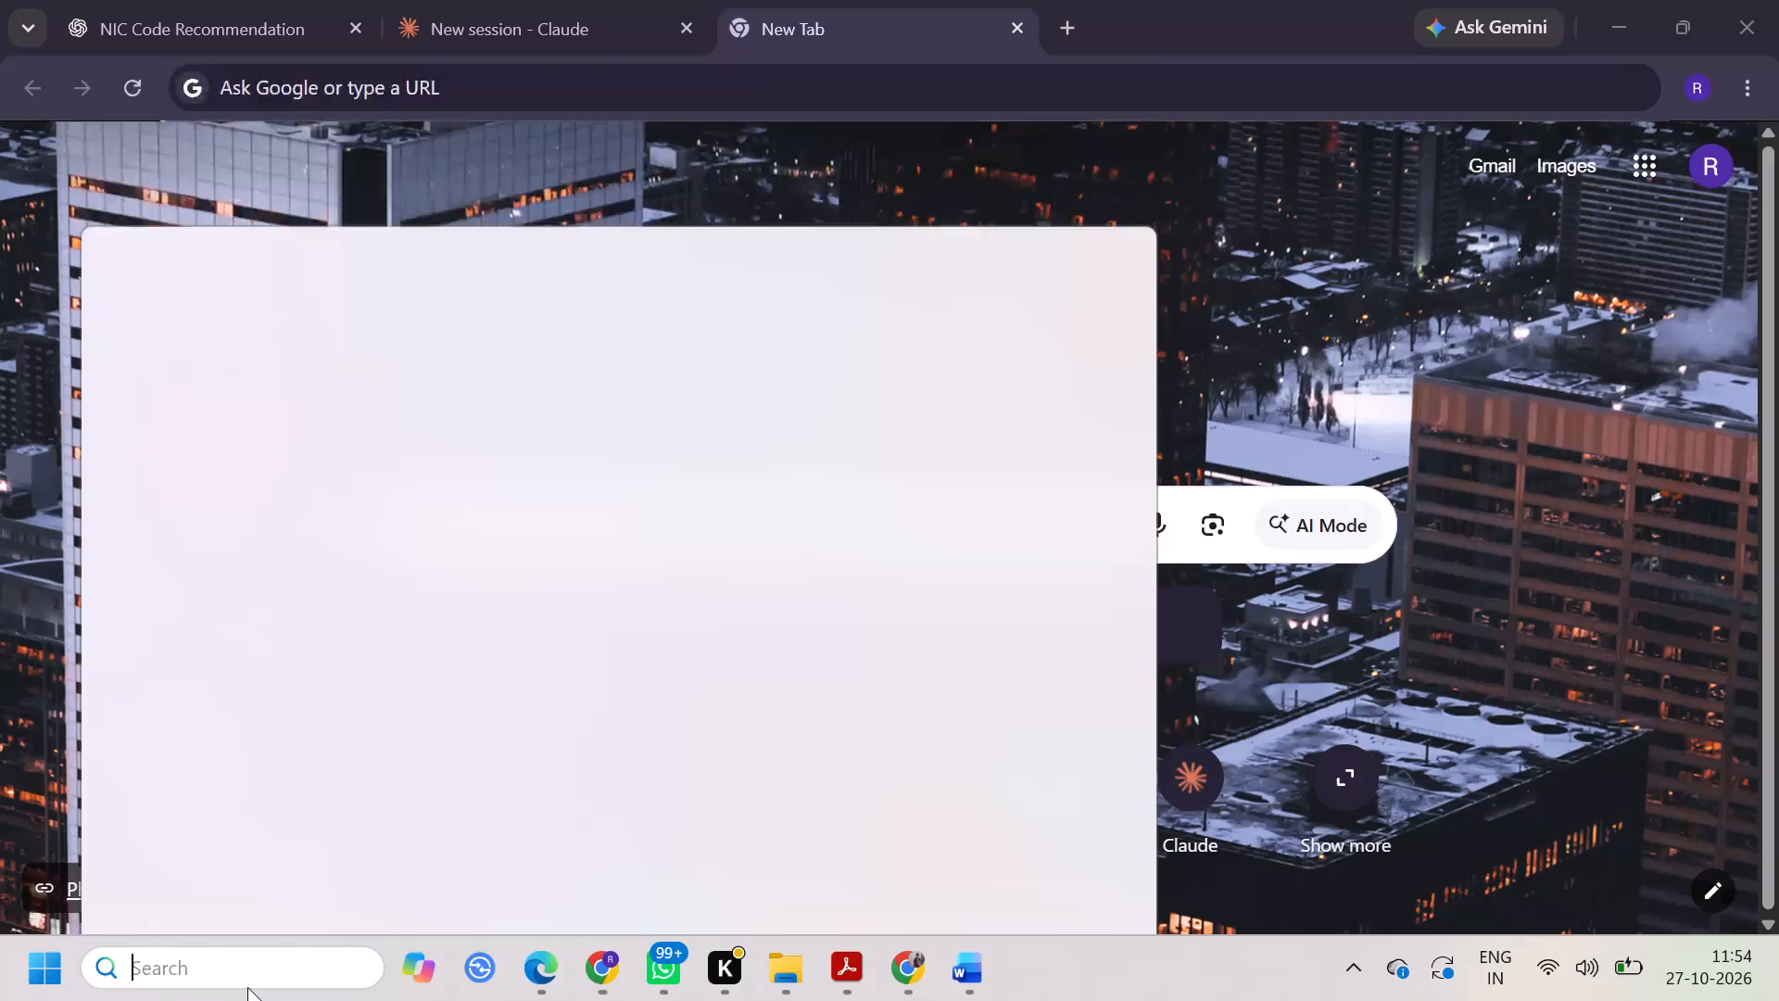
Launch Excel and open the recent tripnlink checklist workbook.
{"action": "left_click", "coordinate": [43, 947]}
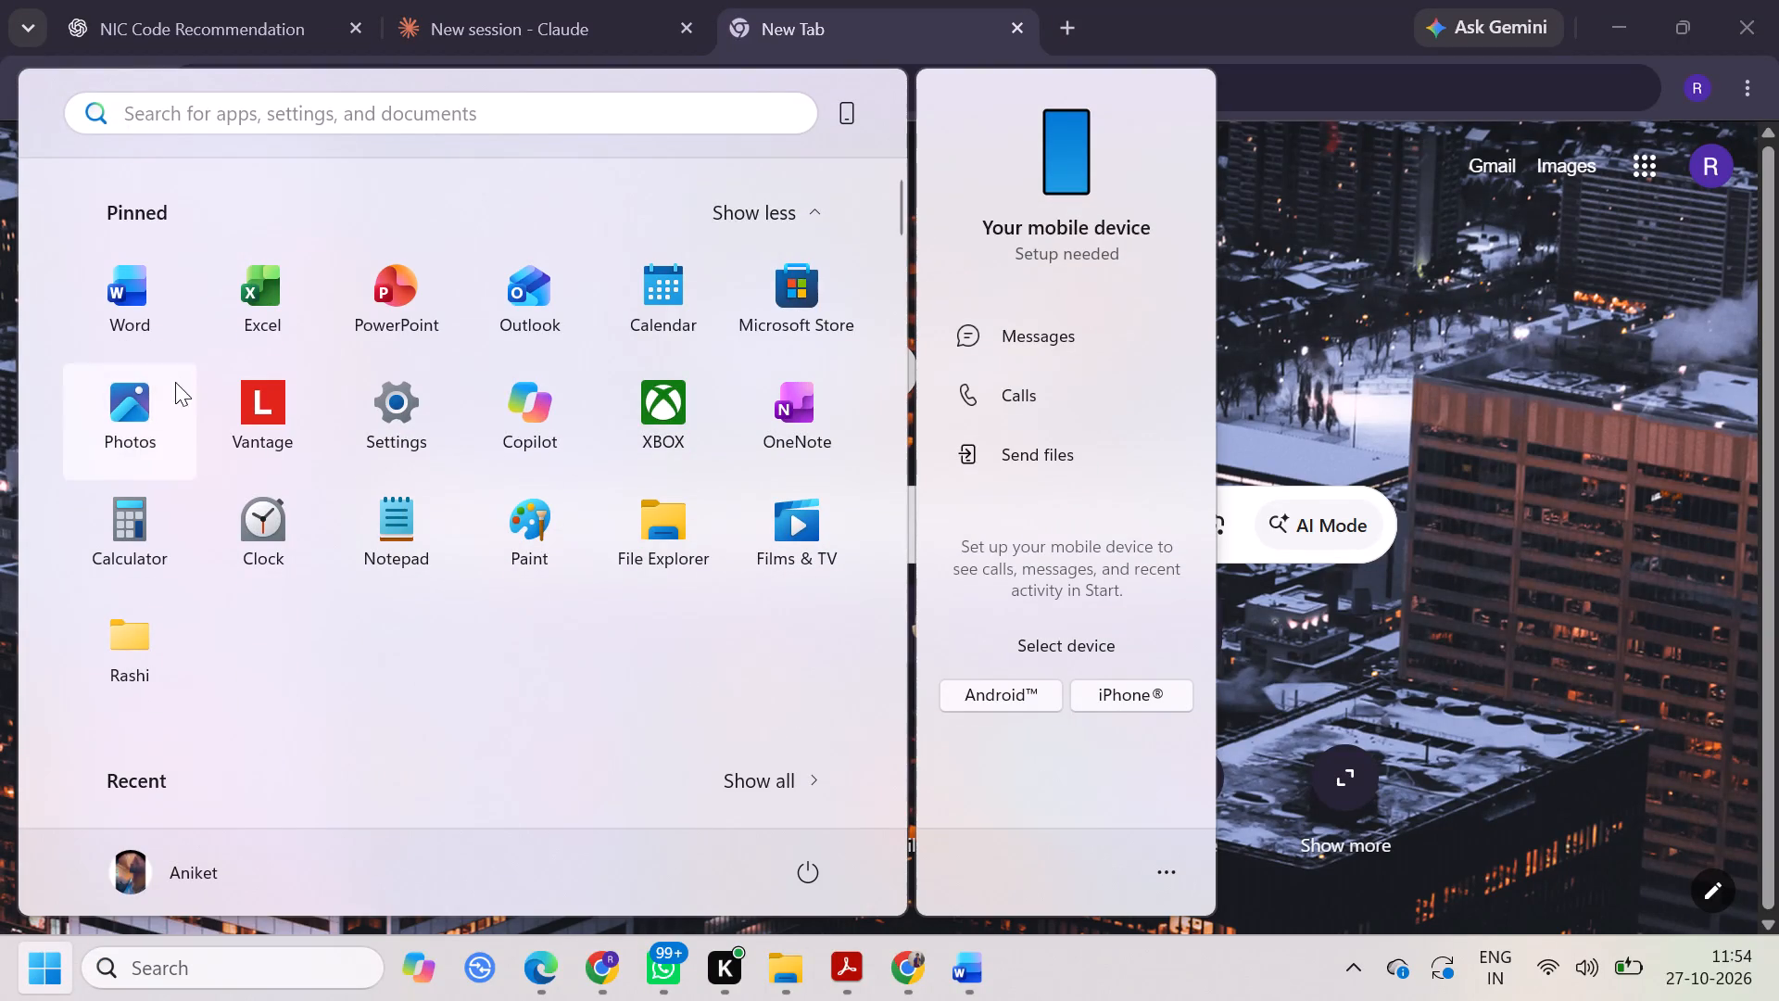
{"action": "left_click", "coordinate": [256, 316]}
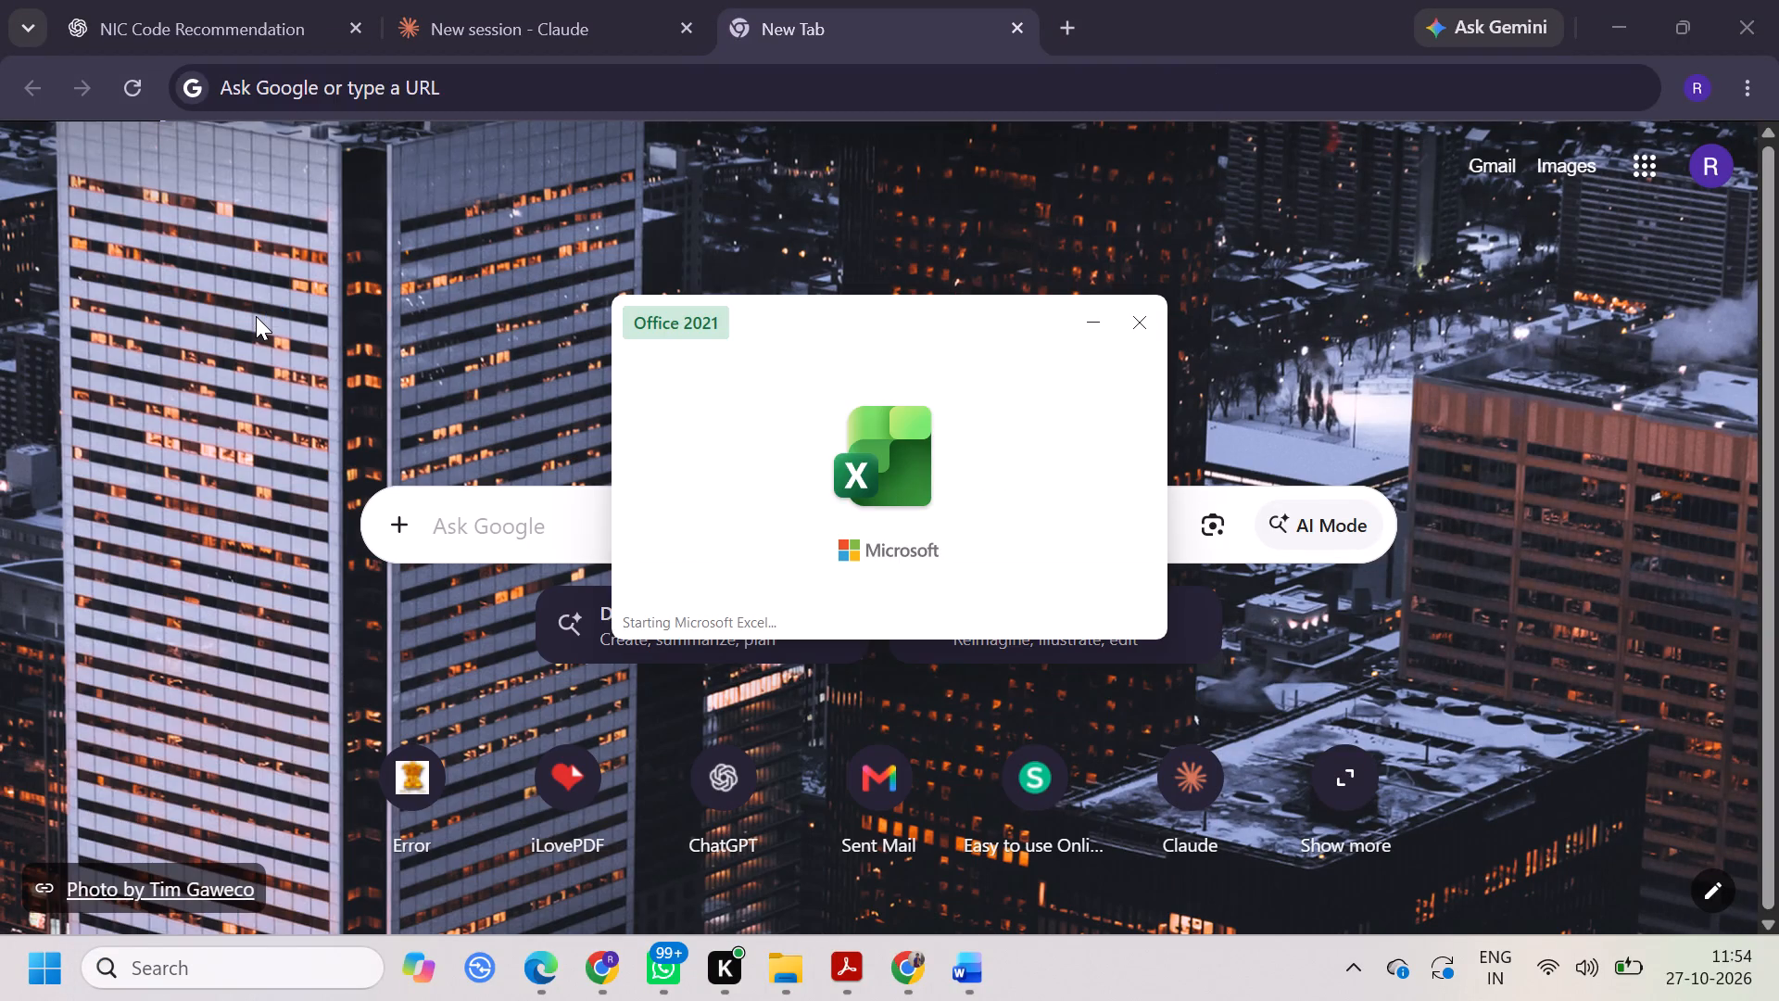
{"action": "left_click", "coordinate": [385, 716]}
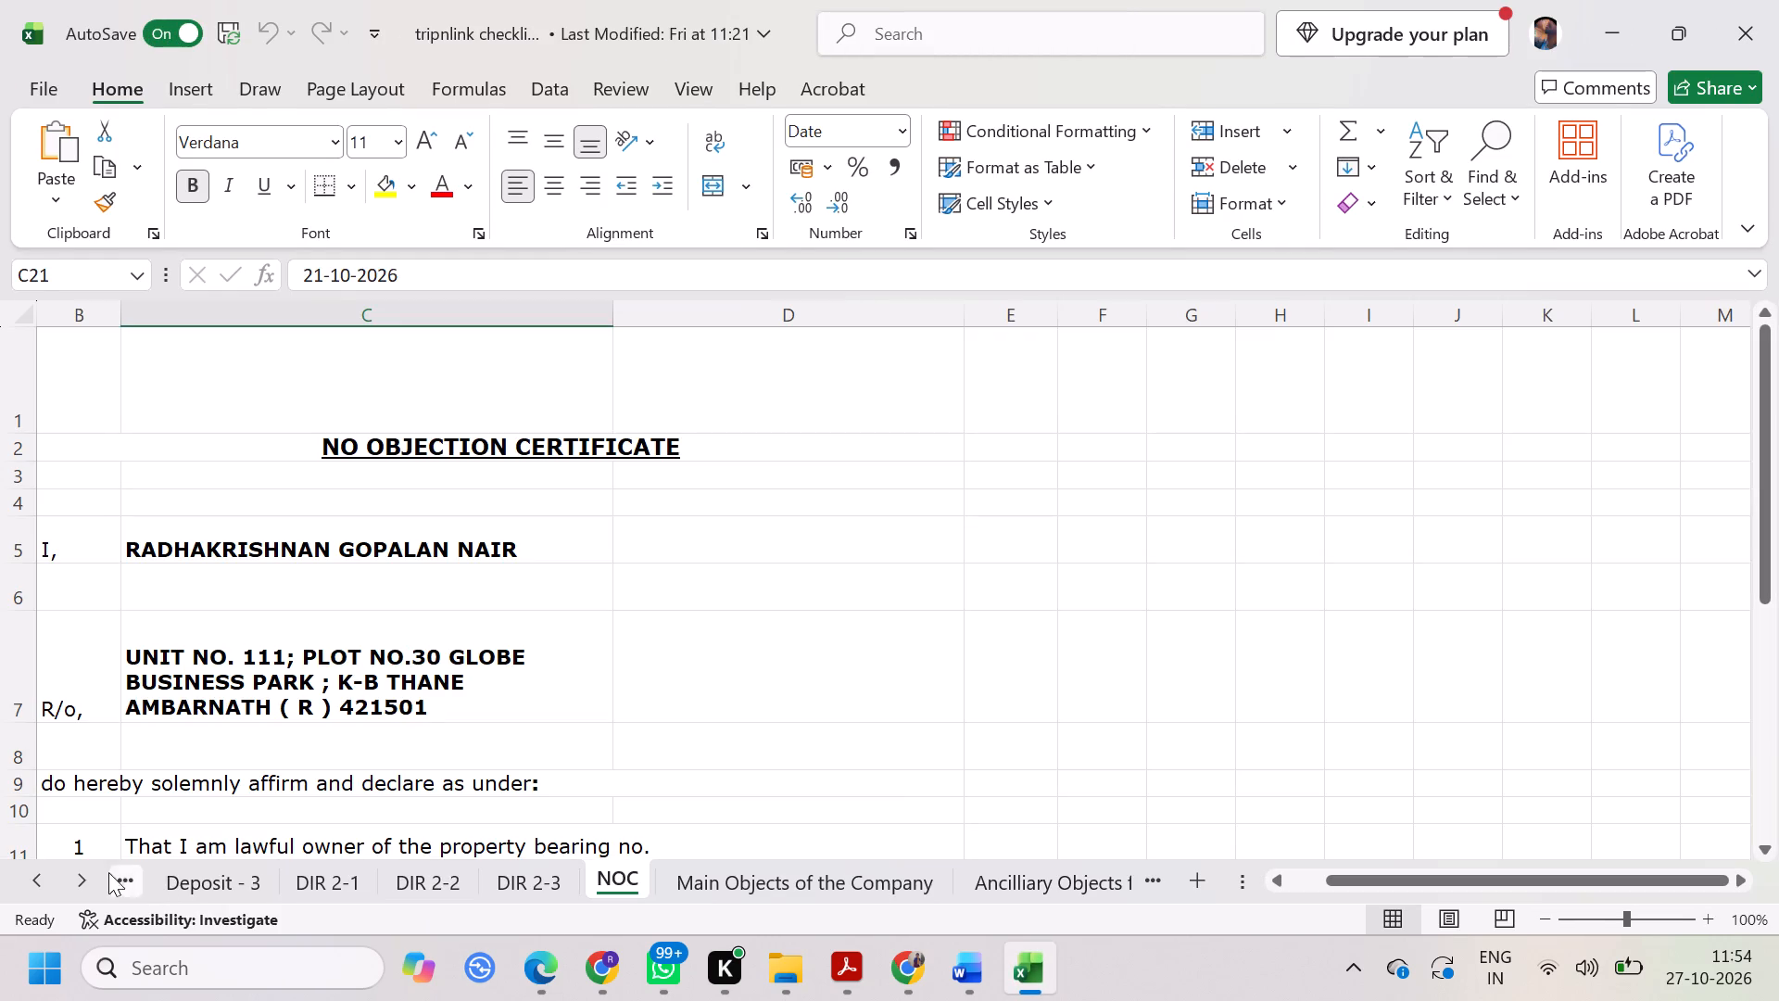
Look through the workbook's last sheets and the opening part of the No Objection Certificate on the NOC sheet.
{"action": "triple_click", "coordinate": [81, 872]}
{"action": "double_click", "coordinate": [81, 872]}
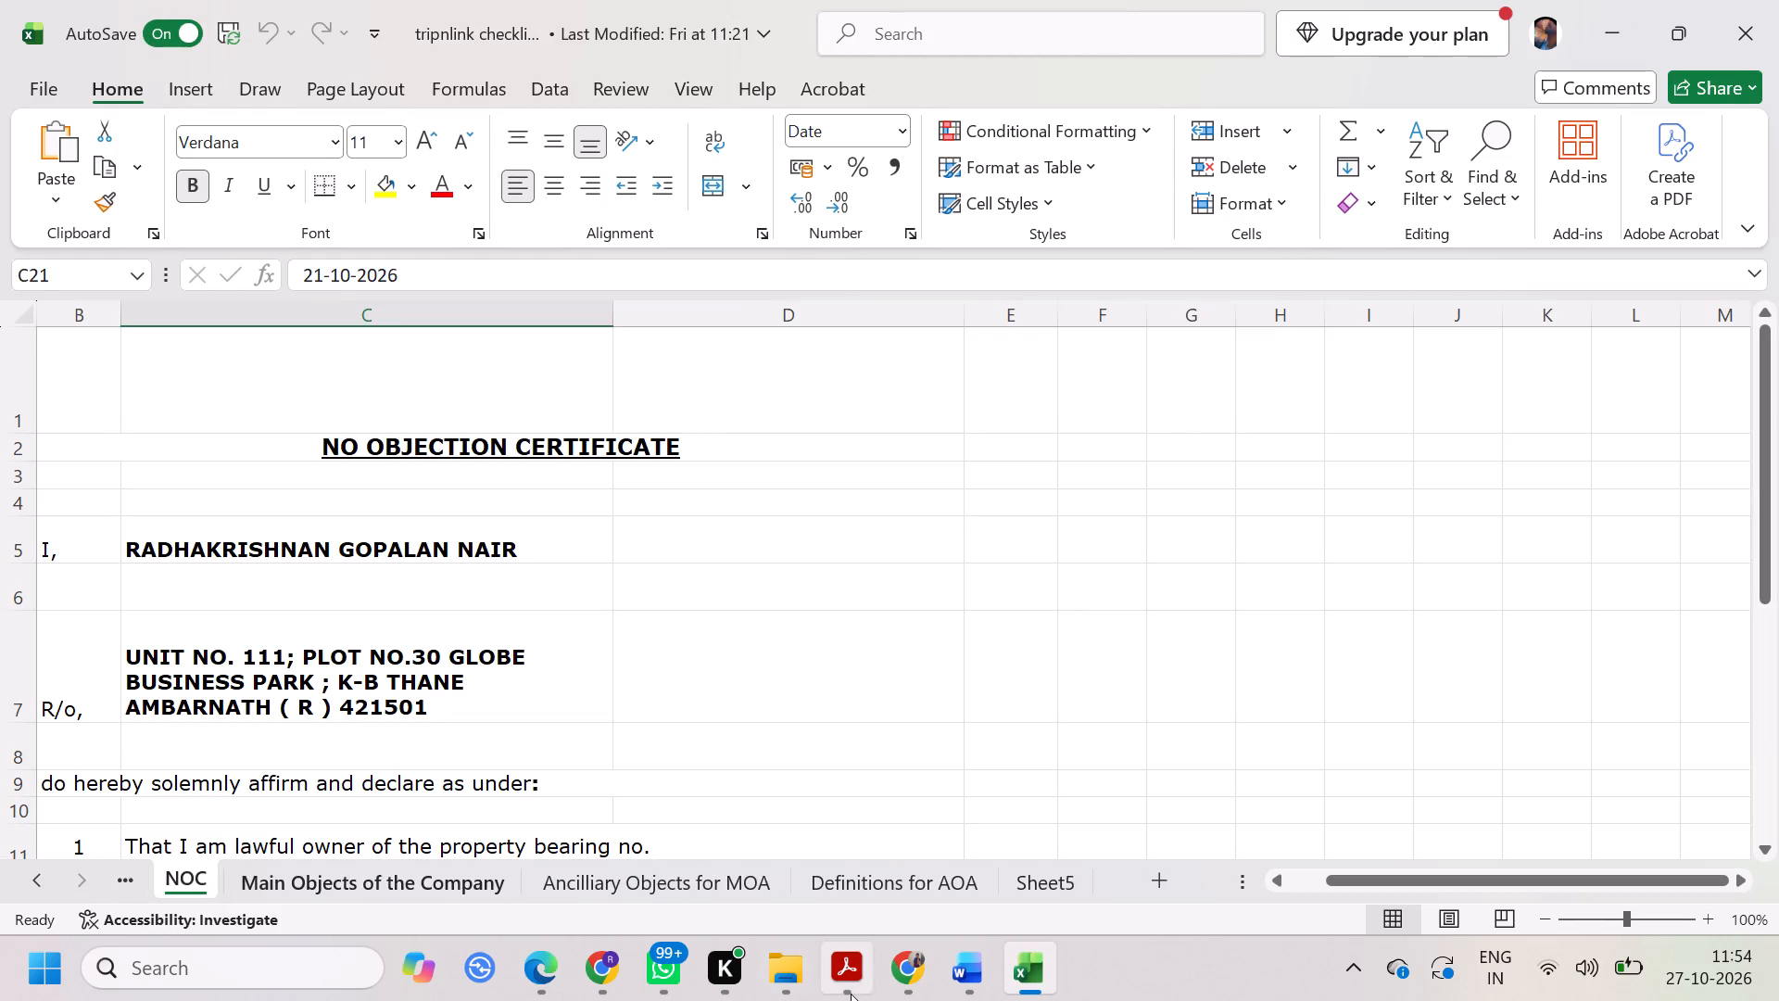
{"action": "left_click", "coordinate": [72, 877]}
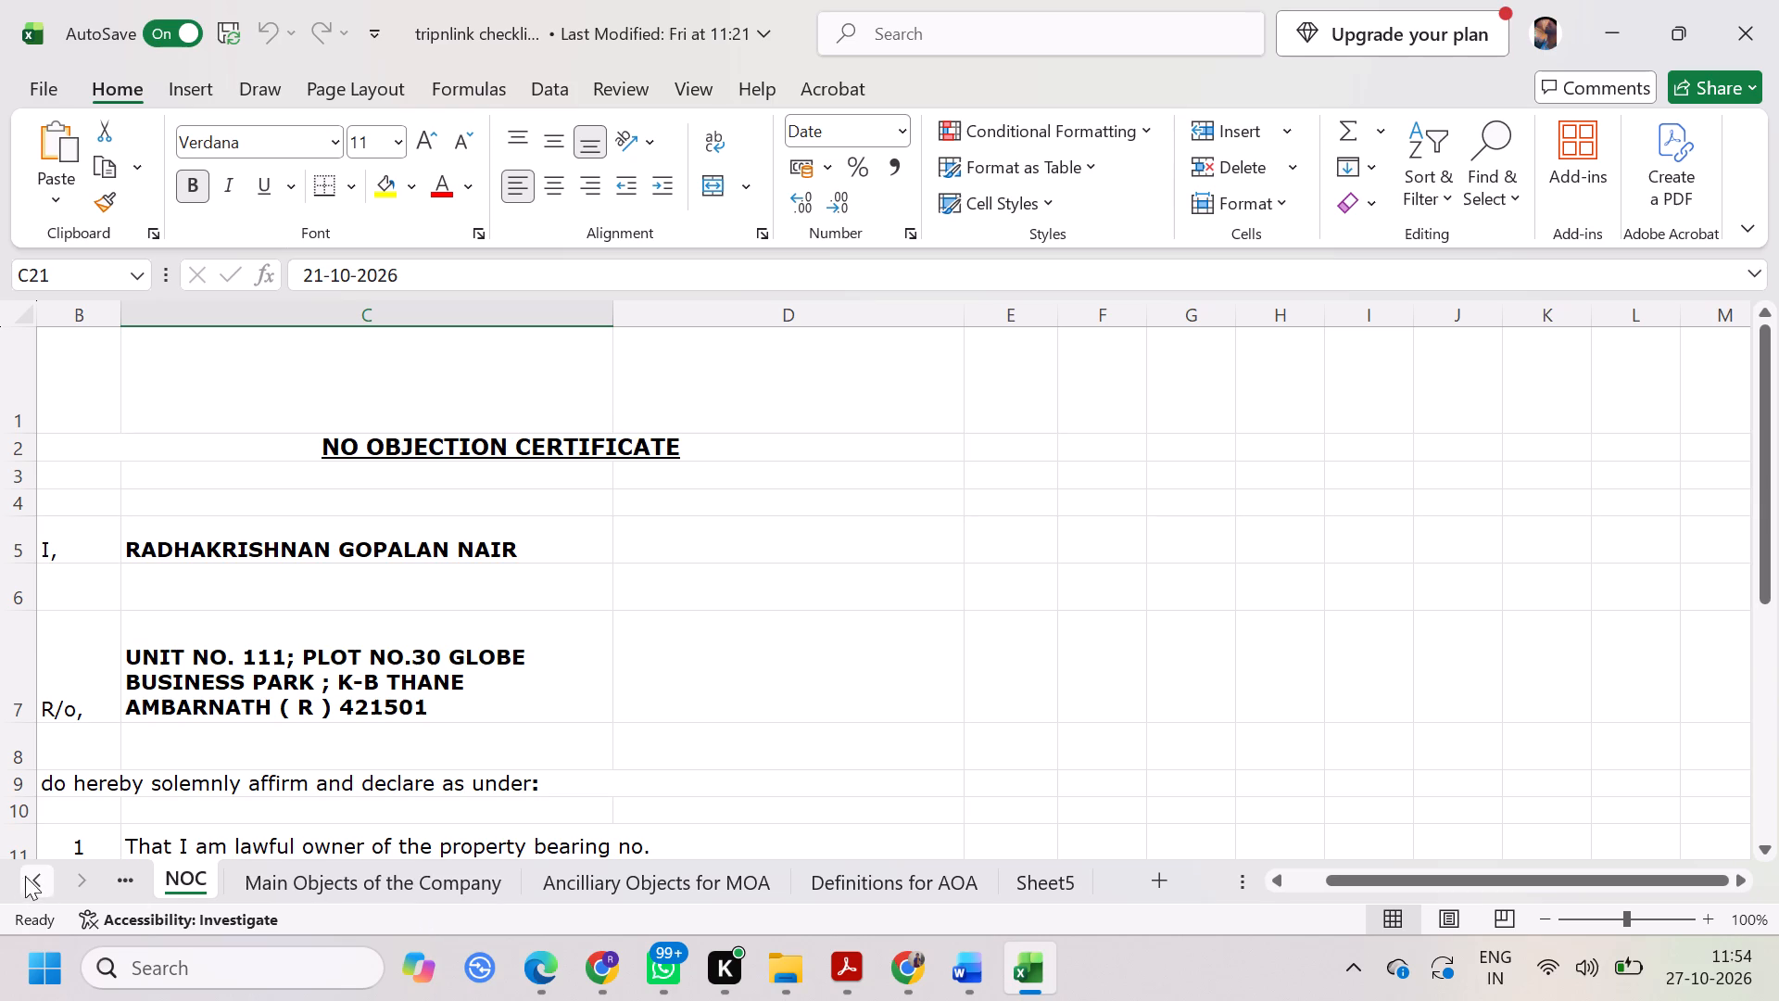
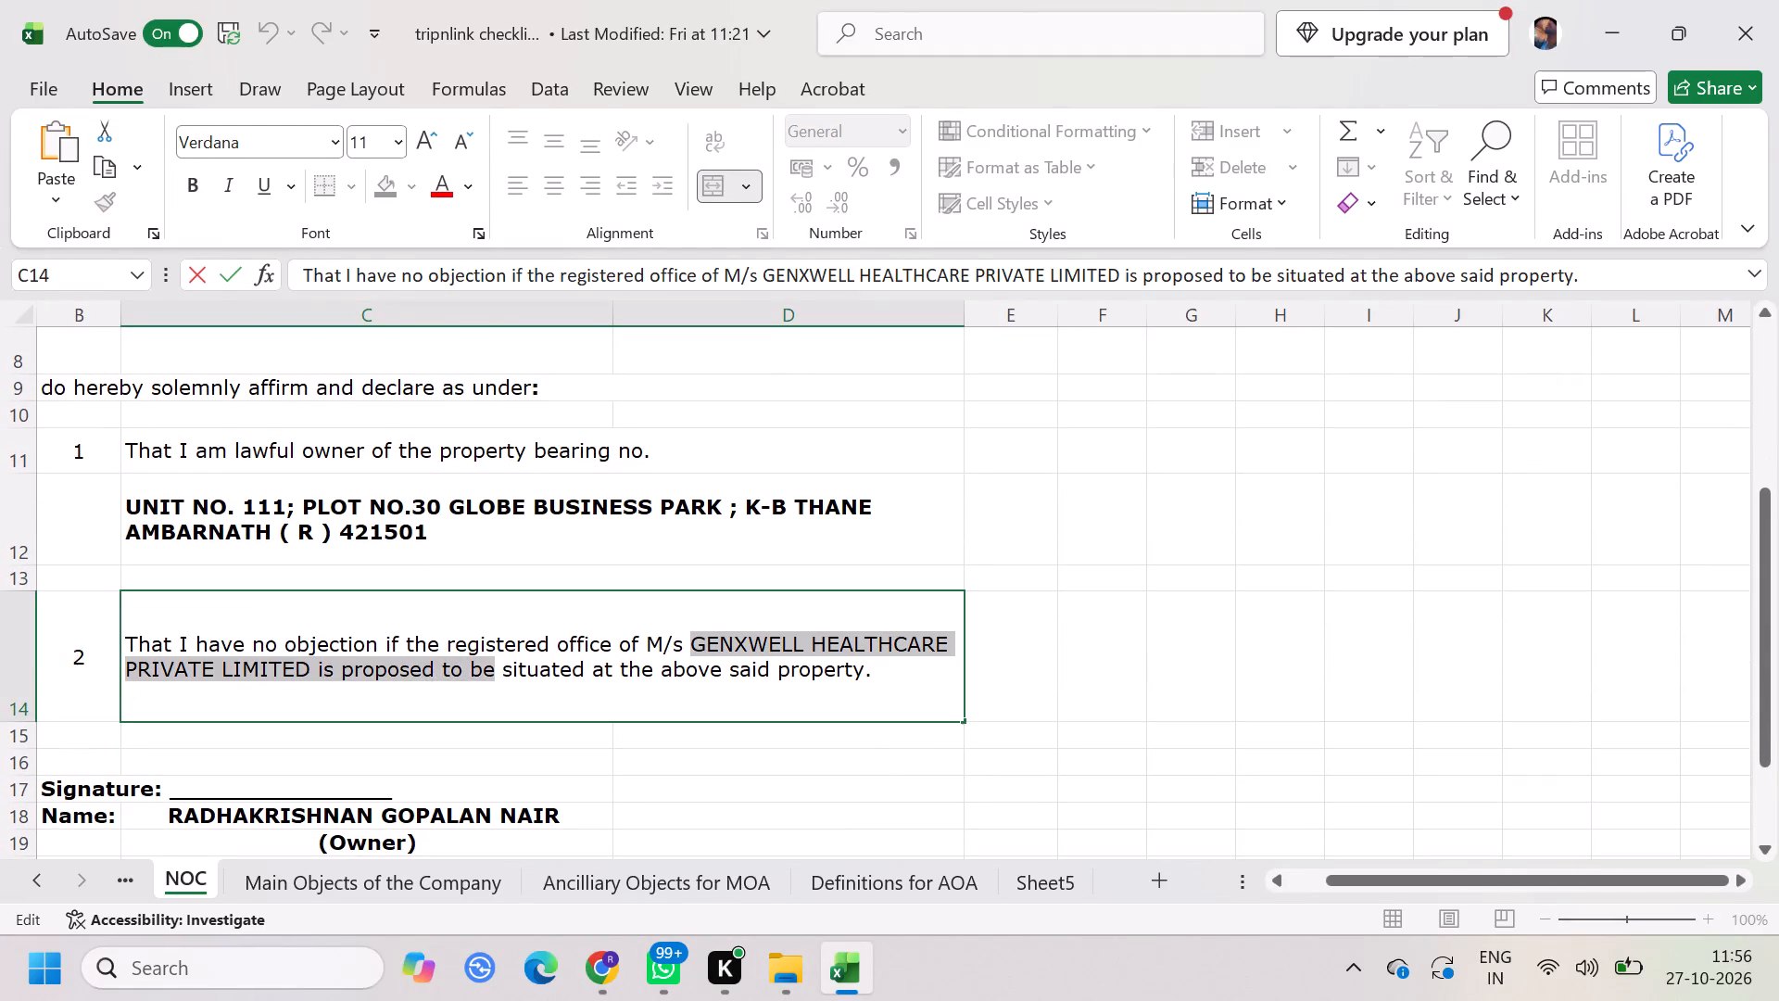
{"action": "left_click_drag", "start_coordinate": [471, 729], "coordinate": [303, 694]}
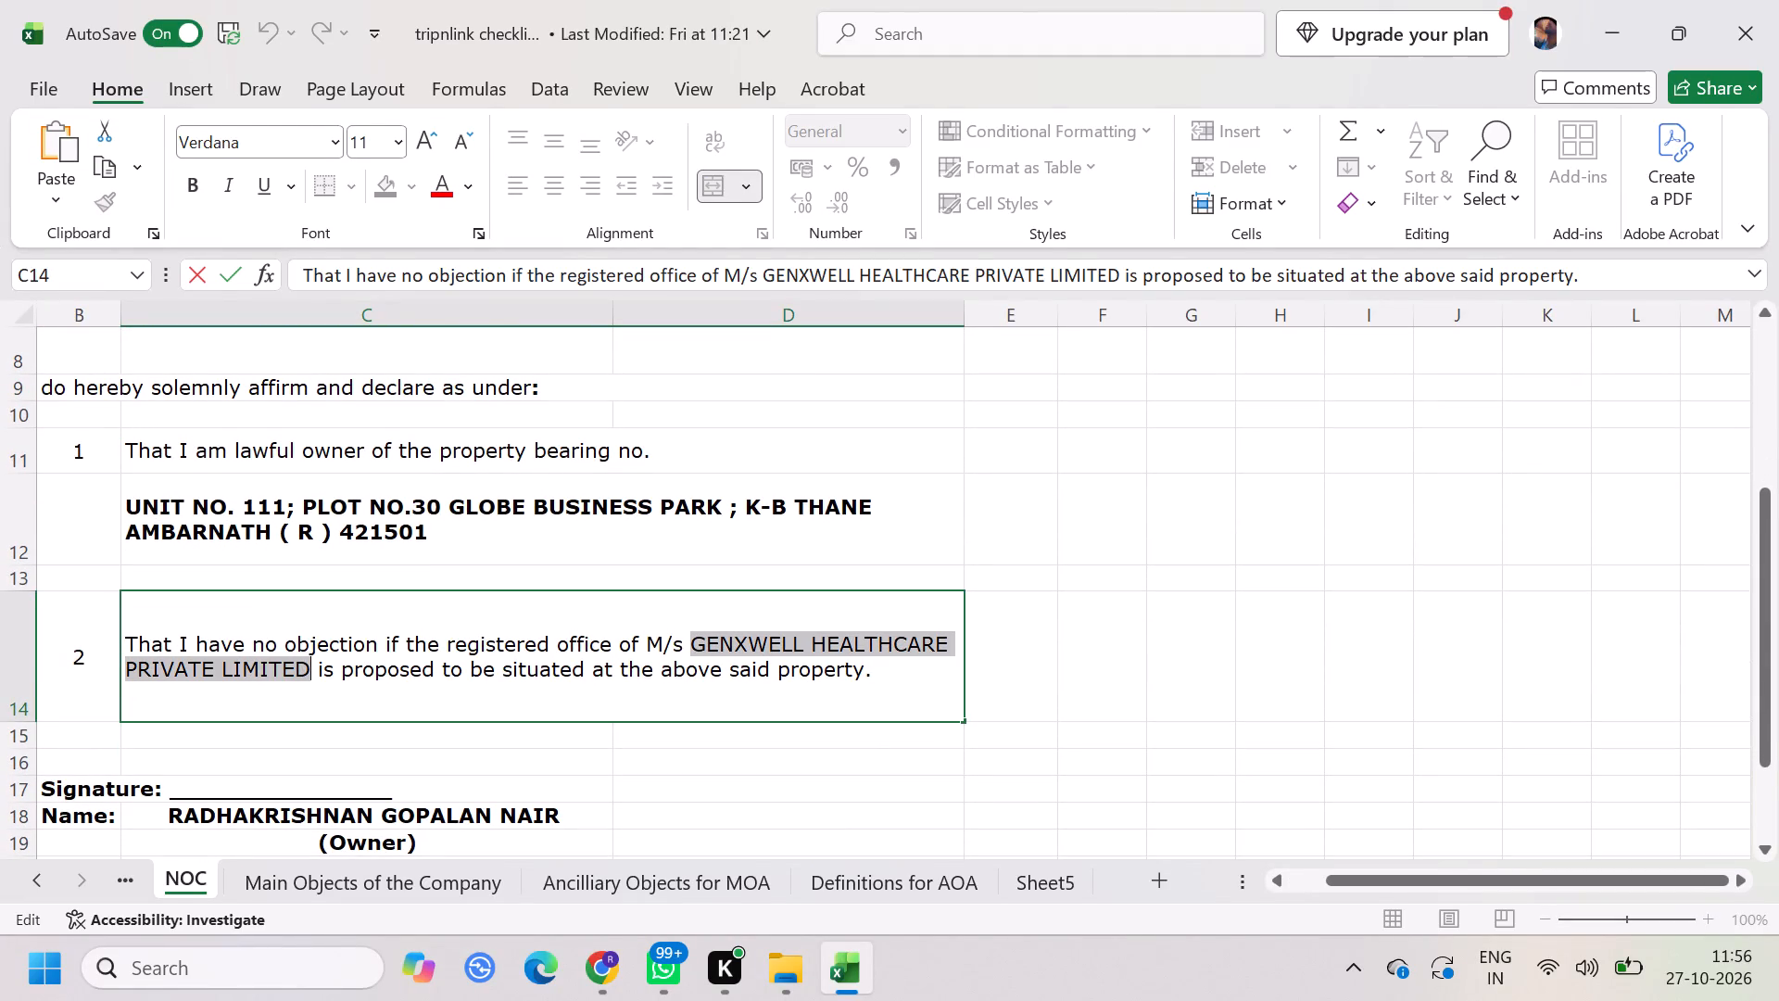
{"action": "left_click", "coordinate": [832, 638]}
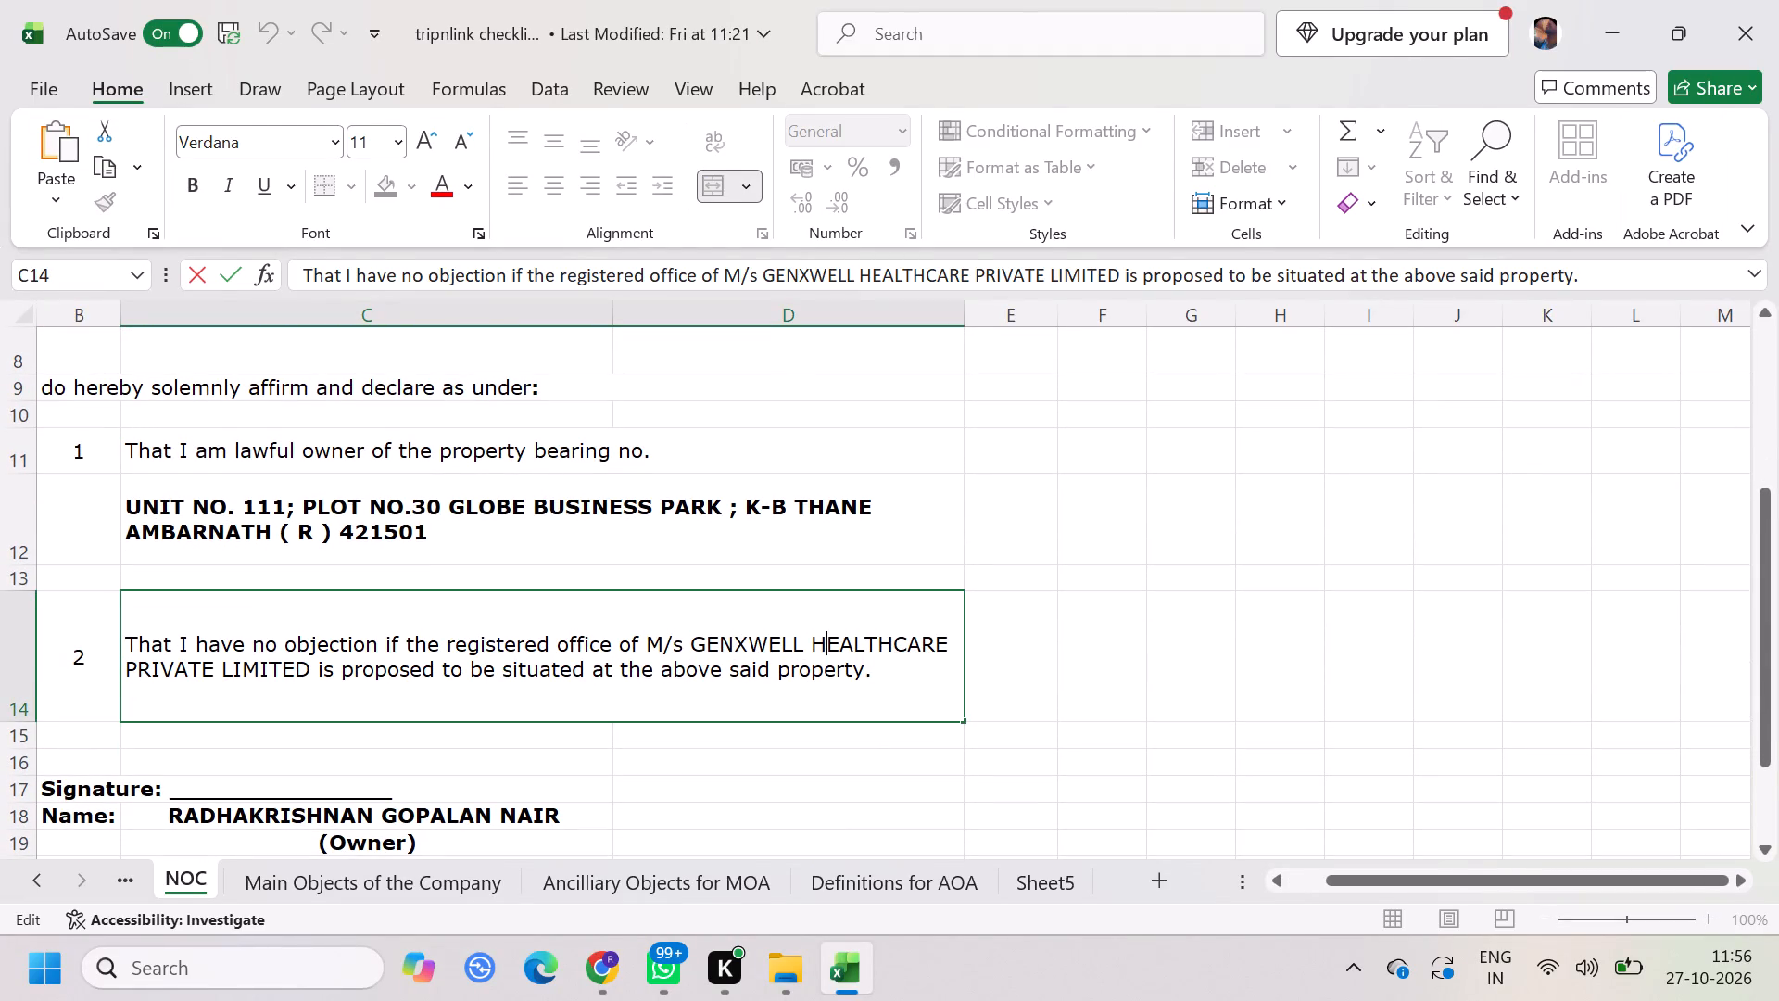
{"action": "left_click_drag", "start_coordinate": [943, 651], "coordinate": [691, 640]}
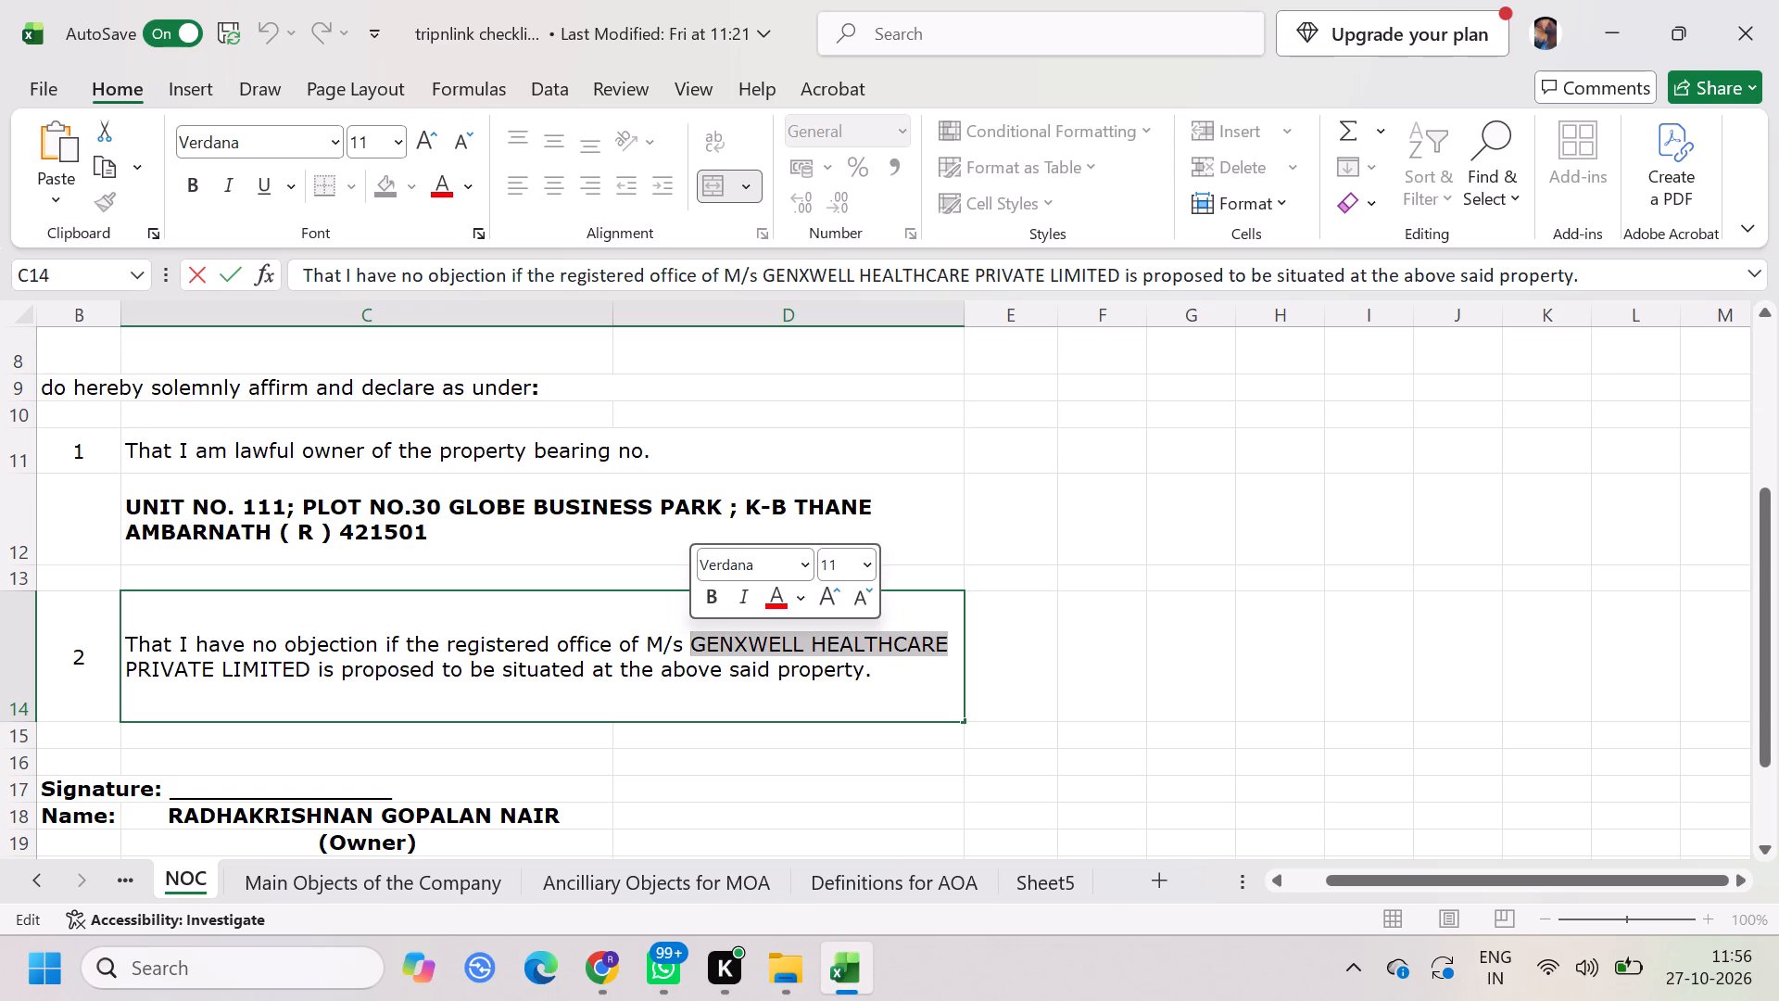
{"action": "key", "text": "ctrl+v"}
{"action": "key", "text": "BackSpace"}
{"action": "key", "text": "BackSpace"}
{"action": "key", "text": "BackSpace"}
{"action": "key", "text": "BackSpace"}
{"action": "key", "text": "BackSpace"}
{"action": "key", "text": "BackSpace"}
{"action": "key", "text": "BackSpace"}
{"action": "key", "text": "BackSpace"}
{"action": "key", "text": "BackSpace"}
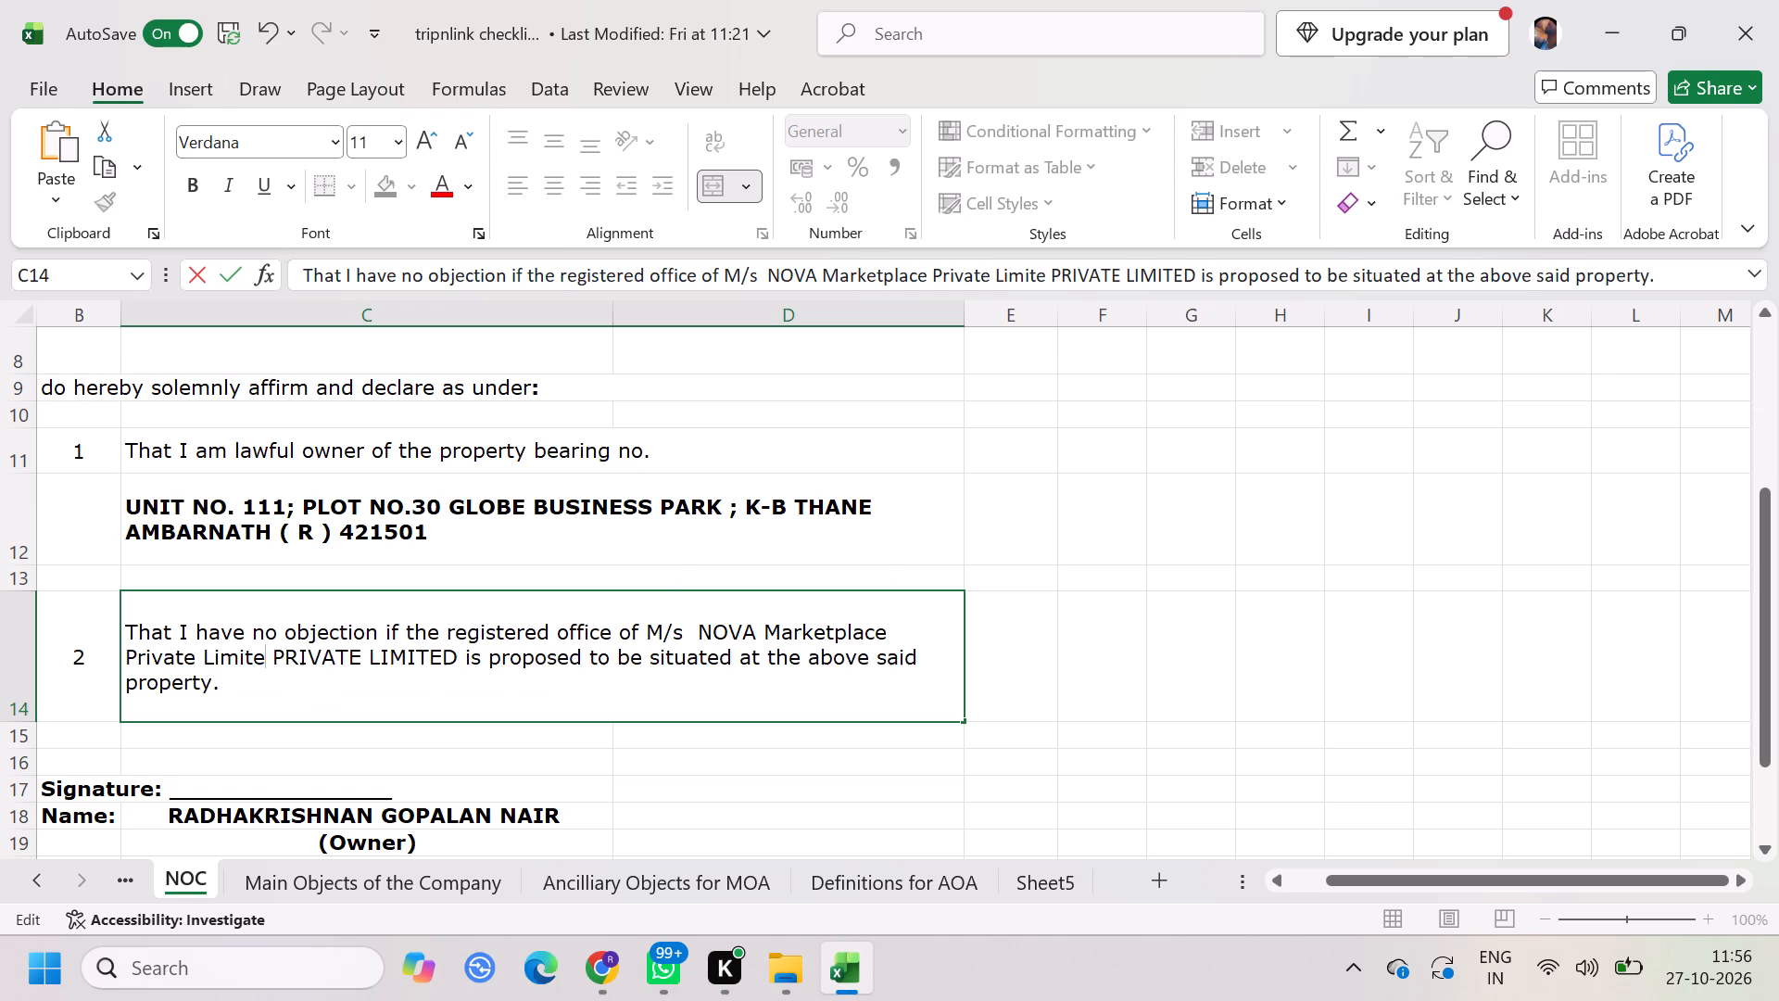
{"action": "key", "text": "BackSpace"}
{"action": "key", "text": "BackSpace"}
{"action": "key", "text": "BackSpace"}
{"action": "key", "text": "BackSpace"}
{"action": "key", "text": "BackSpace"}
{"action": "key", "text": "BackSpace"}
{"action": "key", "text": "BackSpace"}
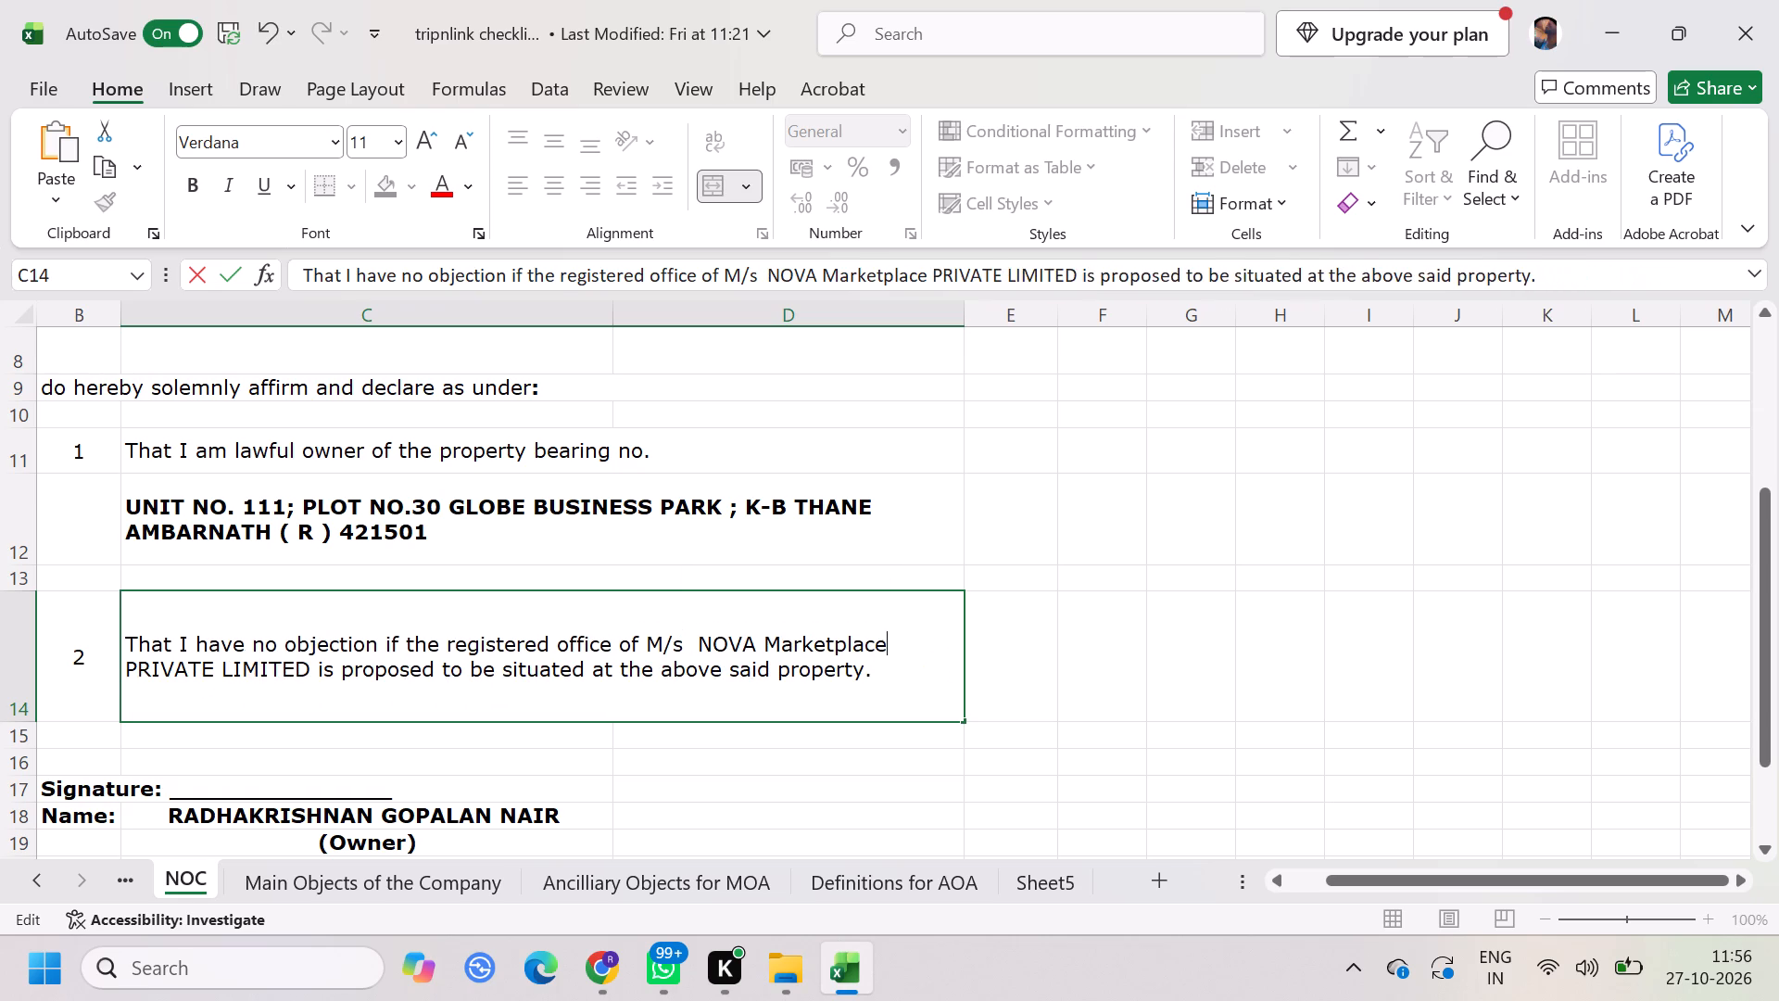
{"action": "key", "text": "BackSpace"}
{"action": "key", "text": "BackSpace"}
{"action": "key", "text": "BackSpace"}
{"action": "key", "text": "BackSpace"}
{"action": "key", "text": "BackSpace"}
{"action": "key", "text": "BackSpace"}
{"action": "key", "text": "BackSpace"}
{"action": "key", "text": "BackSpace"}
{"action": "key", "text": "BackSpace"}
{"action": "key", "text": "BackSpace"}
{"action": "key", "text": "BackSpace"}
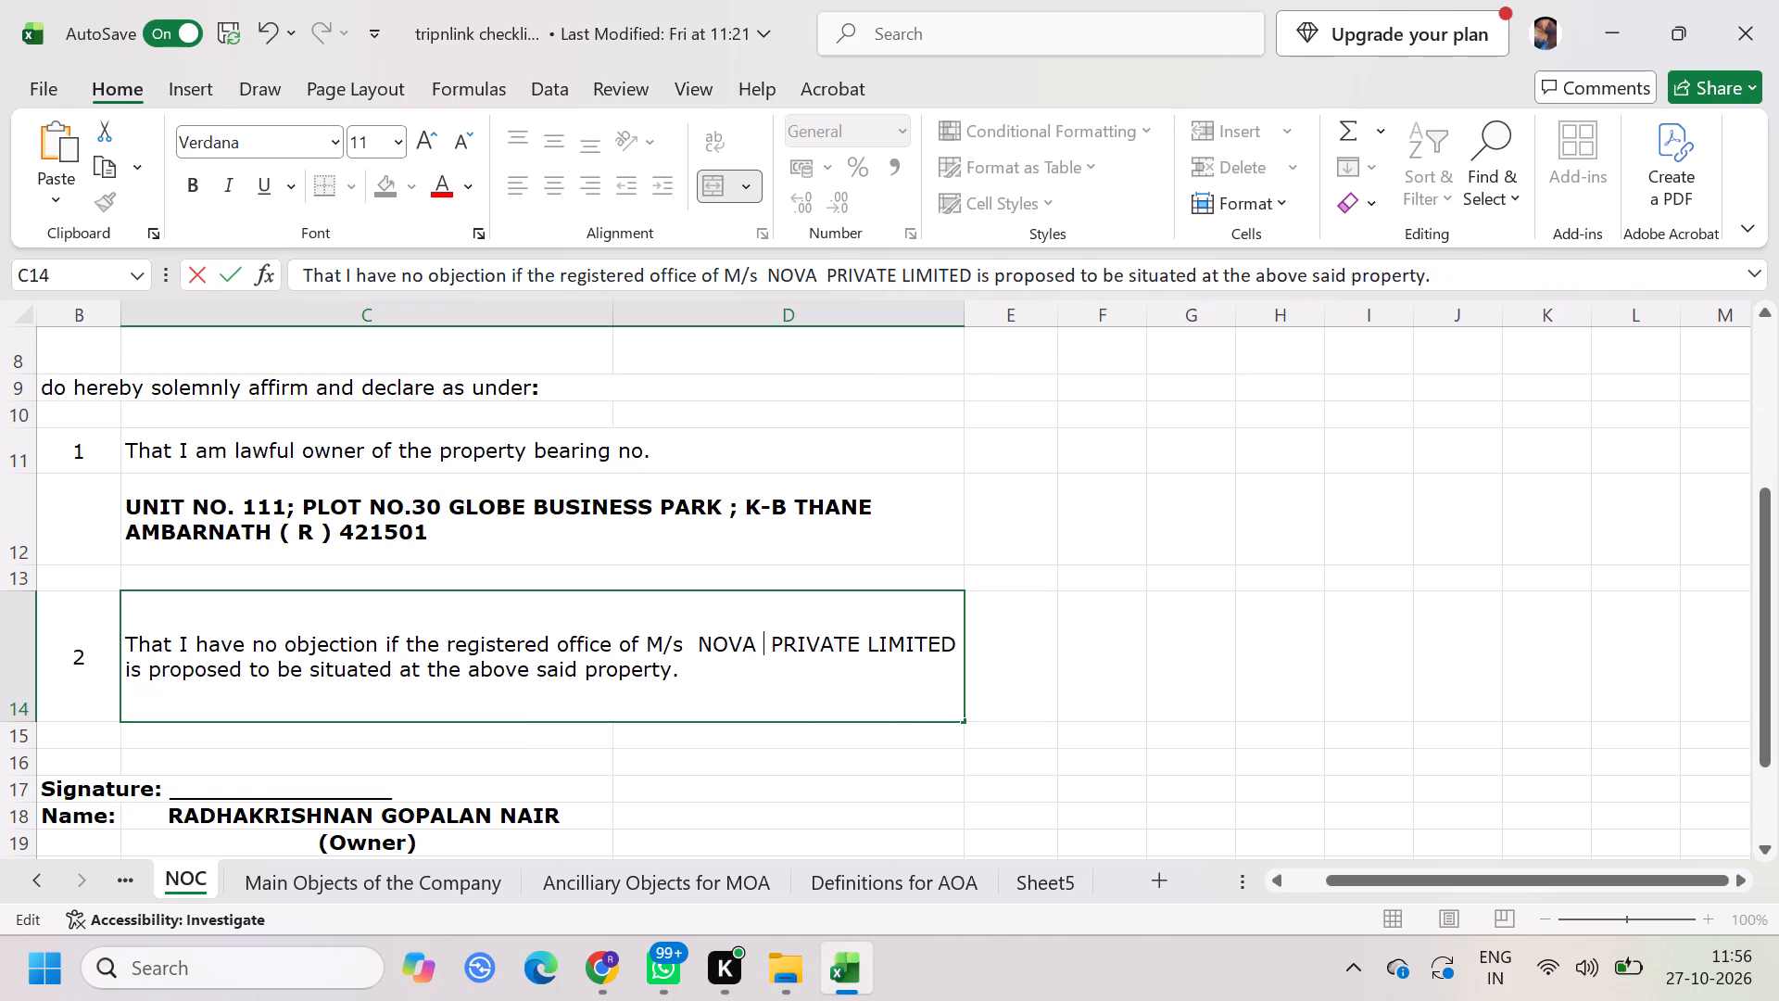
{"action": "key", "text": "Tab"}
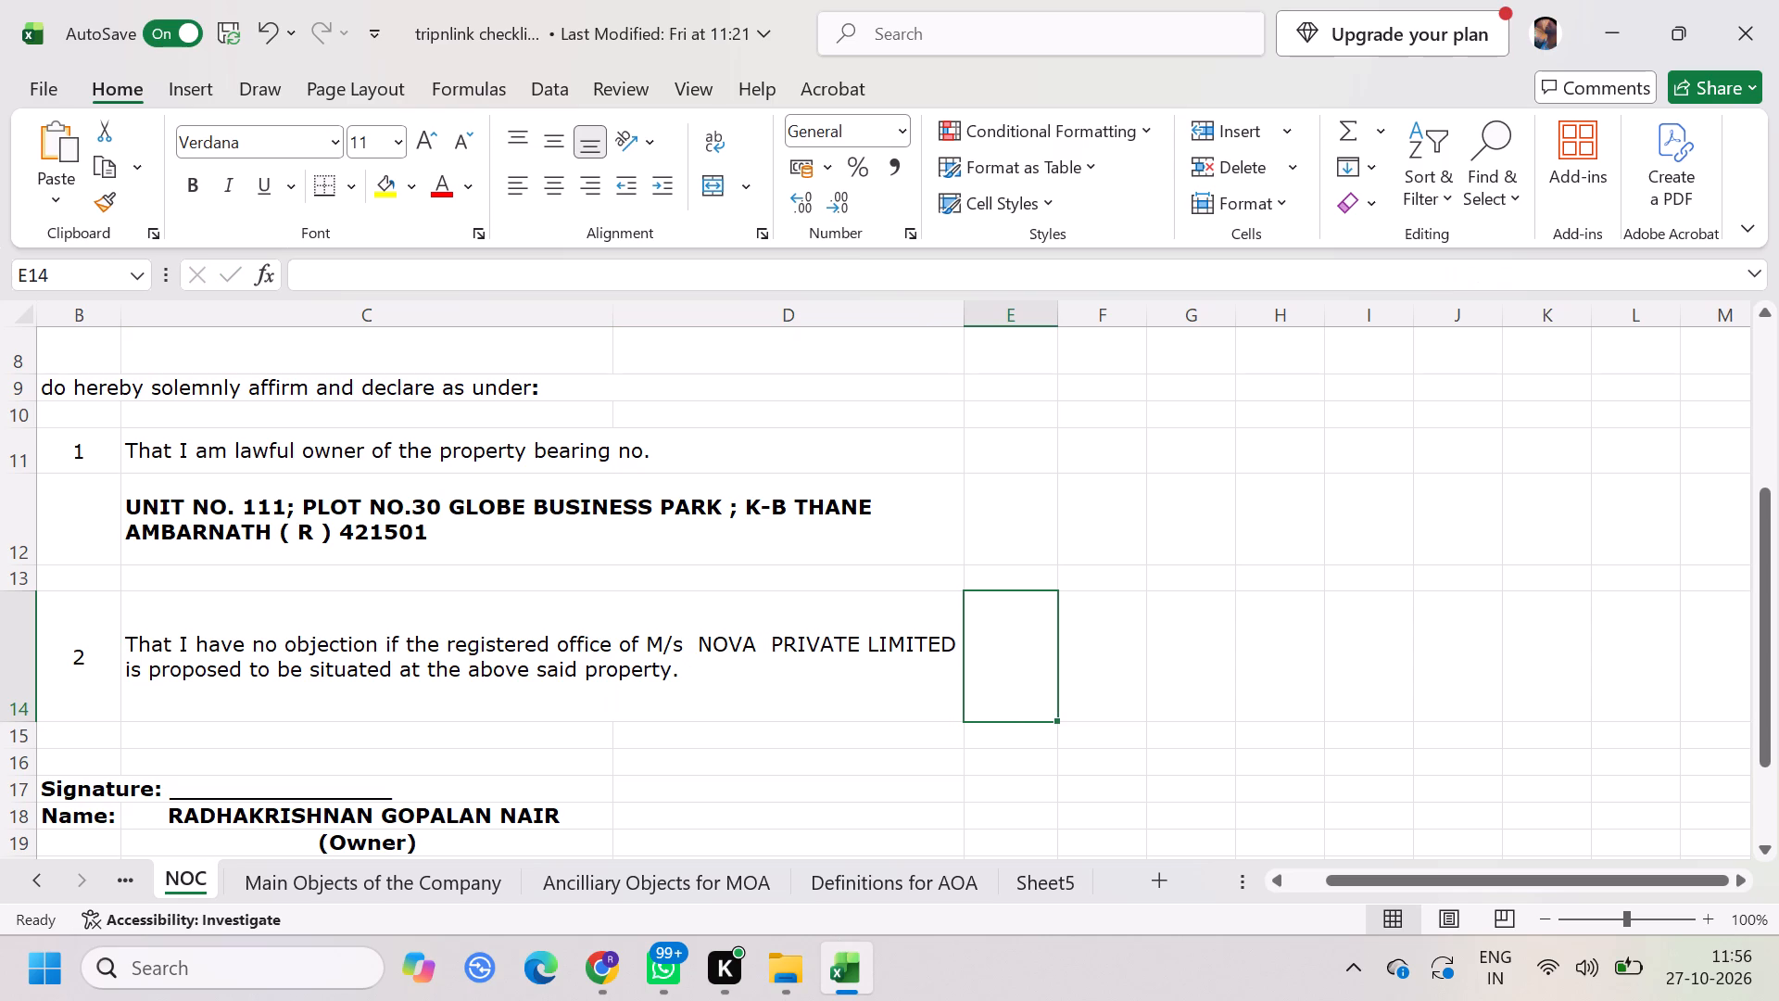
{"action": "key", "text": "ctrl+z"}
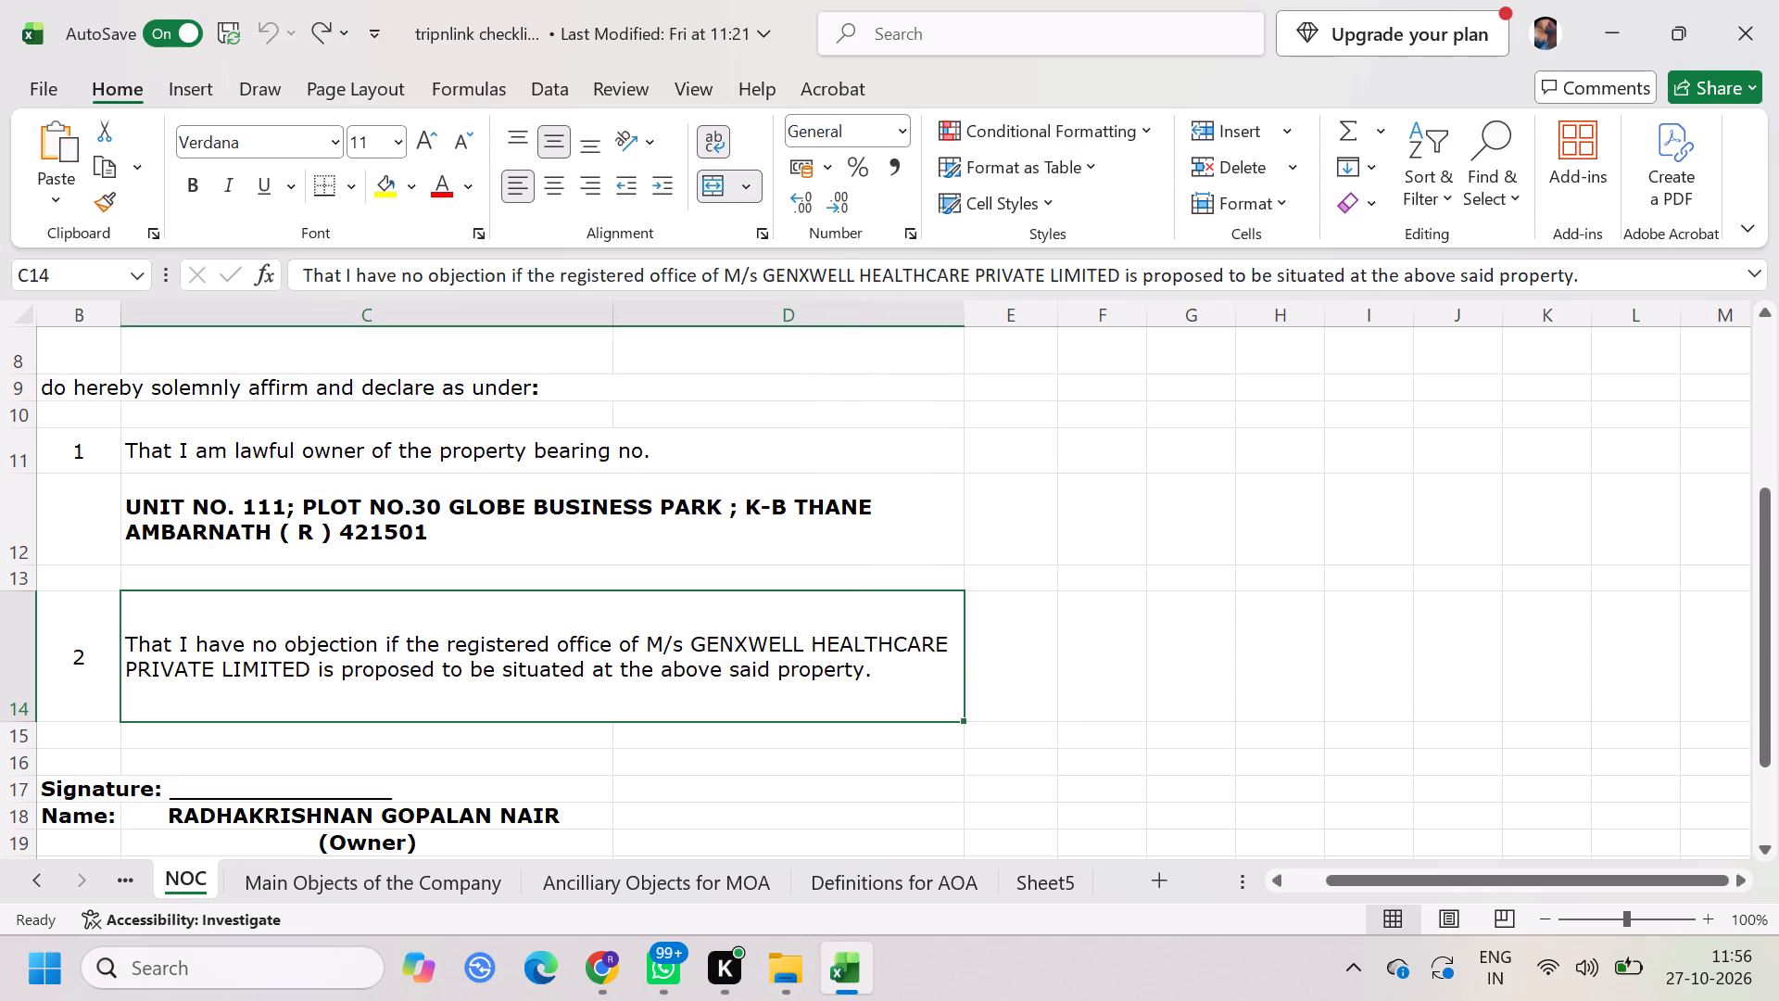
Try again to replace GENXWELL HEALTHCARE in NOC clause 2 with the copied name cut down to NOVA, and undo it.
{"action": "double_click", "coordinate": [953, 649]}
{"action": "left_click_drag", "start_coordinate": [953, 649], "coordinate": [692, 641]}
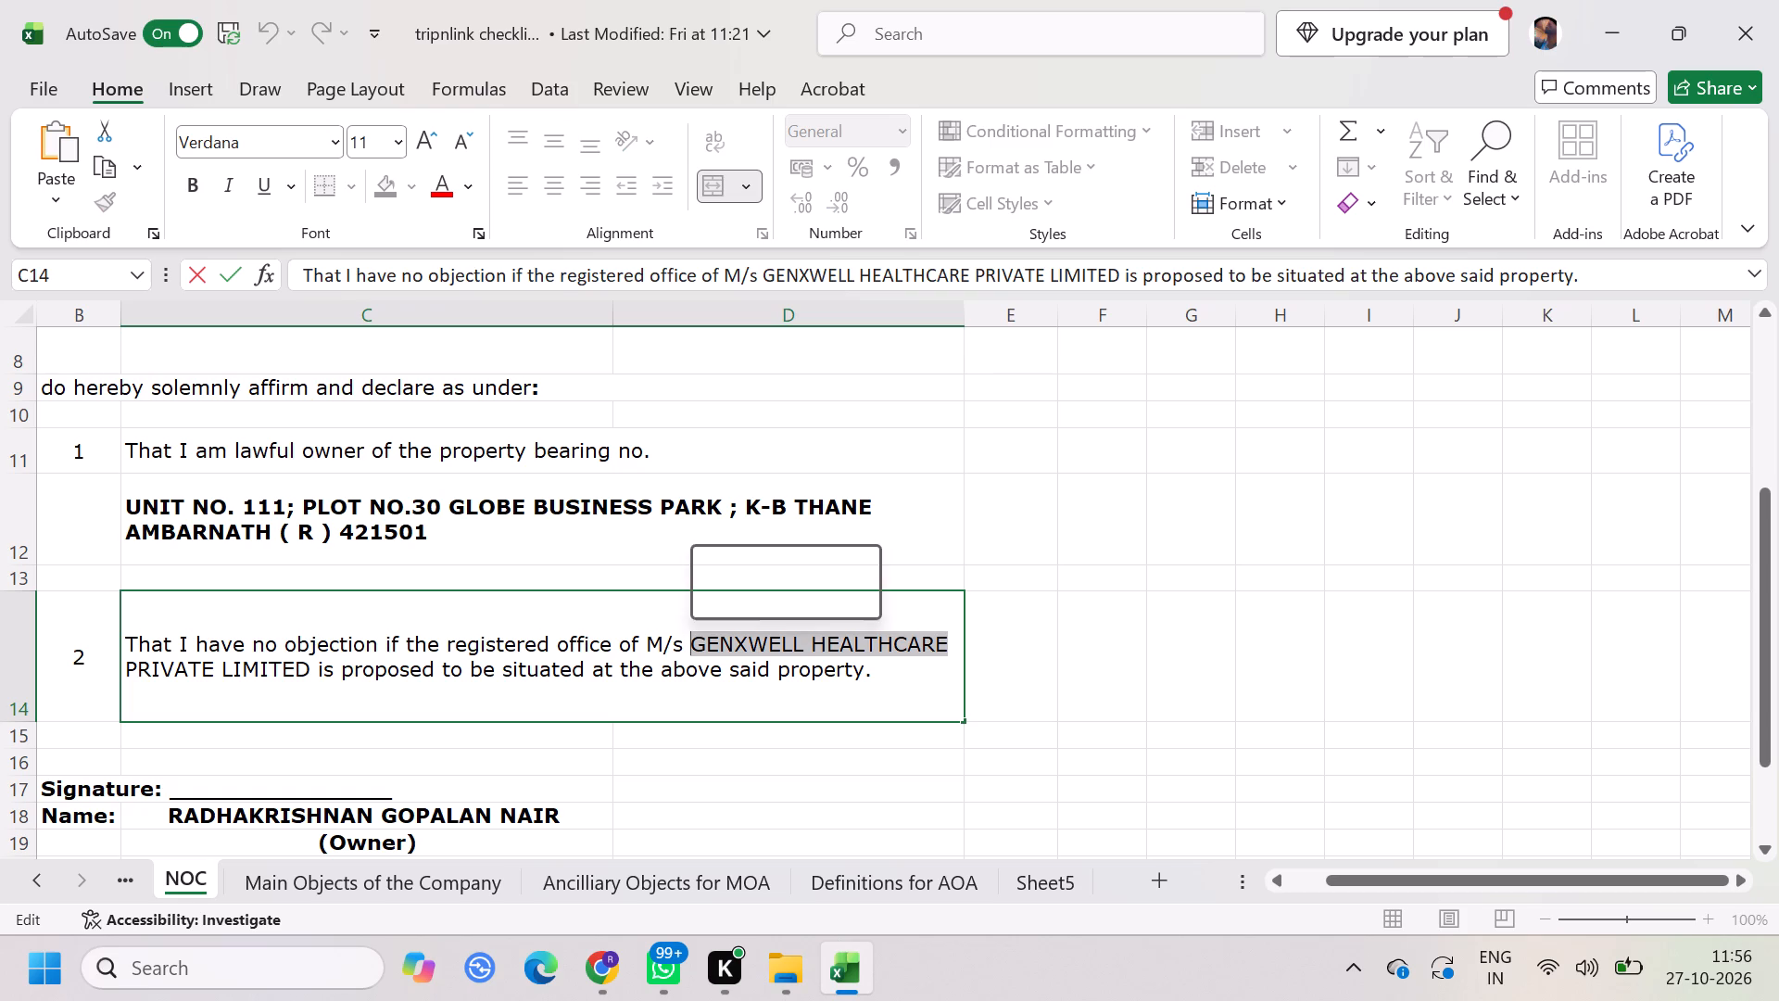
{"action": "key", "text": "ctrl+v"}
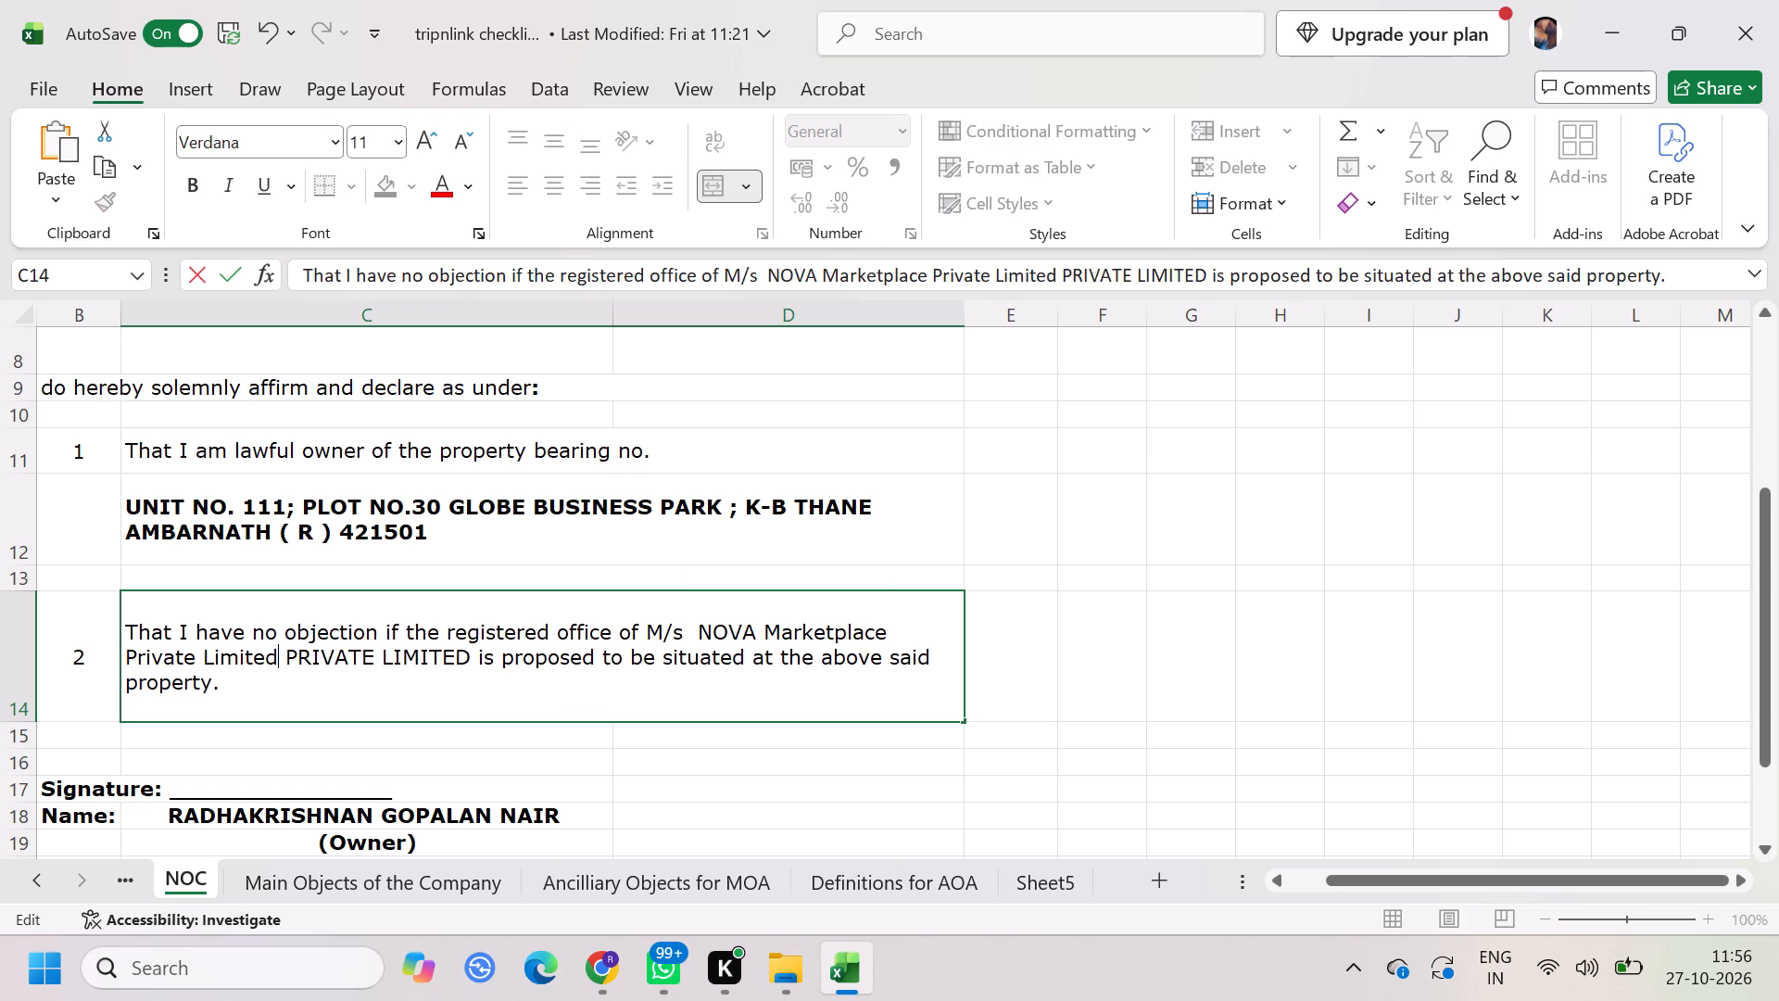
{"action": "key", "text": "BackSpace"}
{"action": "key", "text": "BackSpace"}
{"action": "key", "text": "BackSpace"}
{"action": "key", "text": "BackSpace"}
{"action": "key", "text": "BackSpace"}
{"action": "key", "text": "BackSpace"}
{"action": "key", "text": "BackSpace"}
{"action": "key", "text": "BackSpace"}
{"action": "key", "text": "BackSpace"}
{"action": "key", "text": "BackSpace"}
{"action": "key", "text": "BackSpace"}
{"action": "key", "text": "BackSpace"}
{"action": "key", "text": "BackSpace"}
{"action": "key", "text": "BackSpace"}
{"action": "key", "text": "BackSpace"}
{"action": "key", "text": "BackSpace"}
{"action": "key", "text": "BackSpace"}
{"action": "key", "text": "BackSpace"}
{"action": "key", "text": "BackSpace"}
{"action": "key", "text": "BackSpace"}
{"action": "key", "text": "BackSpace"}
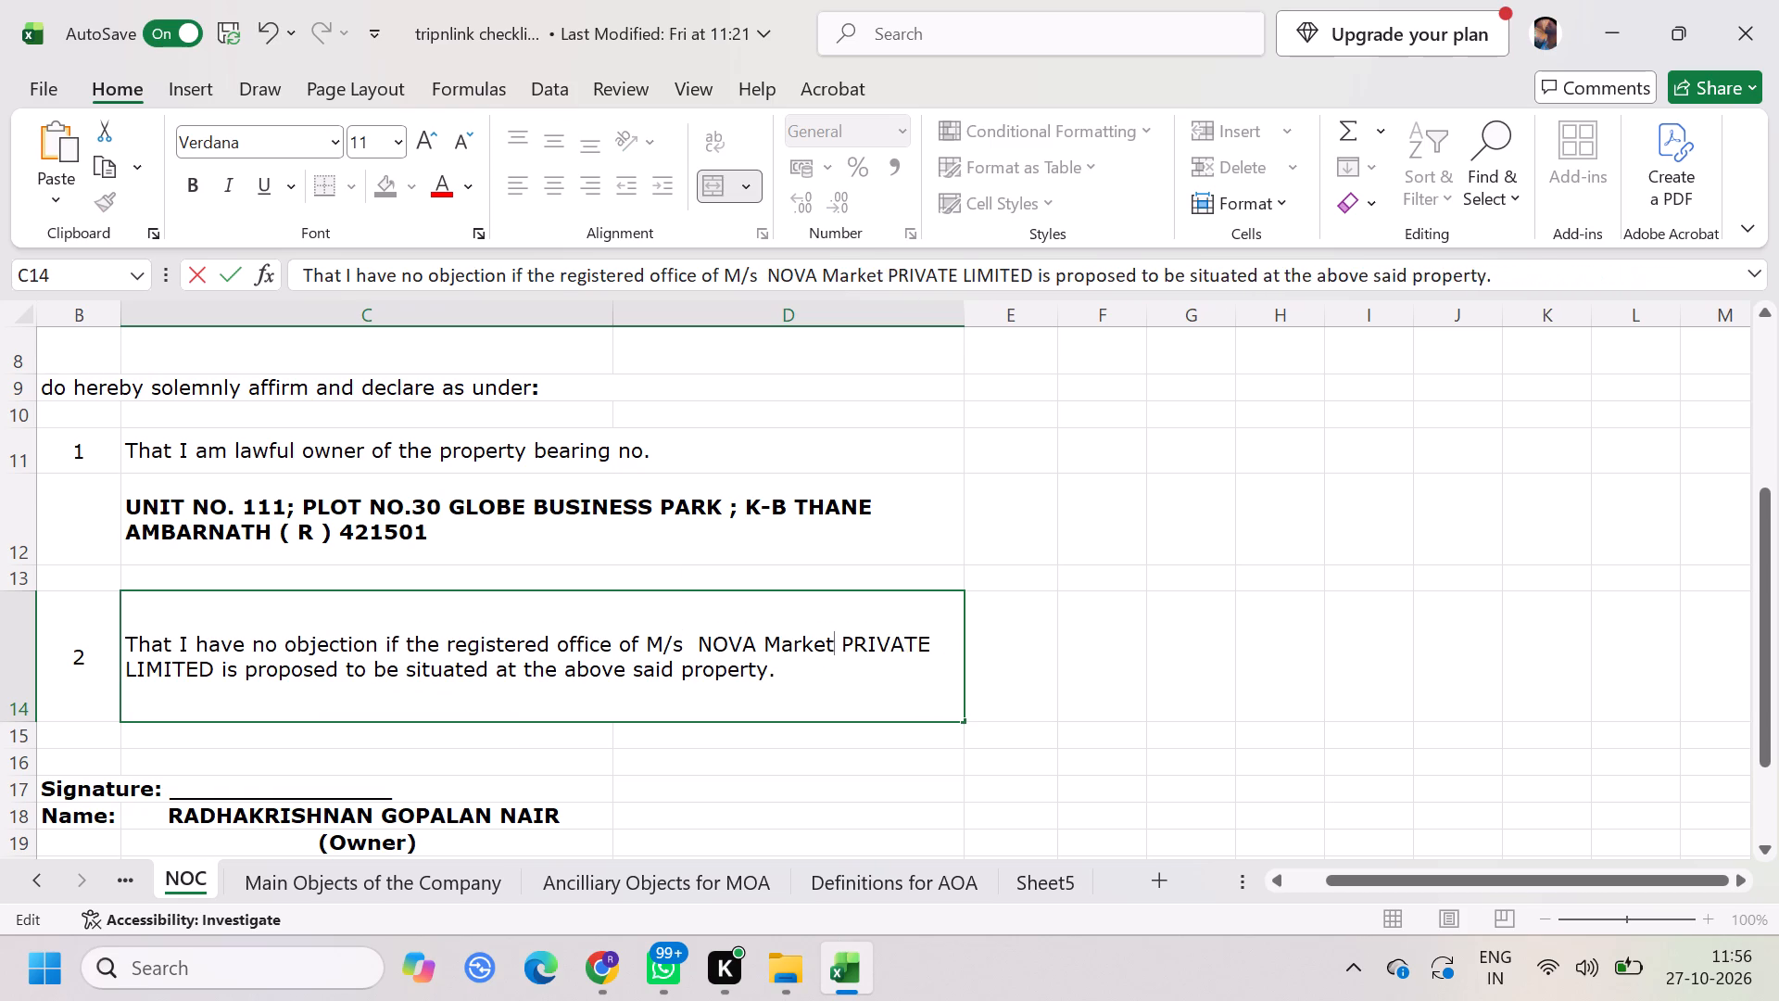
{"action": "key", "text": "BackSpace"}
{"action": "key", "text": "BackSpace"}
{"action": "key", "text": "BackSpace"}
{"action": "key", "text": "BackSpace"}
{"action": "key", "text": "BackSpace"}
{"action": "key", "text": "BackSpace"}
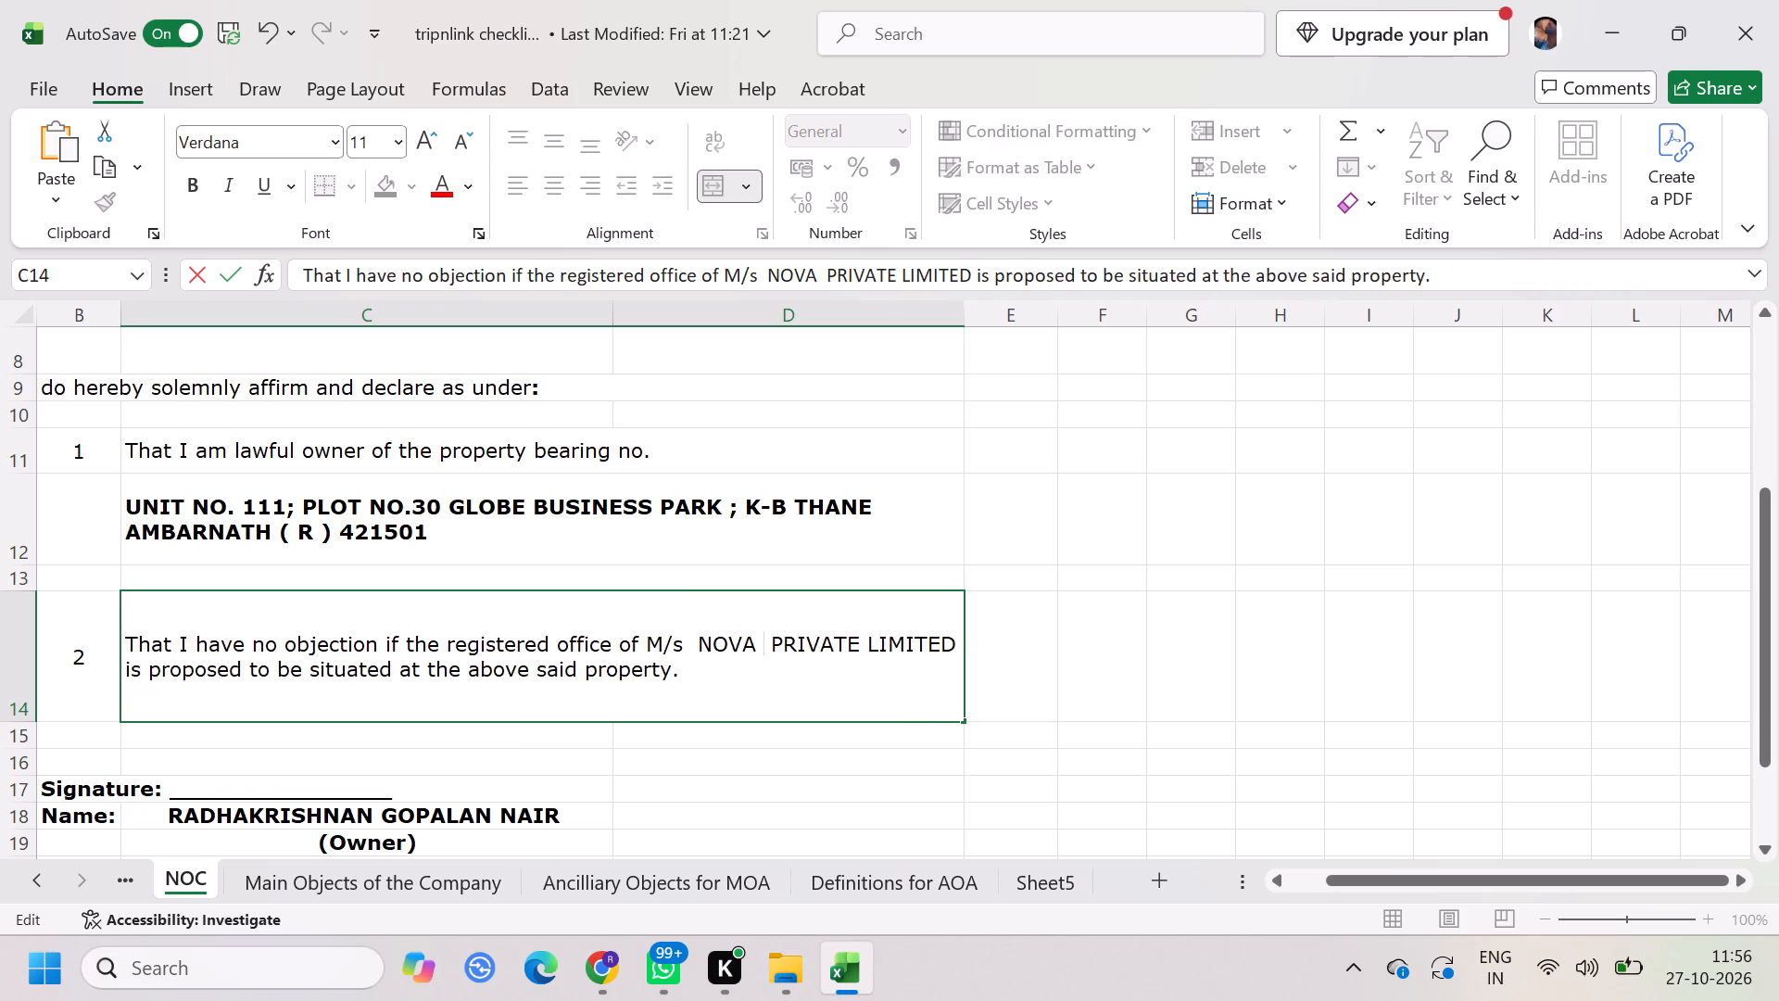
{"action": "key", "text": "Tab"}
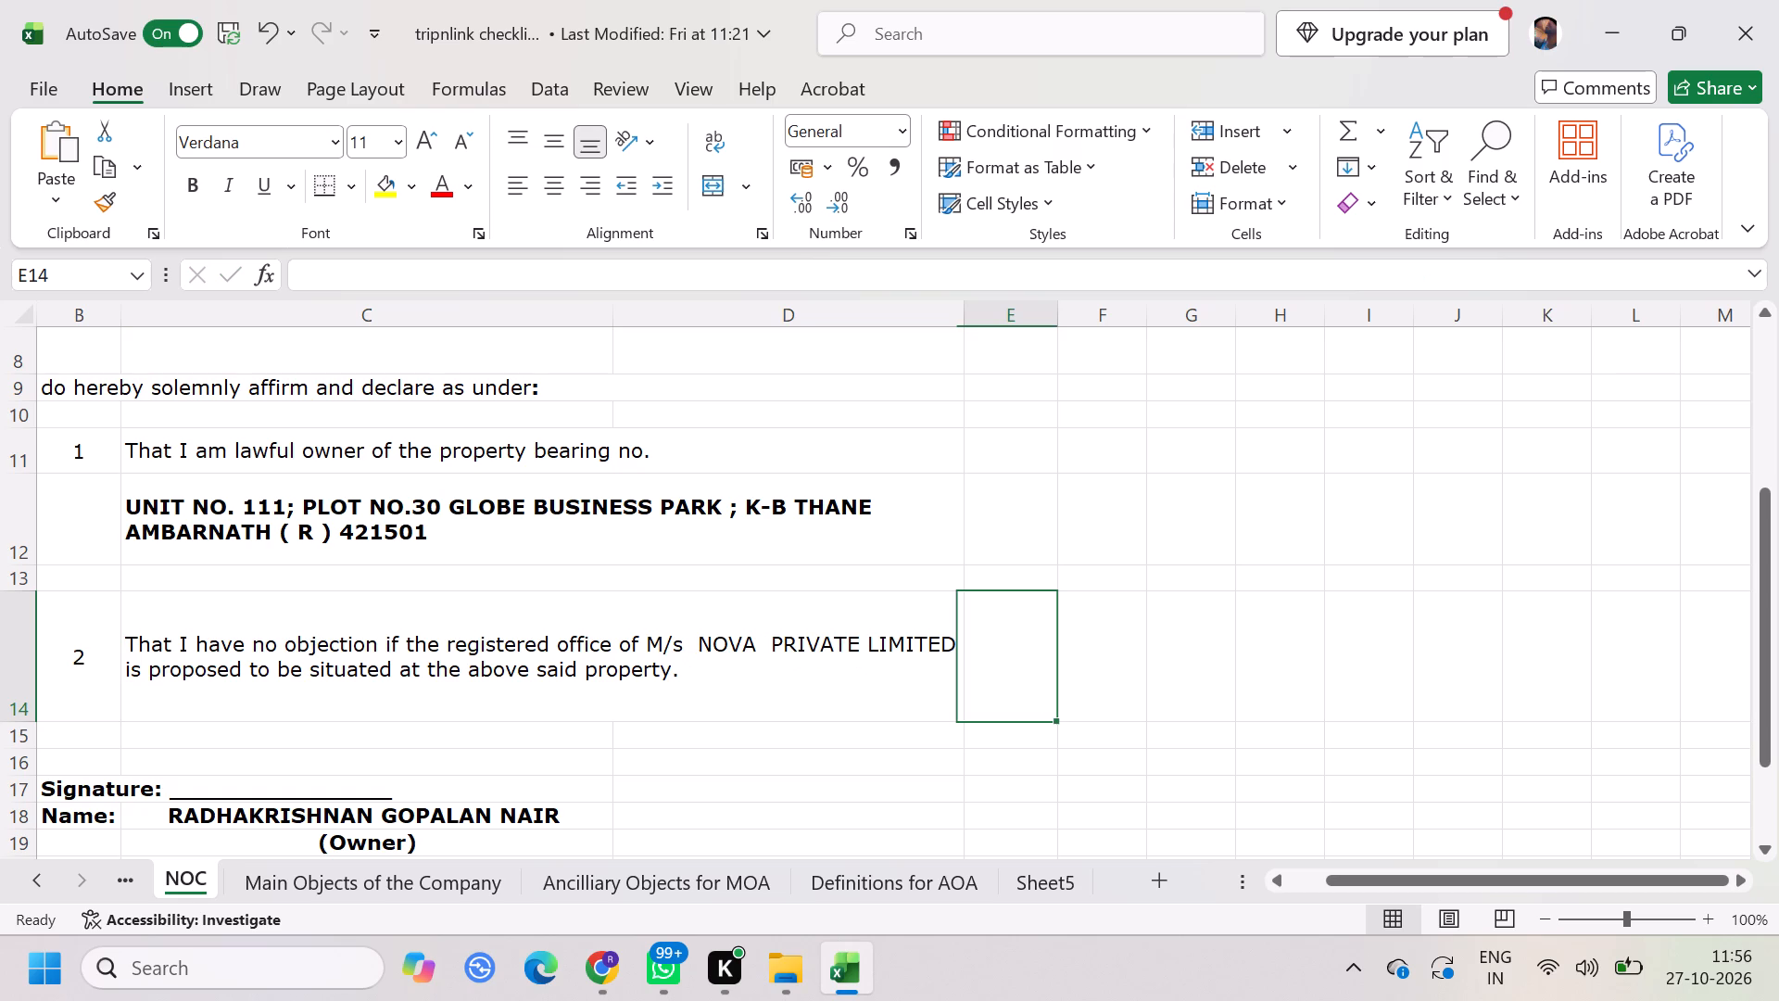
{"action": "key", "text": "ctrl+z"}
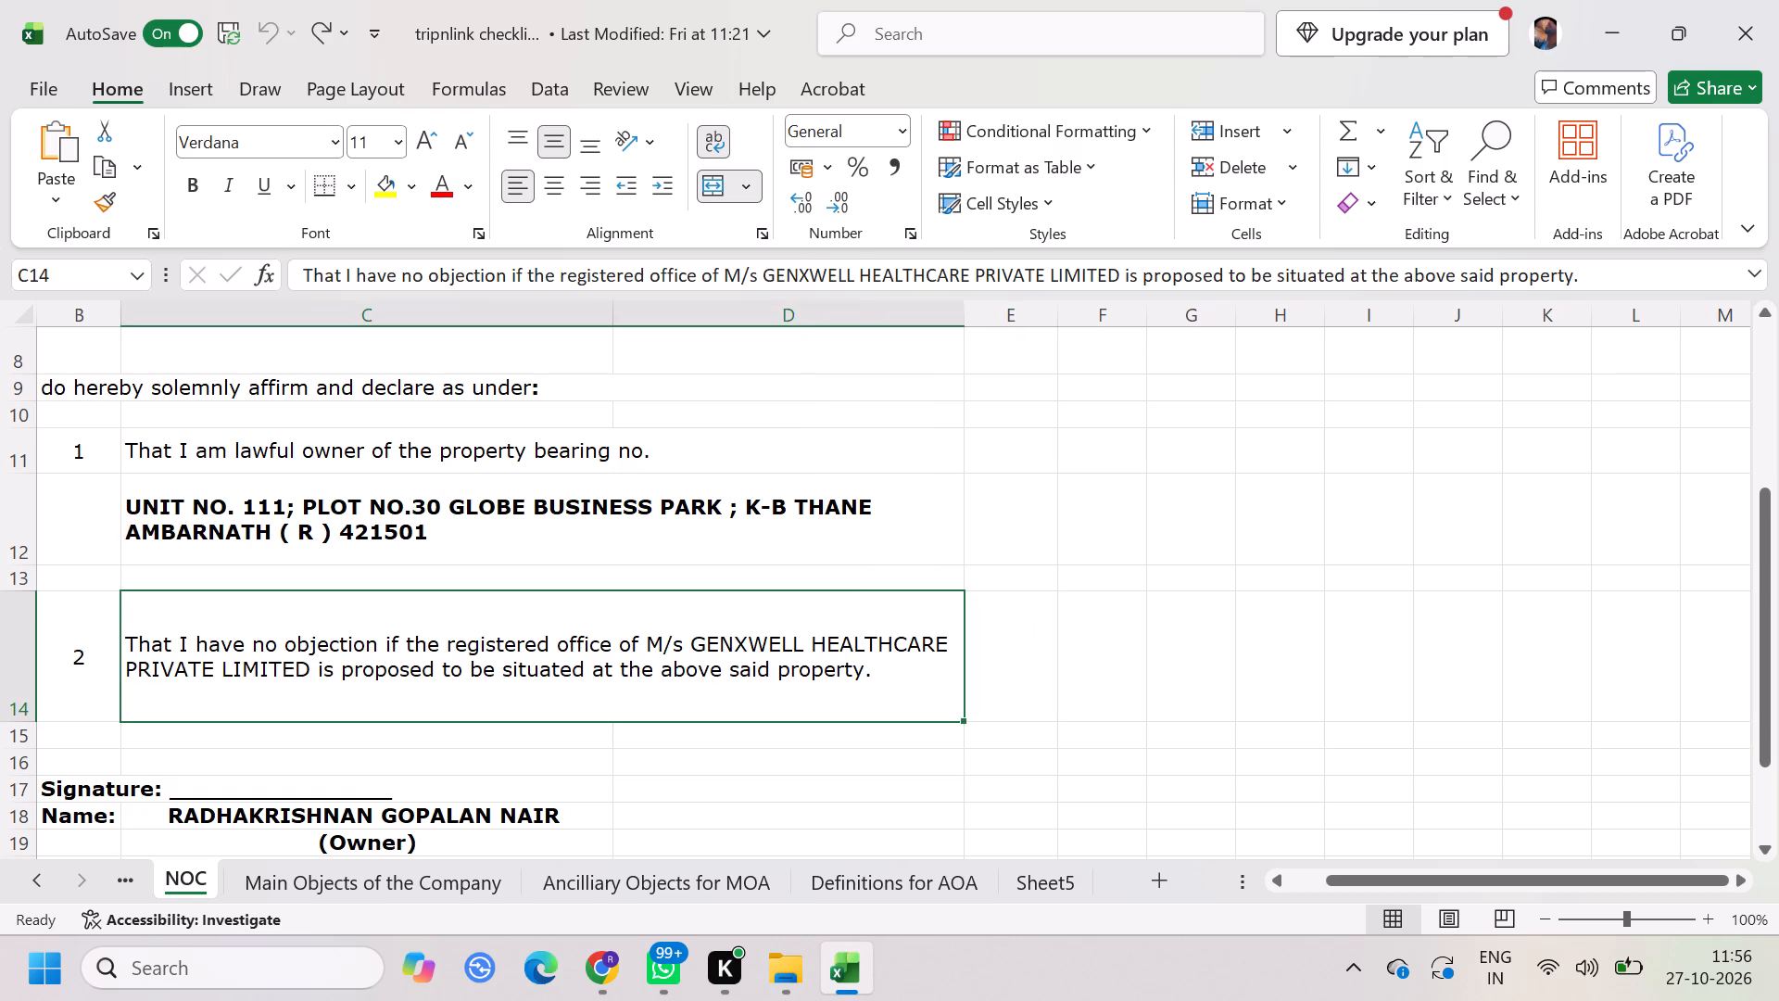
Replace GENXWELL HEALTHCARE with NOVA MARKETPLACE in clause 2 of the NOC, keeping a single PRIVATE LIMITED after the name.
{"action": "double_click", "coordinate": [948, 642]}
{"action": "left_click_drag", "start_coordinate": [948, 642], "coordinate": [919, 642]}
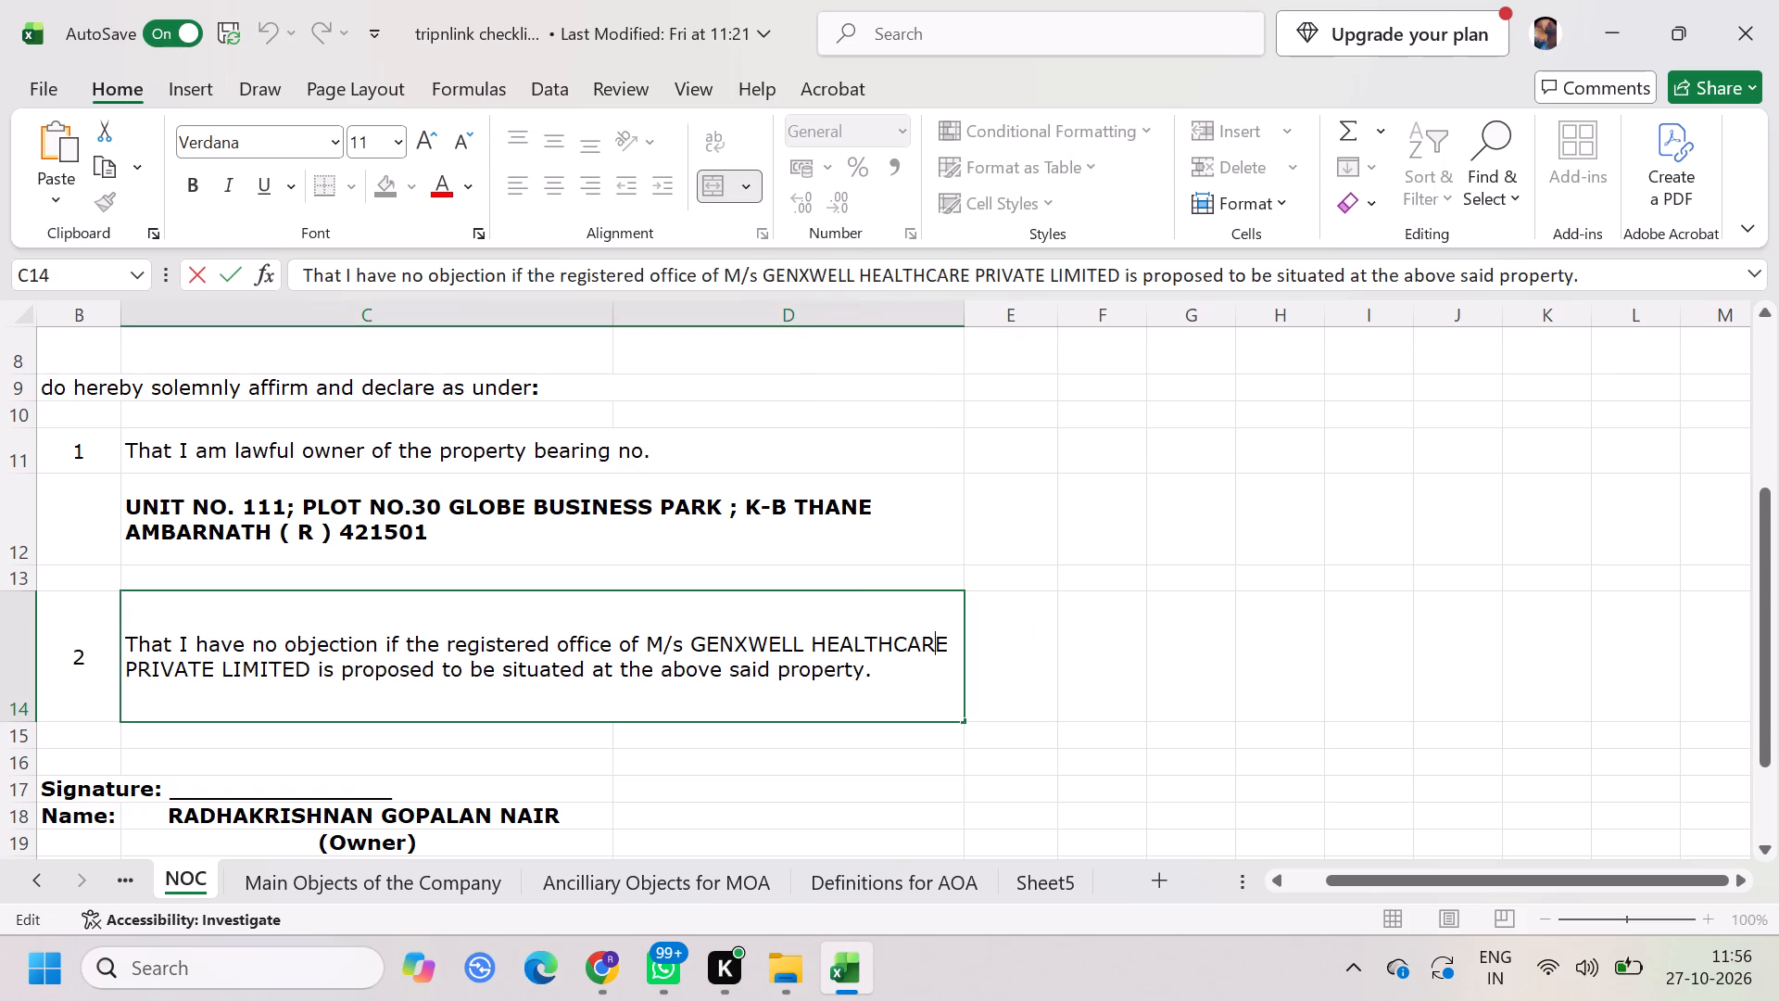
{"action": "left_click_drag", "start_coordinate": [919, 642], "coordinate": [692, 636]}
{"action": "key", "text": "ctrl+v"}
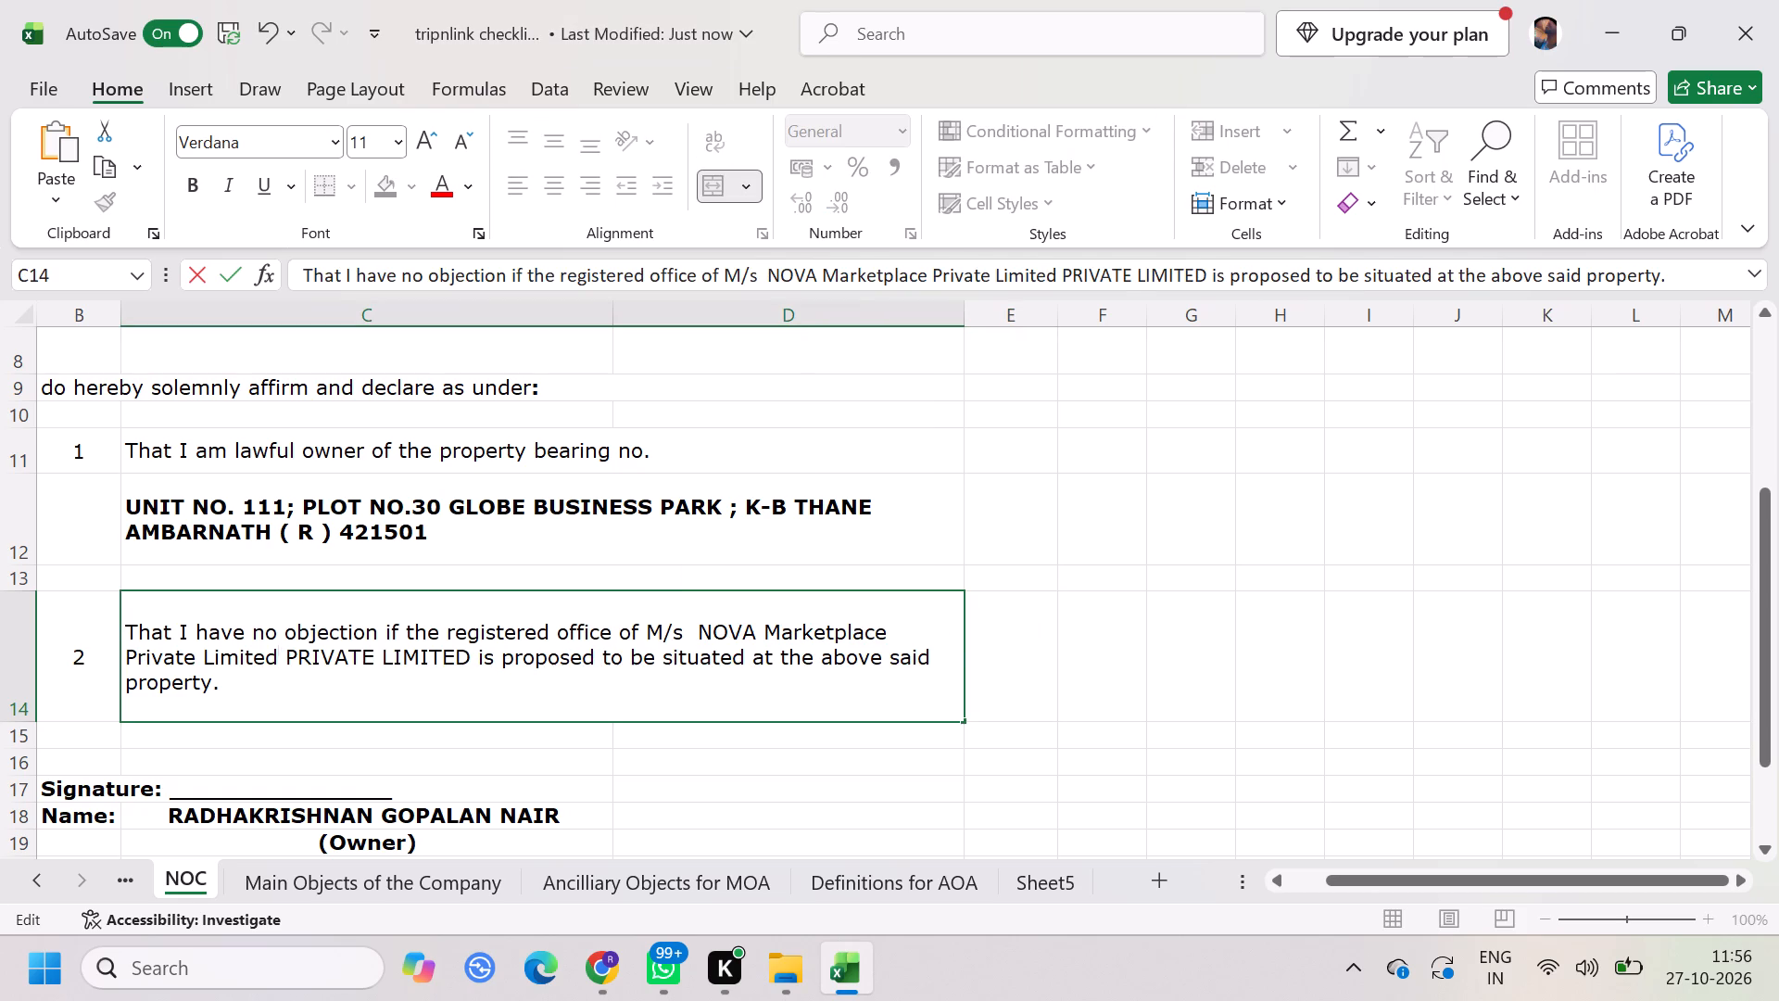
{"action": "key", "text": "BackSpace"}
{"action": "key", "text": "BackSpace"}
{"action": "key", "text": "BackSpace"}
{"action": "key", "text": "BackSpace"}
{"action": "key", "text": "BackSpace"}
{"action": "key", "text": "BackSpace"}
{"action": "key", "text": "BackSpace"}
{"action": "key", "text": "BackSpace"}
{"action": "key", "text": "BackSpace"}
{"action": "key", "text": "BackSpace"}
{"action": "key", "text": "BackSpace"}
{"action": "key", "text": "BackSpace"}
{"action": "key", "text": "BackSpace"}
{"action": "key", "text": "BackSpace"}
{"action": "key", "text": "BackSpace"}
{"action": "key", "text": "BackSpace"}
{"action": "key", "text": "BackSpace"}
{"action": "key", "text": "BackSpace"}
{"action": "key", "text": "BackSpace"}
{"action": "key", "text": "BackSpace"}
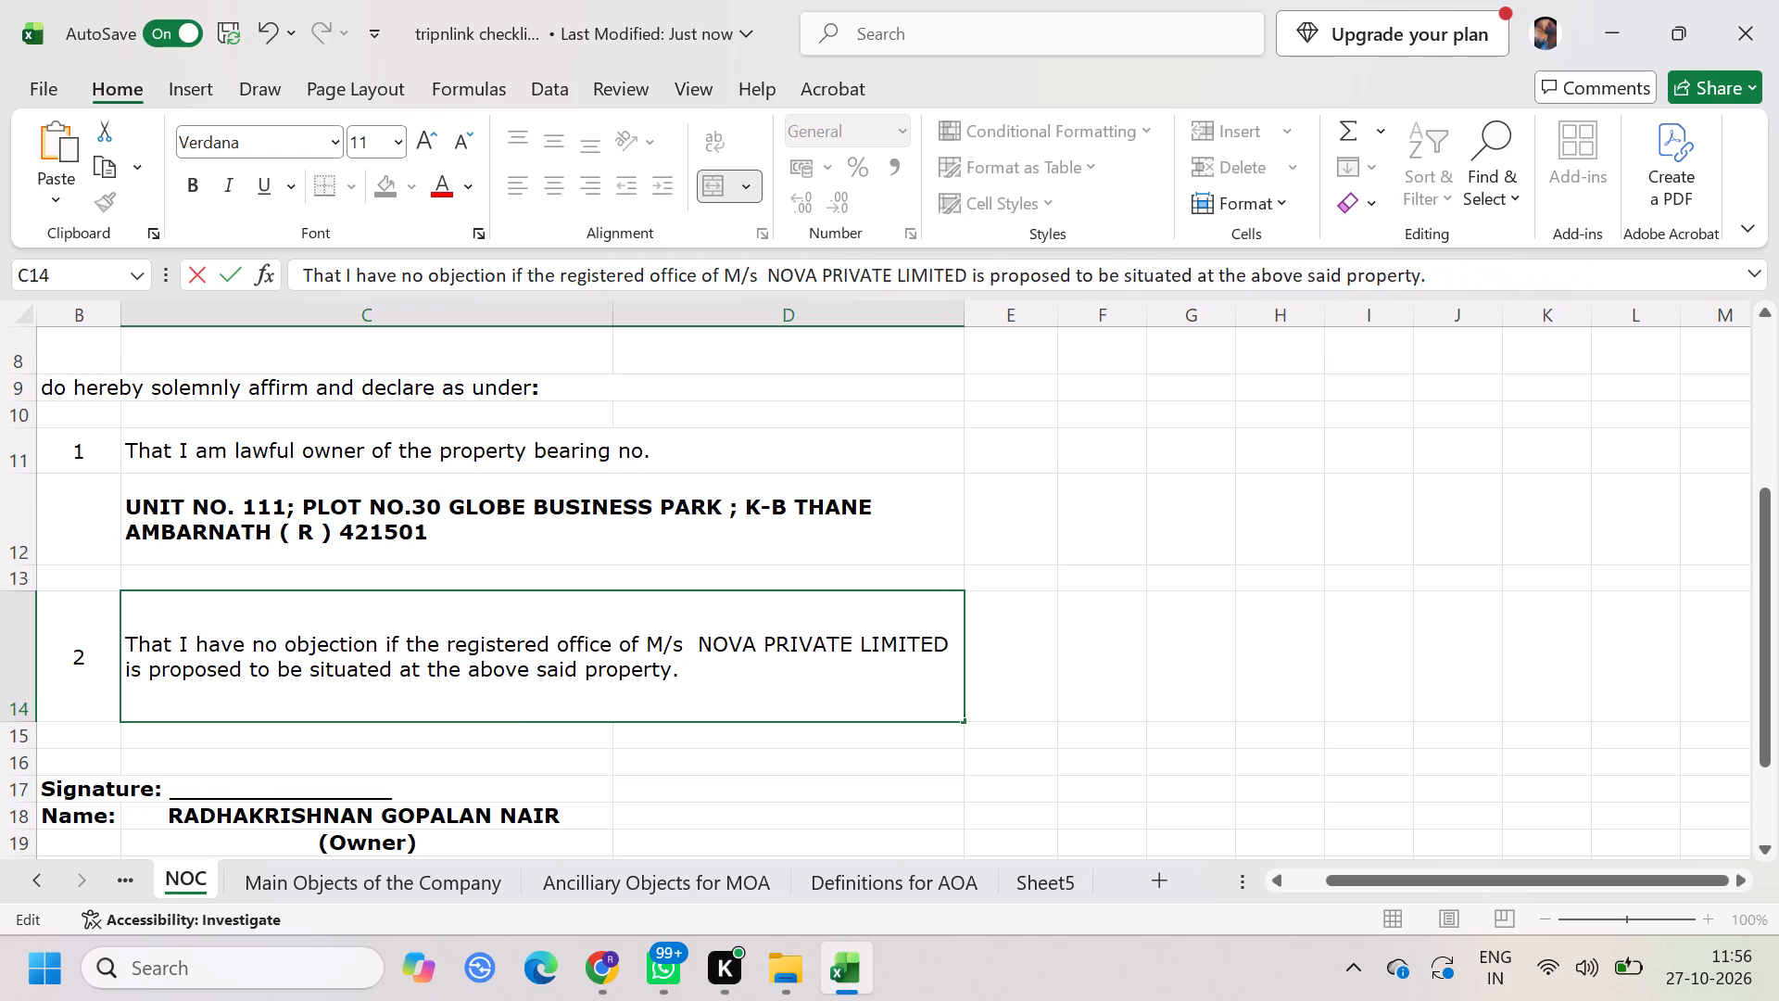
{"action": "key", "text": "m"}
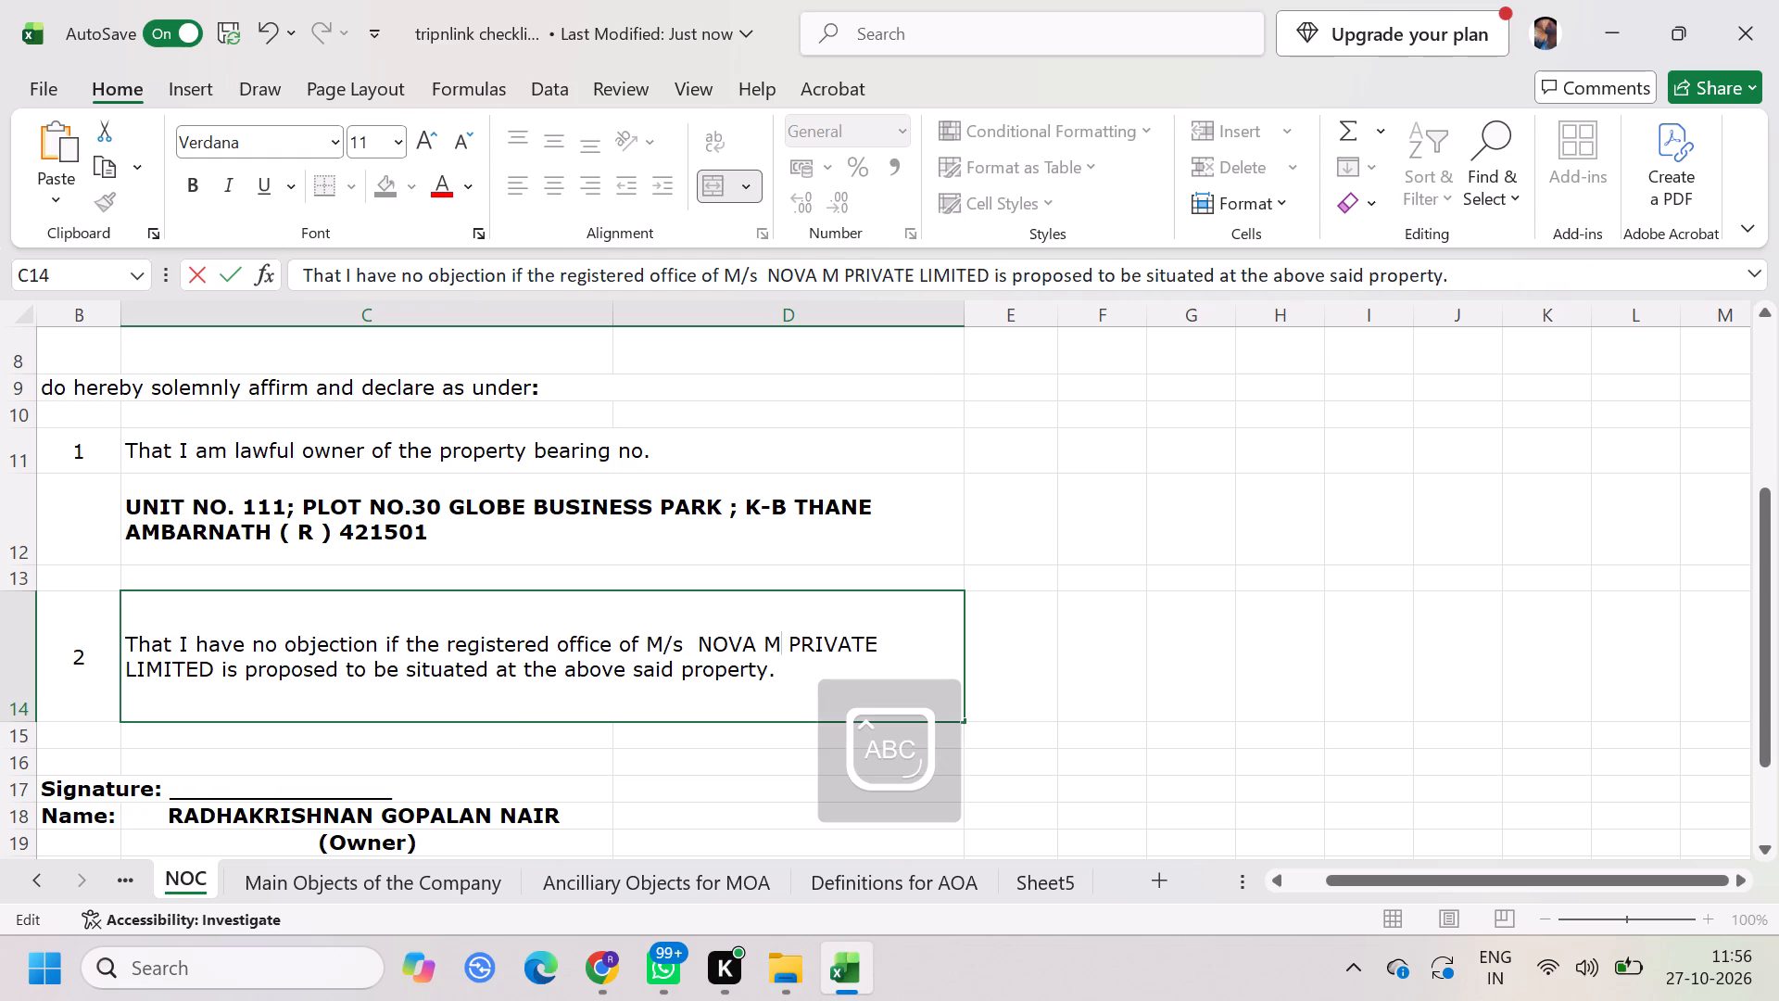
{"action": "type", "text": "ARKETPLACE"}
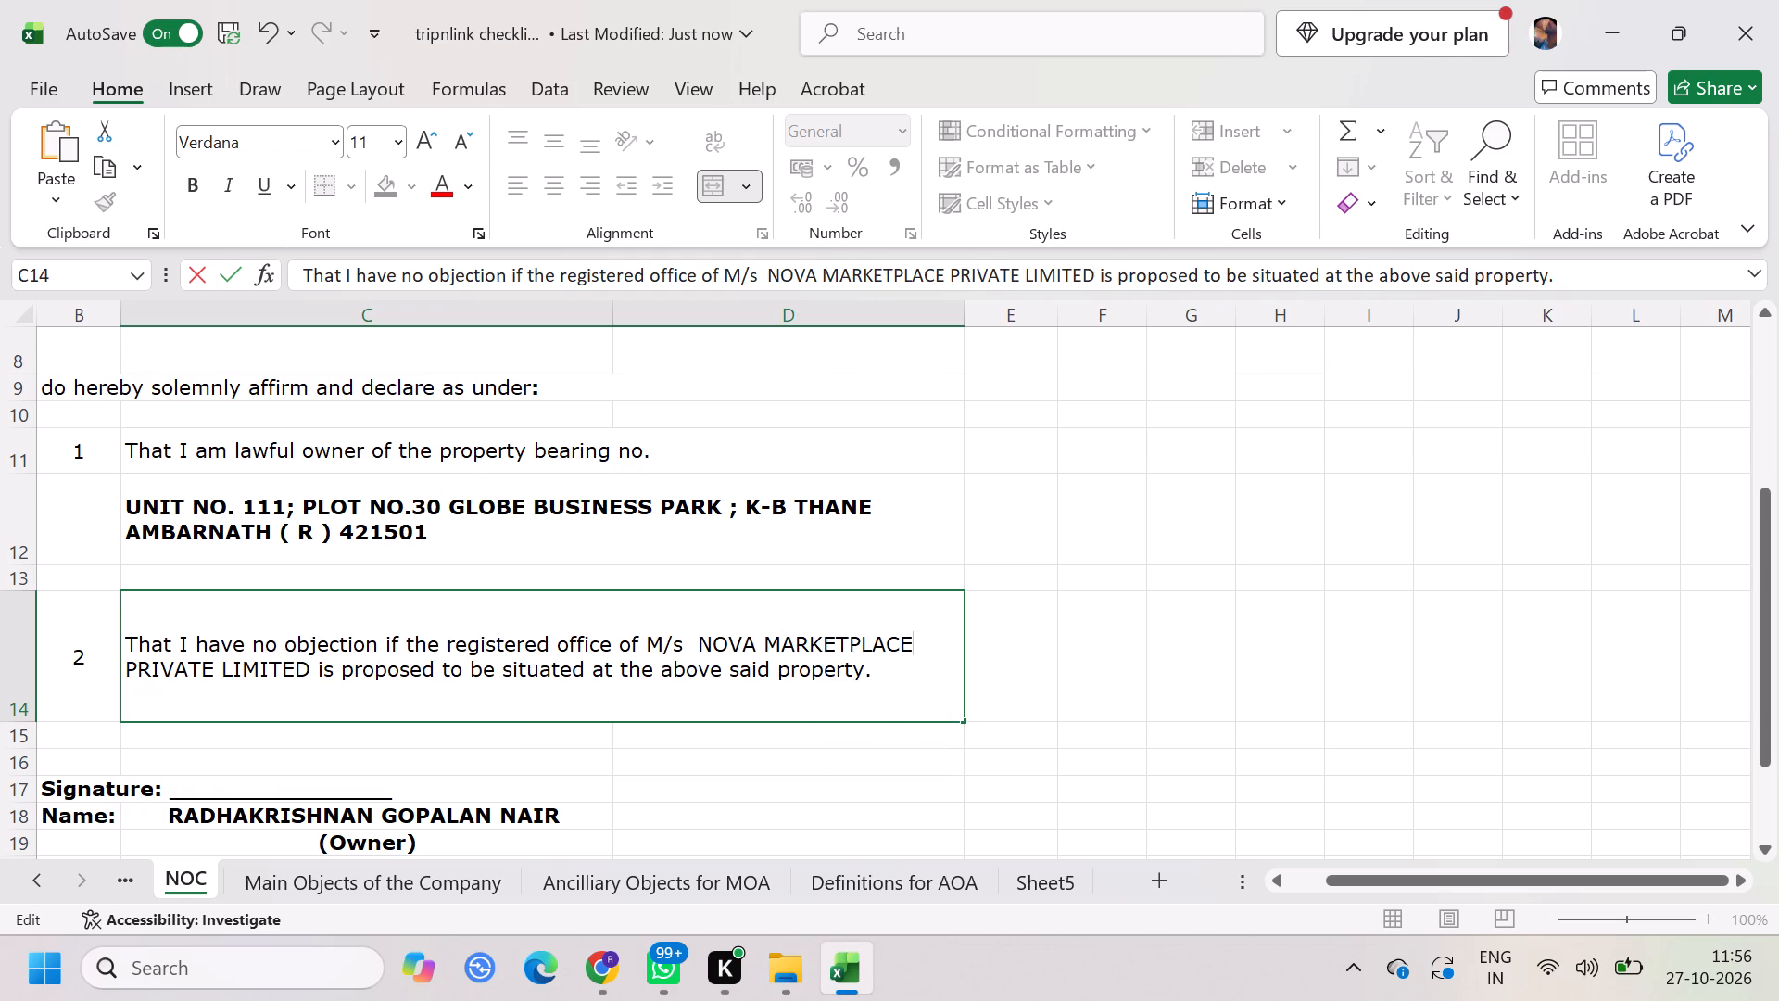
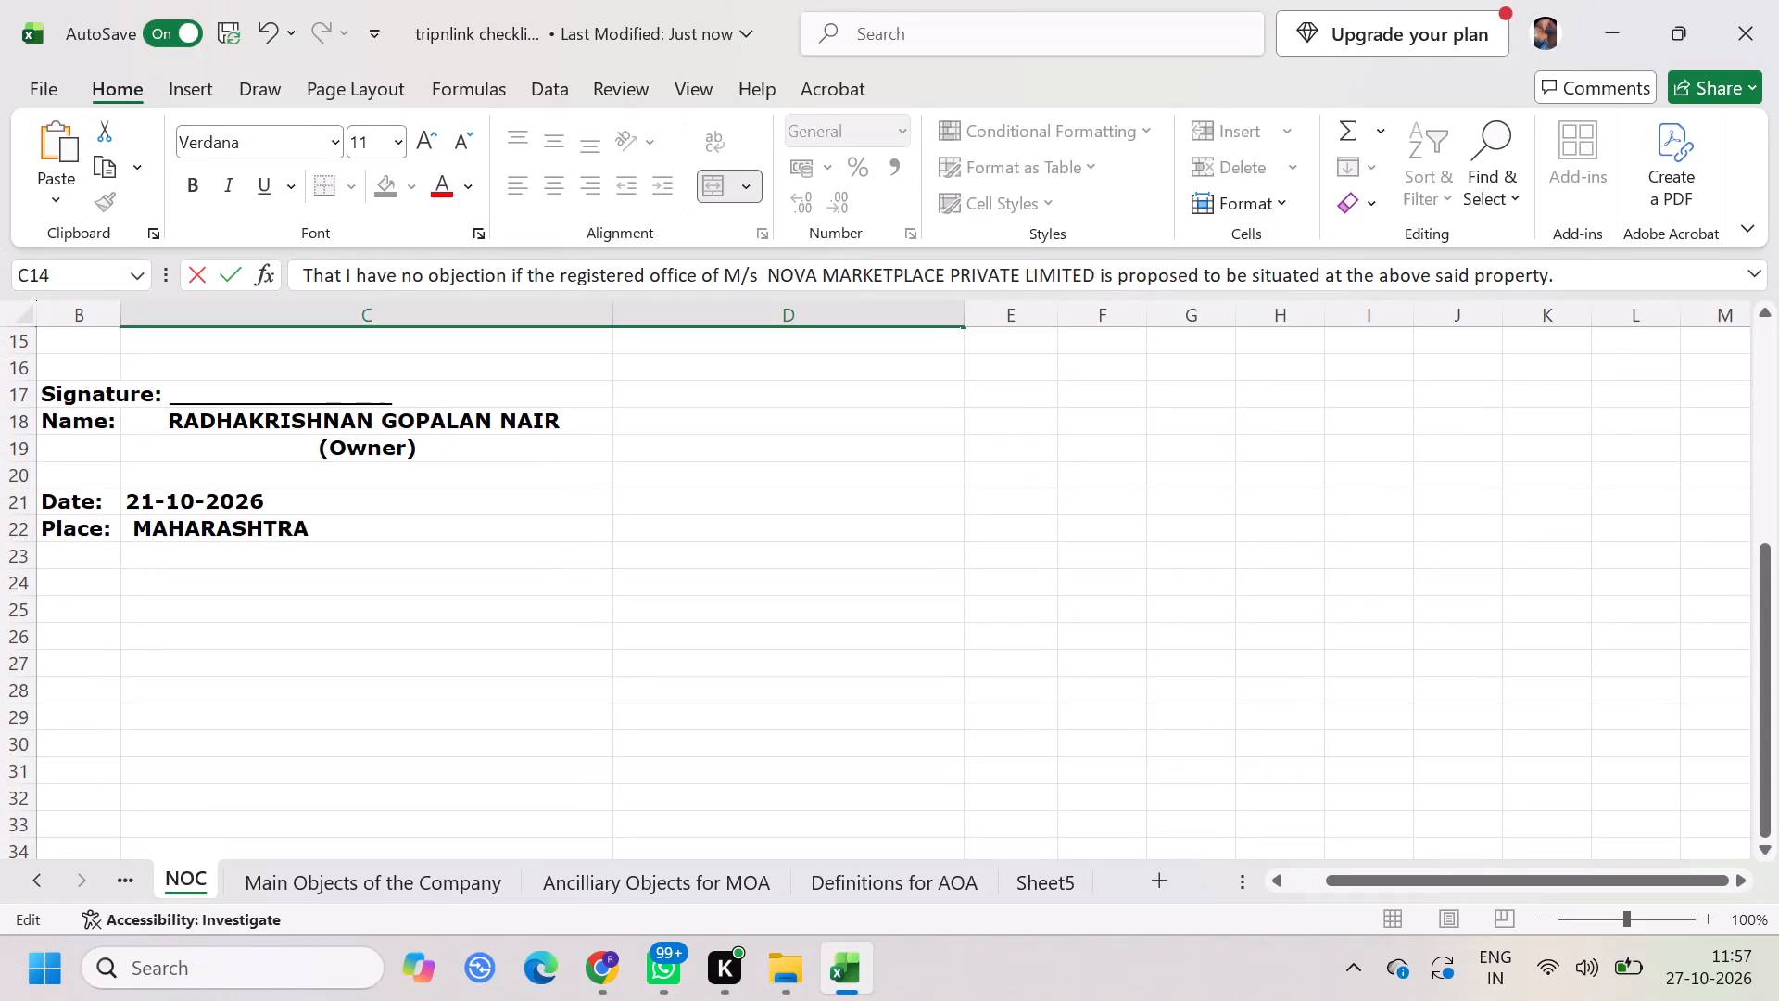
Check the owner's name cell in the NOC signature block and switch to WhatsApp.
{"action": "left_click", "coordinate": [481, 423]}
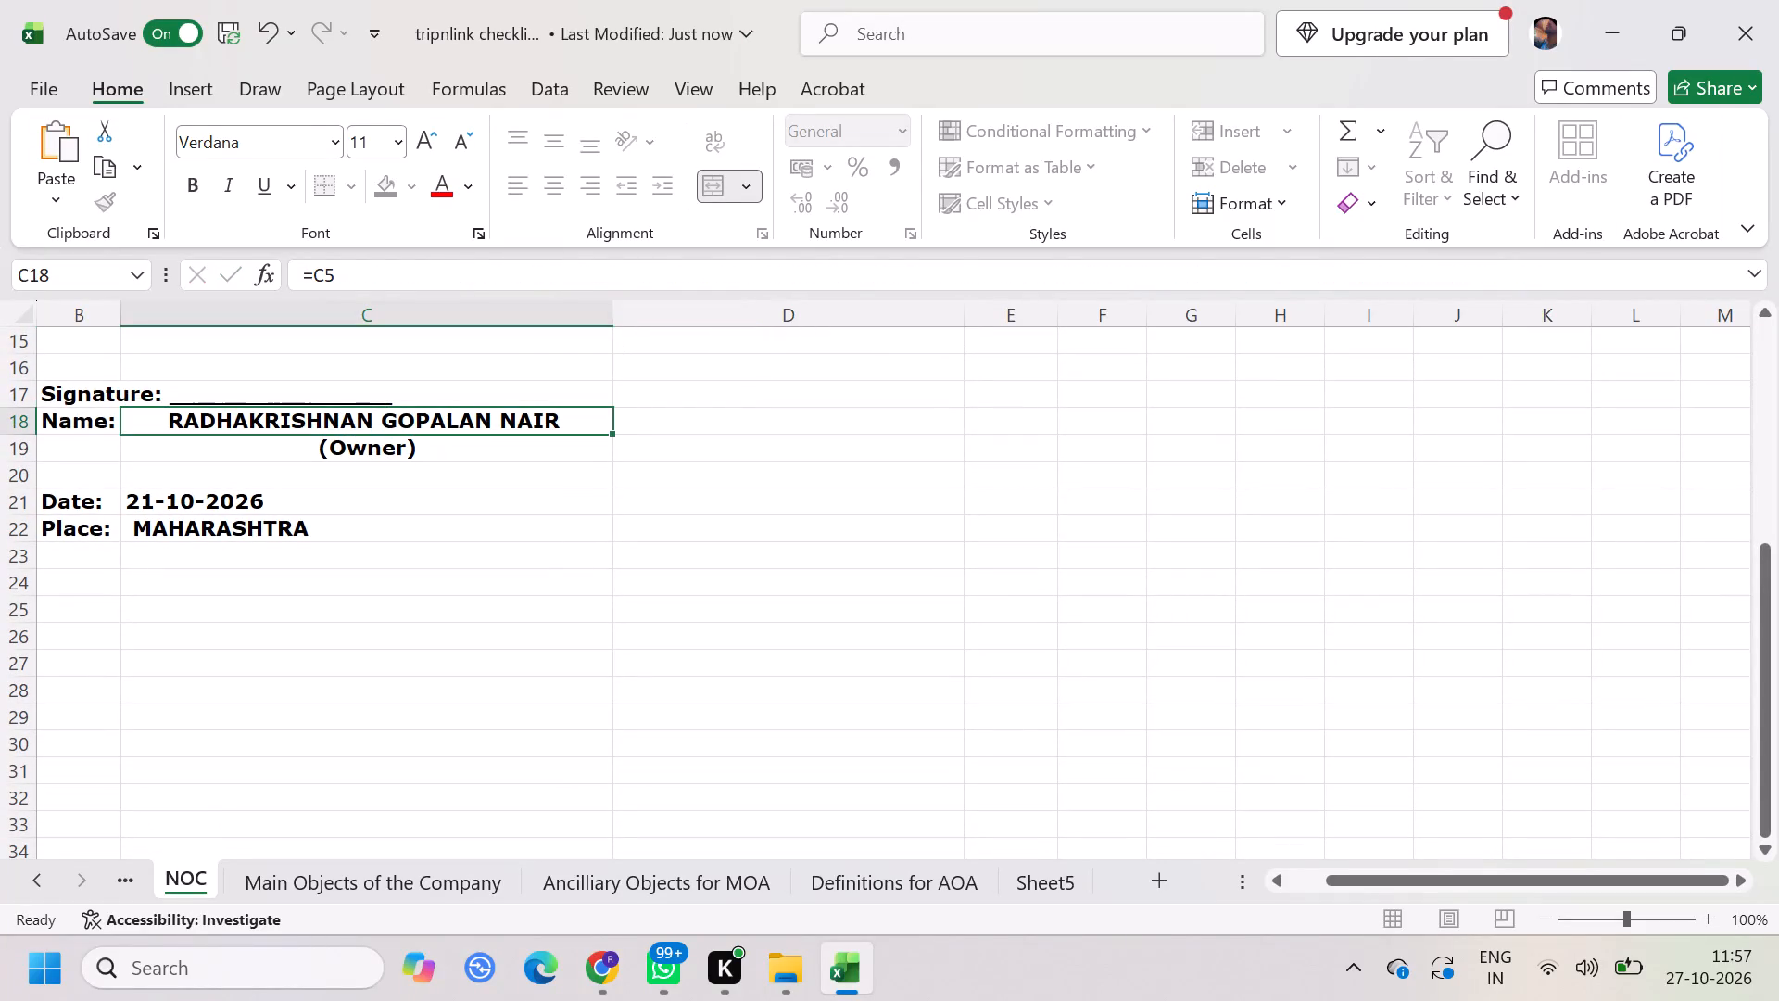
{"action": "key", "text": "alt+Tab"}
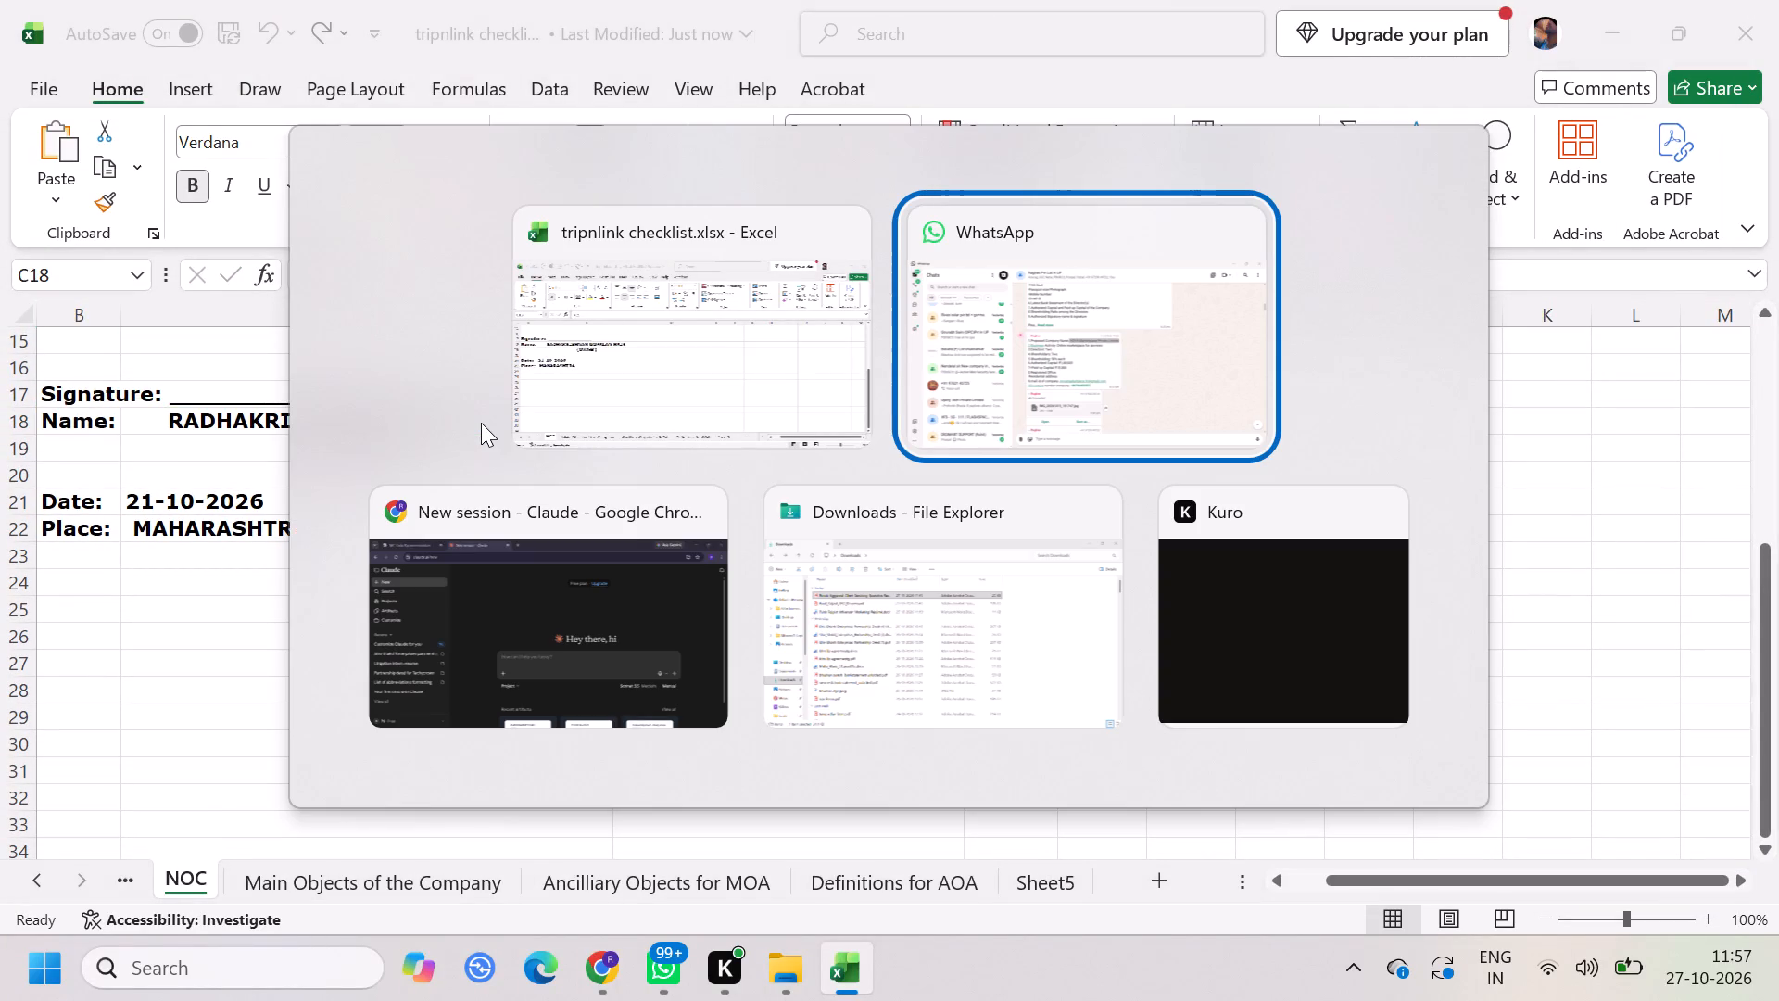
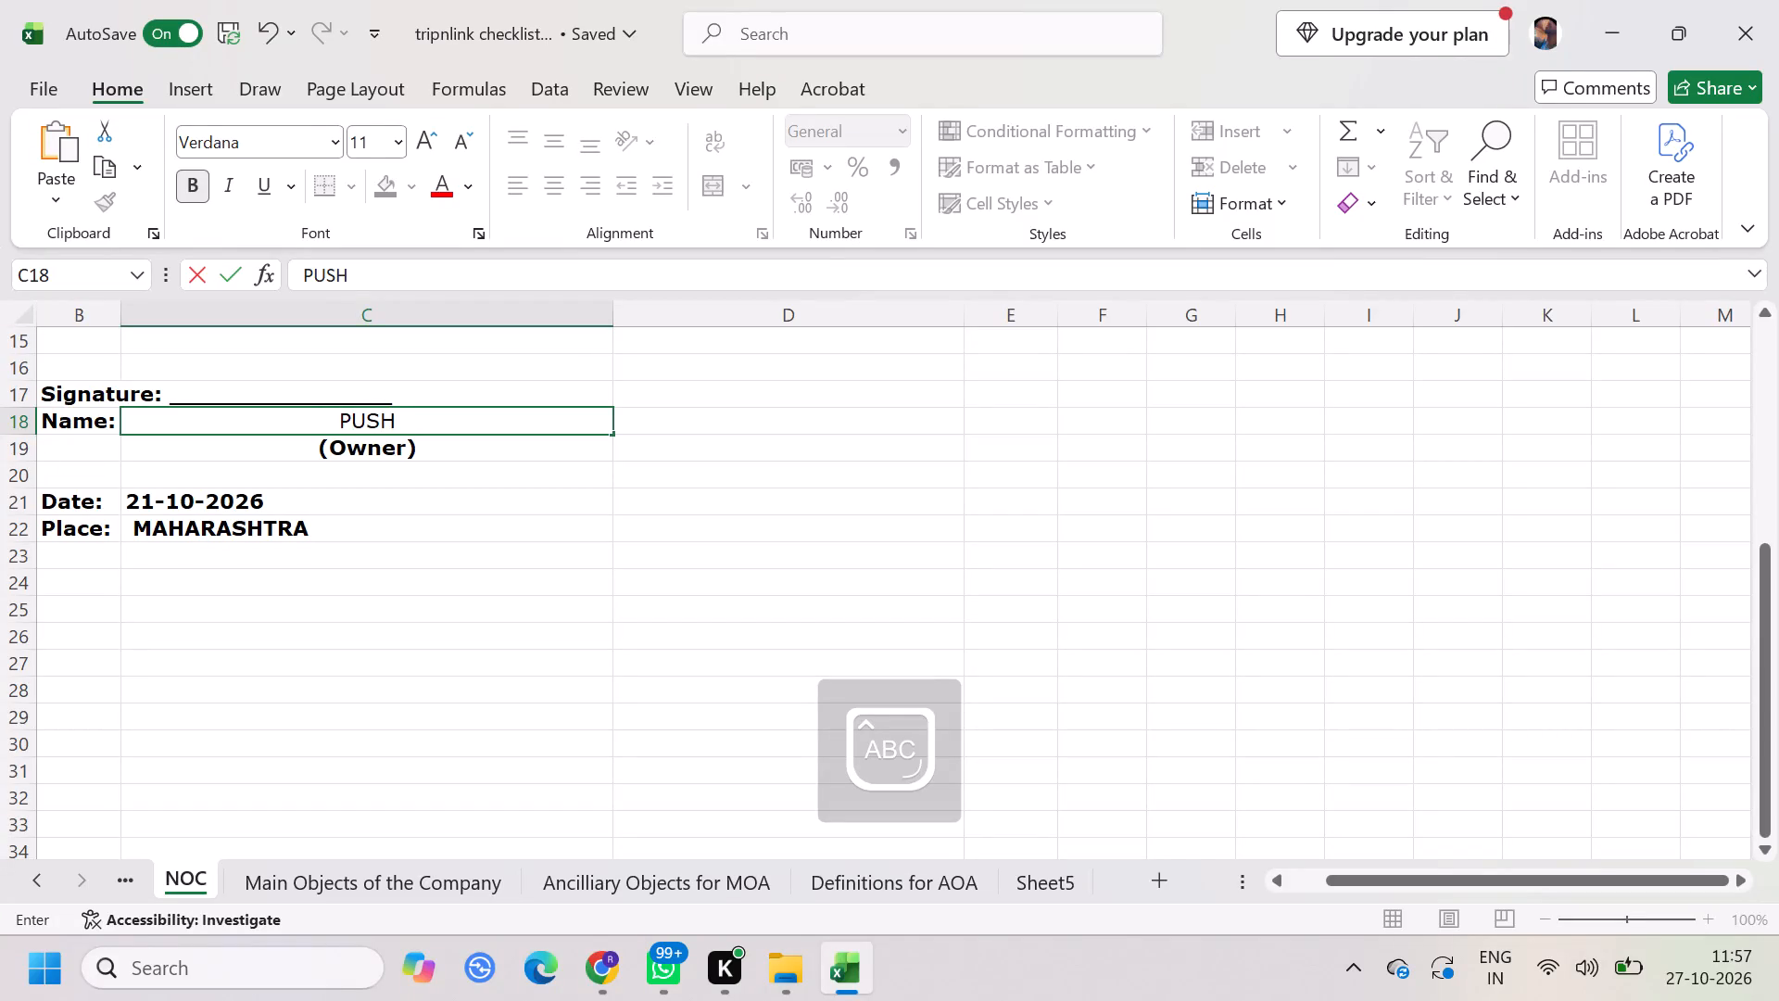
Enter the owner's full name in capitals in the Name cell of the NOC signature block.
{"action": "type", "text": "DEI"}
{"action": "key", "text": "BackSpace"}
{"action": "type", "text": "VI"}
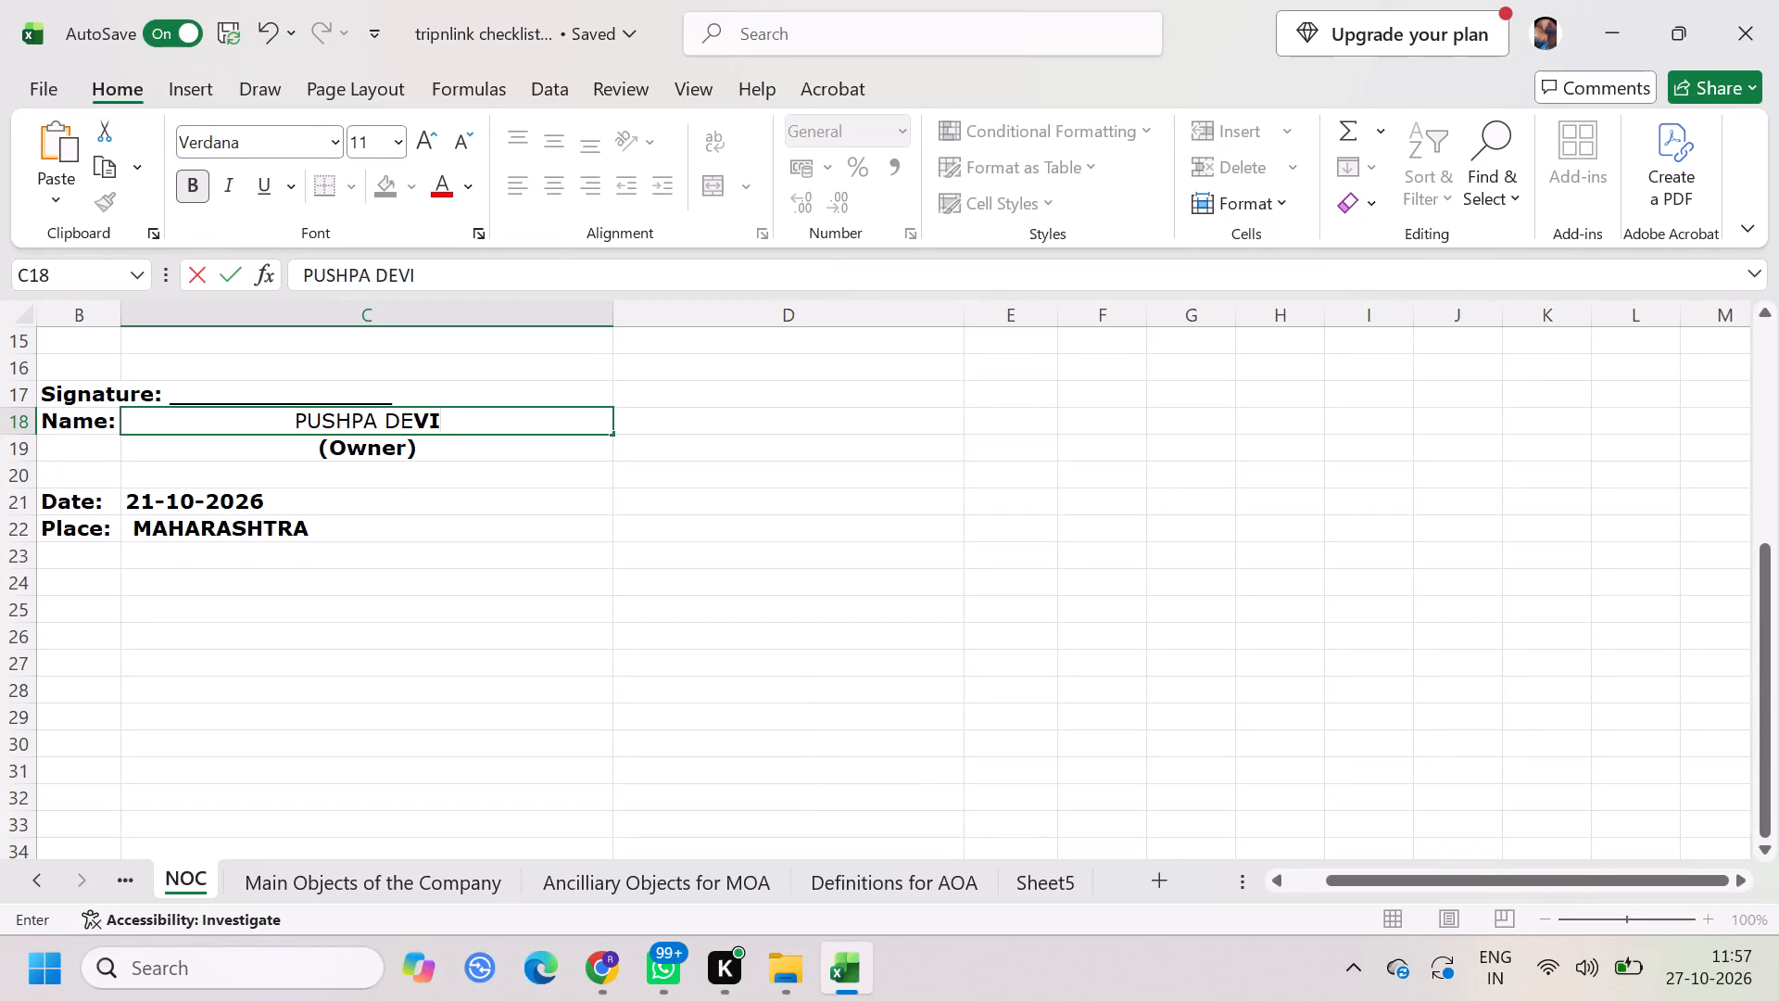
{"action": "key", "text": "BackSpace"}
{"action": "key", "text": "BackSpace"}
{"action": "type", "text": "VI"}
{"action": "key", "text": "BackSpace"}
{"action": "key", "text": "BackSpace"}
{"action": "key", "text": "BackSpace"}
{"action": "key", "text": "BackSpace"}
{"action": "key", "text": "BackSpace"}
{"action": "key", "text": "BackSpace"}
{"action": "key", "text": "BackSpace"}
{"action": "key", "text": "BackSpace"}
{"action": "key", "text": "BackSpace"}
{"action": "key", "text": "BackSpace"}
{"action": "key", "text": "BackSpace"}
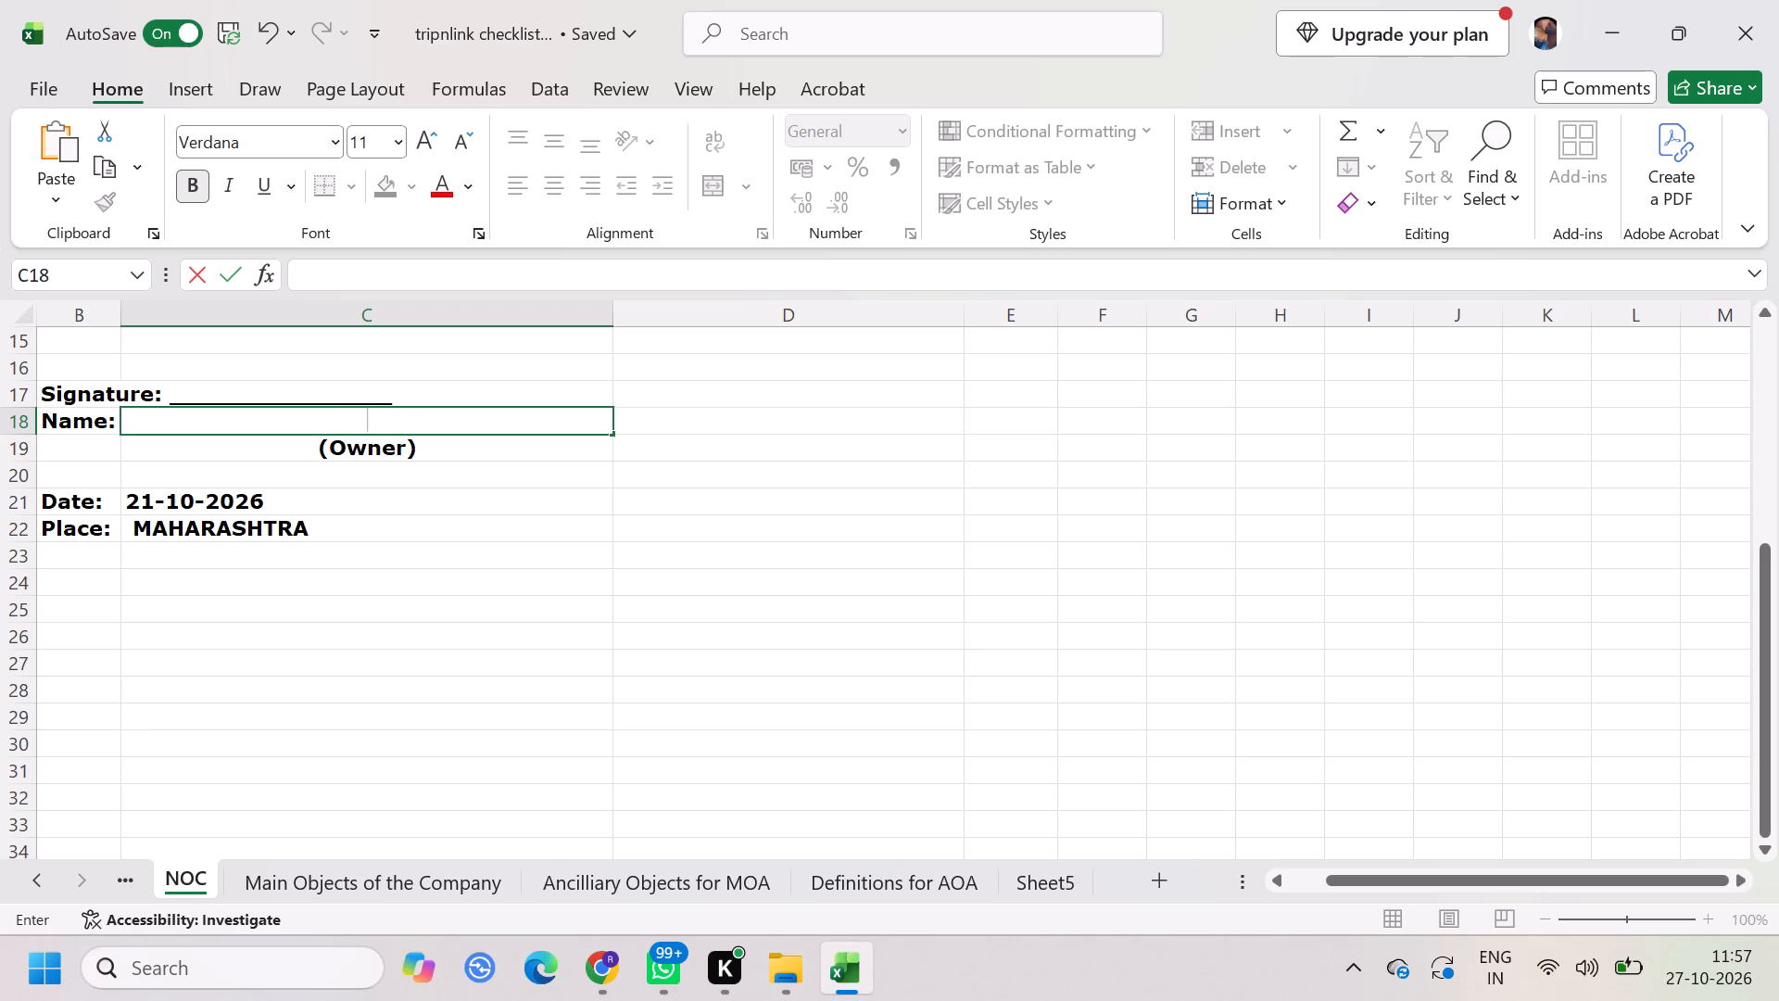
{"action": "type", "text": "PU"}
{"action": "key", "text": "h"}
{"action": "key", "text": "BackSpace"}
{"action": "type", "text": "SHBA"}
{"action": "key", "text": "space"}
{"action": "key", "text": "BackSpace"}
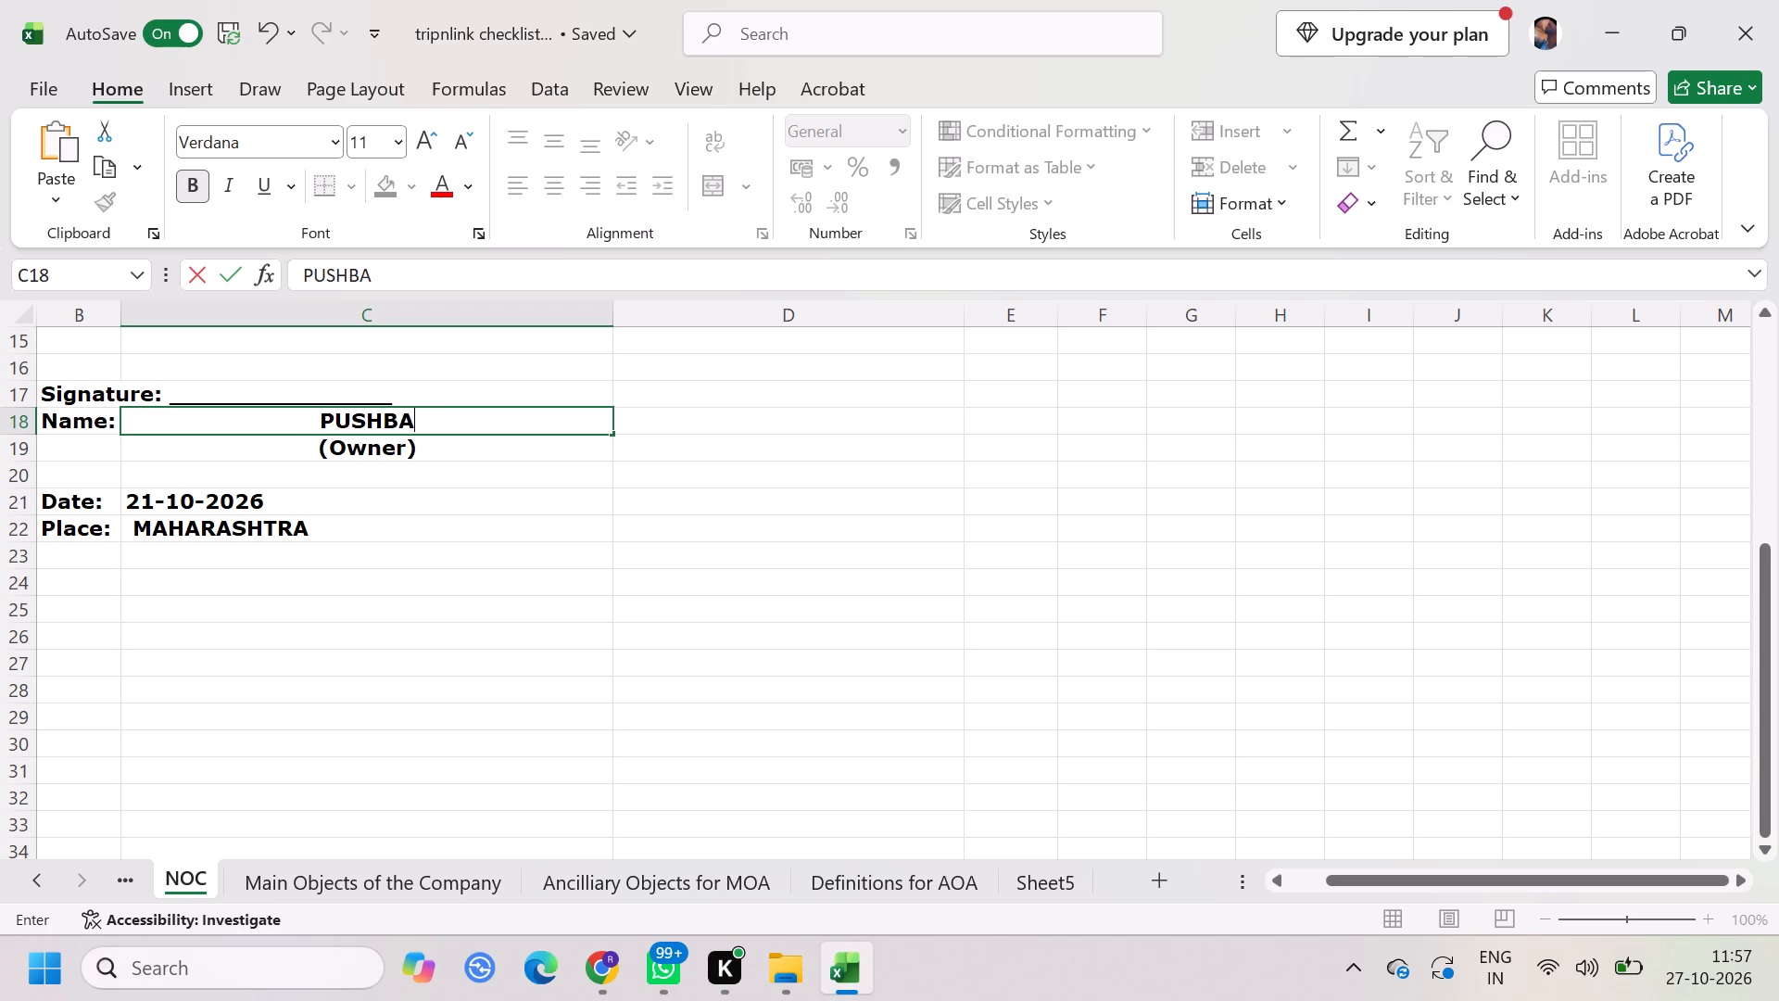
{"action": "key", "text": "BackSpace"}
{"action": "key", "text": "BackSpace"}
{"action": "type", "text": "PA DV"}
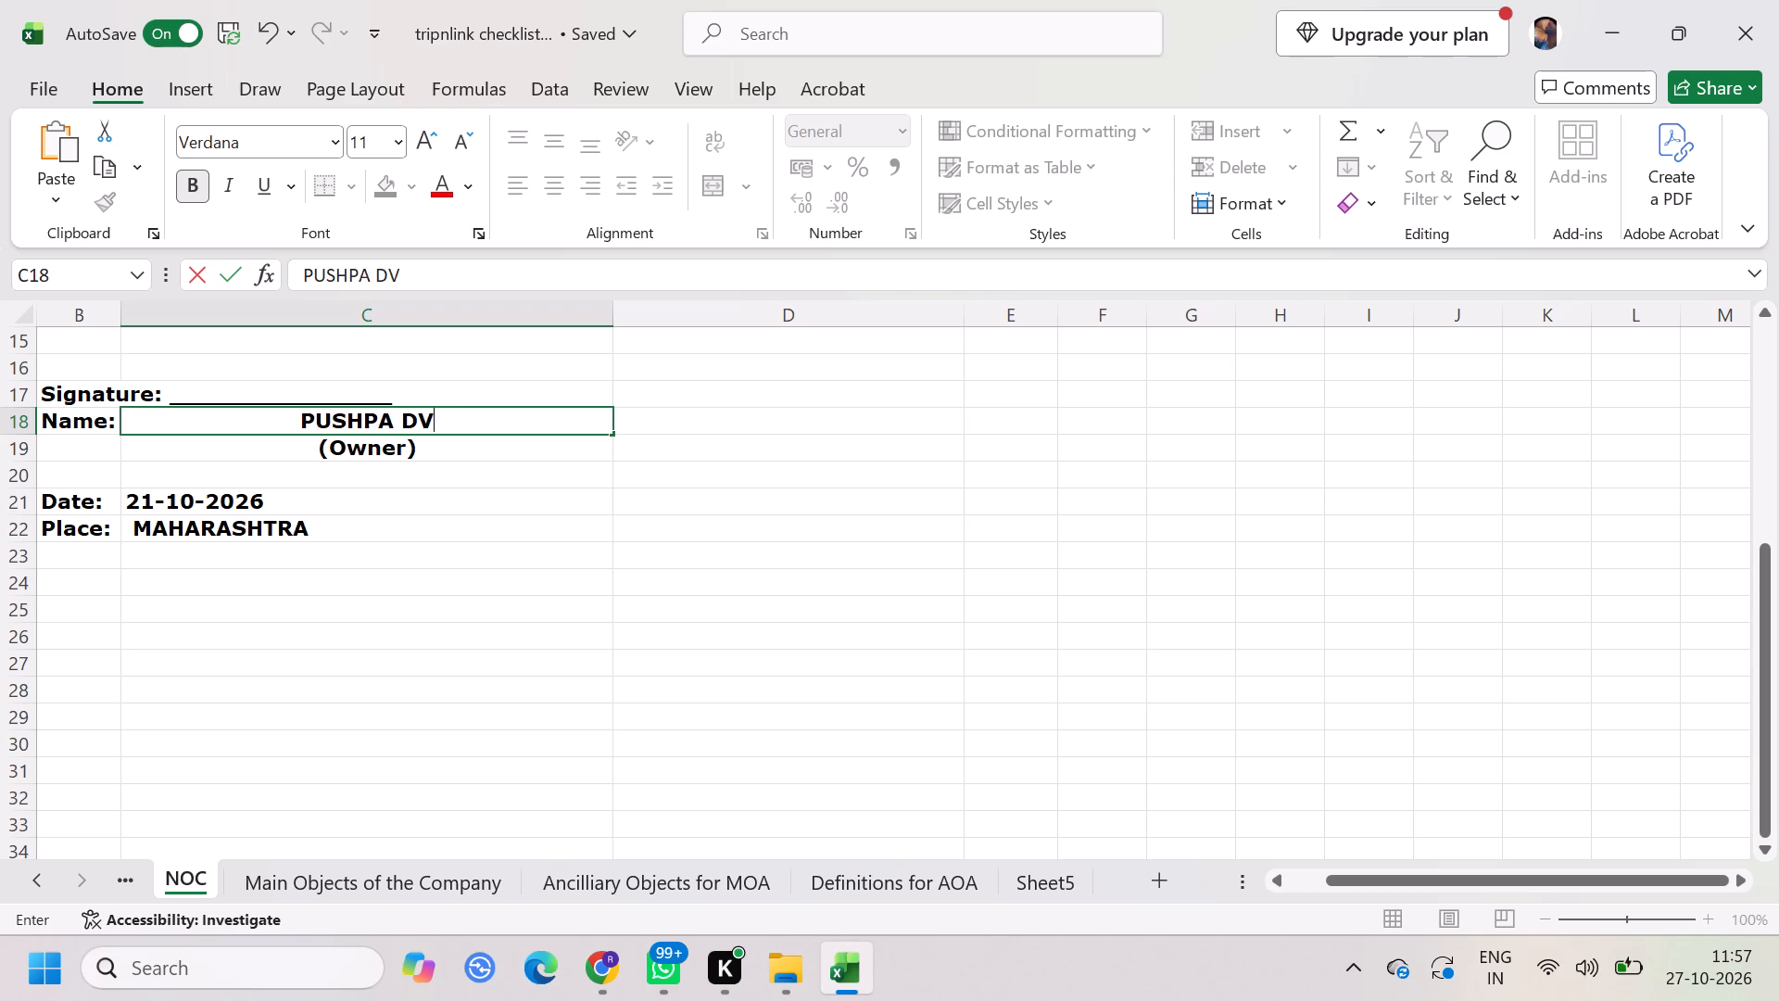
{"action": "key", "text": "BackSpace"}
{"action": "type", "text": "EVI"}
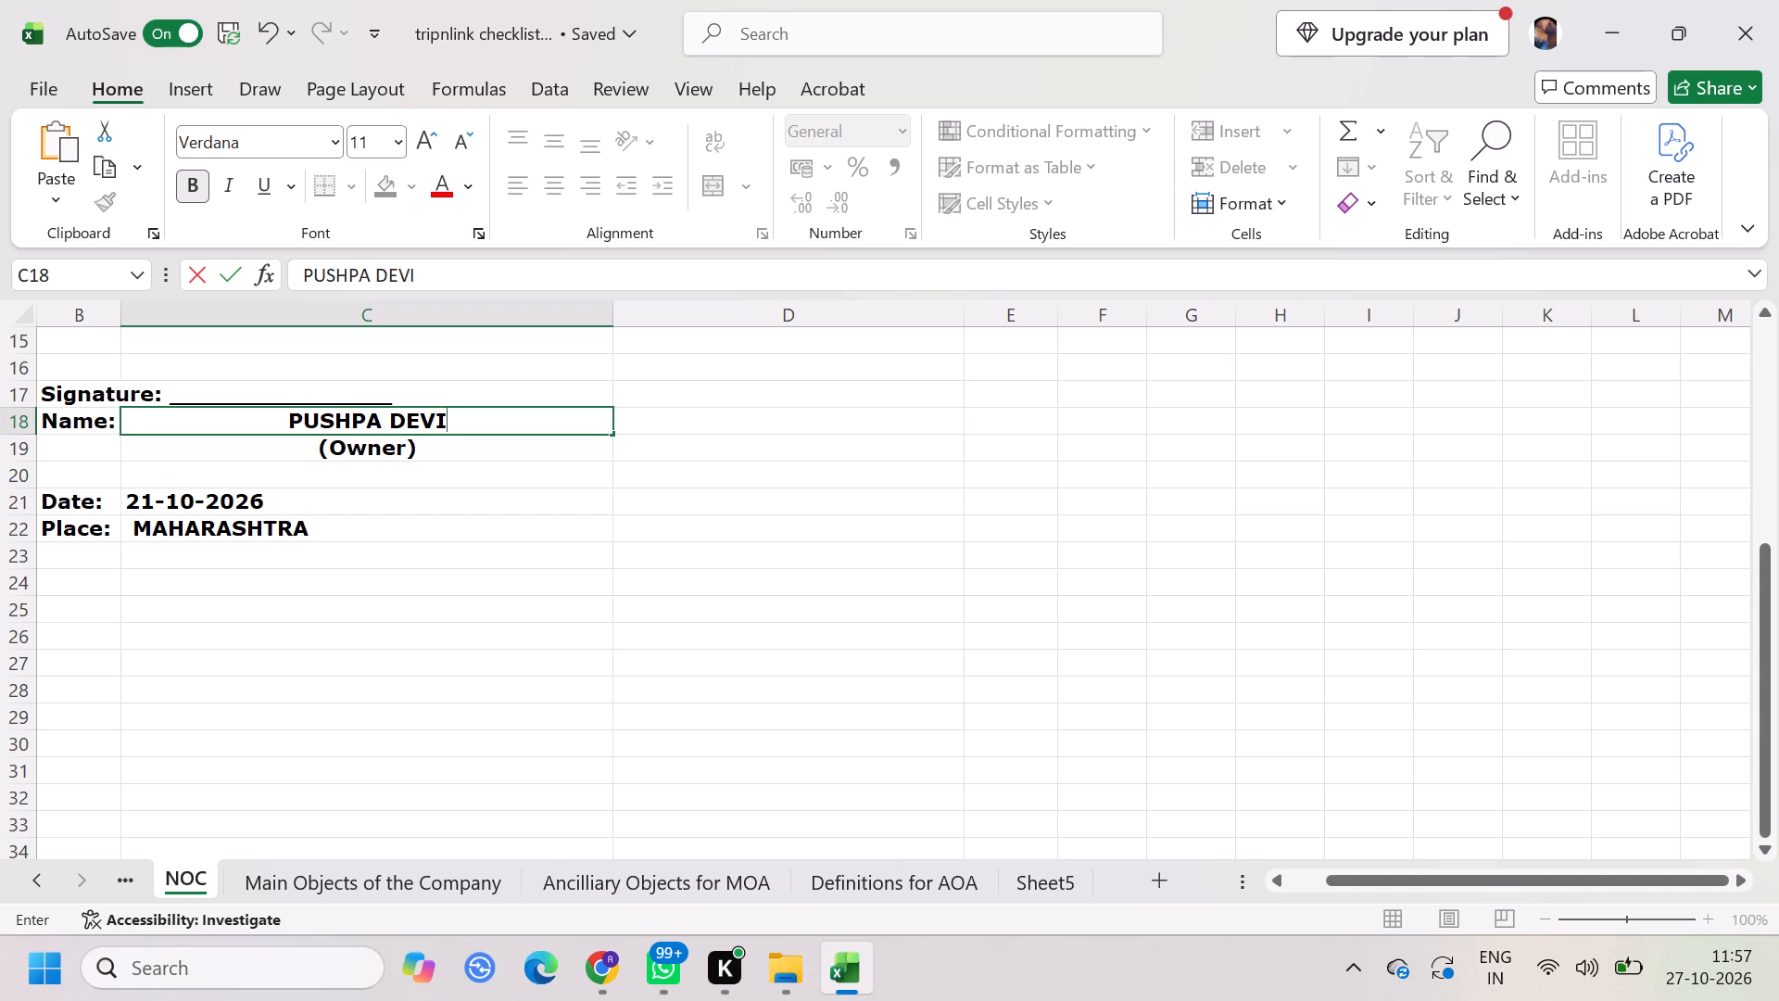
Change the date in the NOC signature block to 27-10-2026.
{"action": "left_click", "coordinate": [368, 497]}
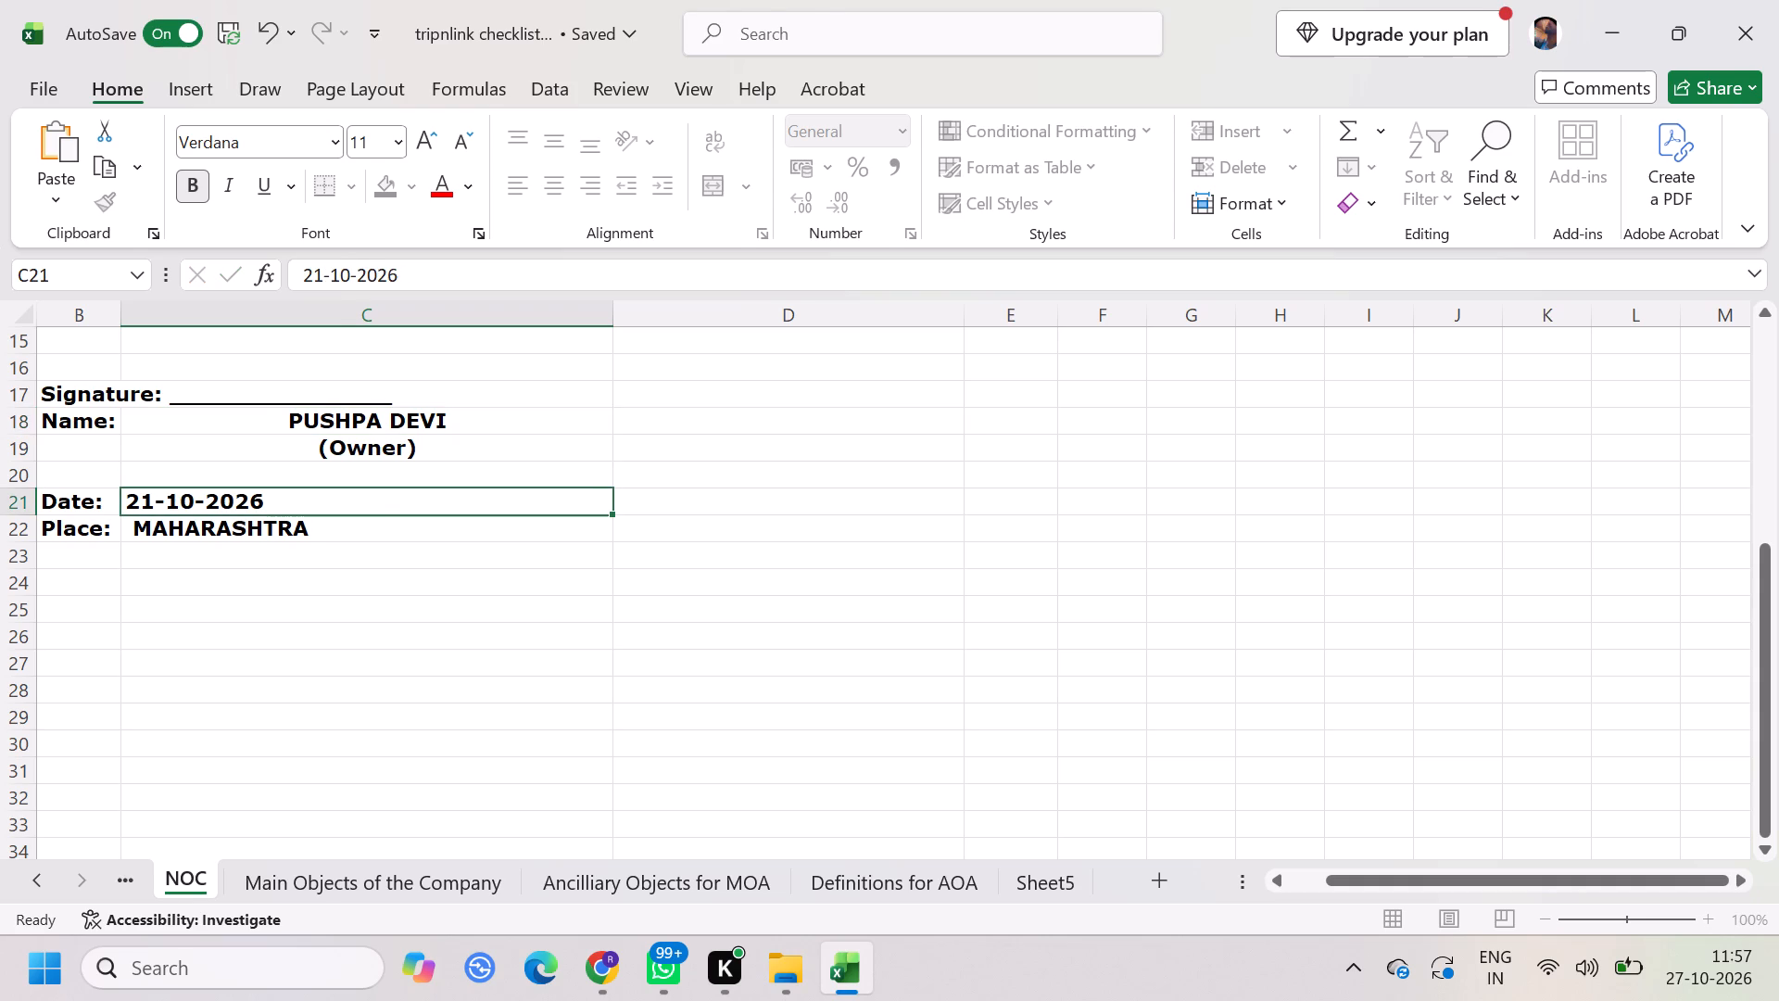
{"action": "double_click", "coordinate": [147, 503]}
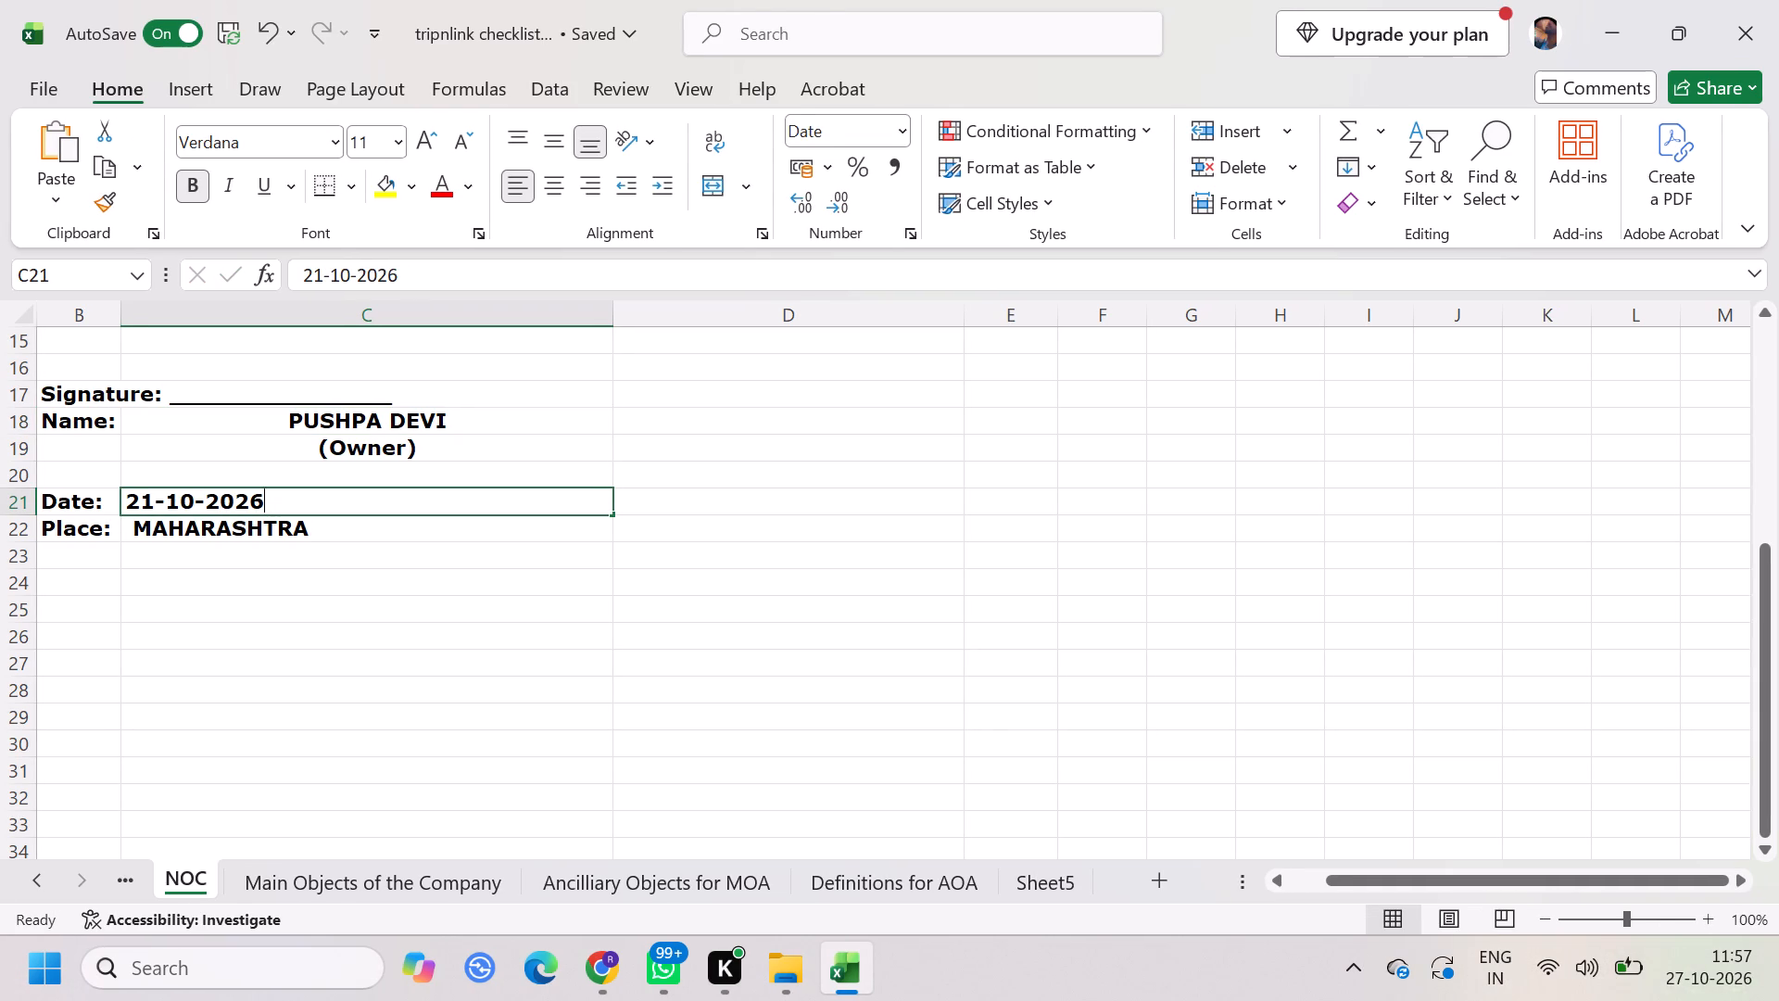
{"action": "key", "text": "Right"}
{"action": "key", "text": "BackSpace"}
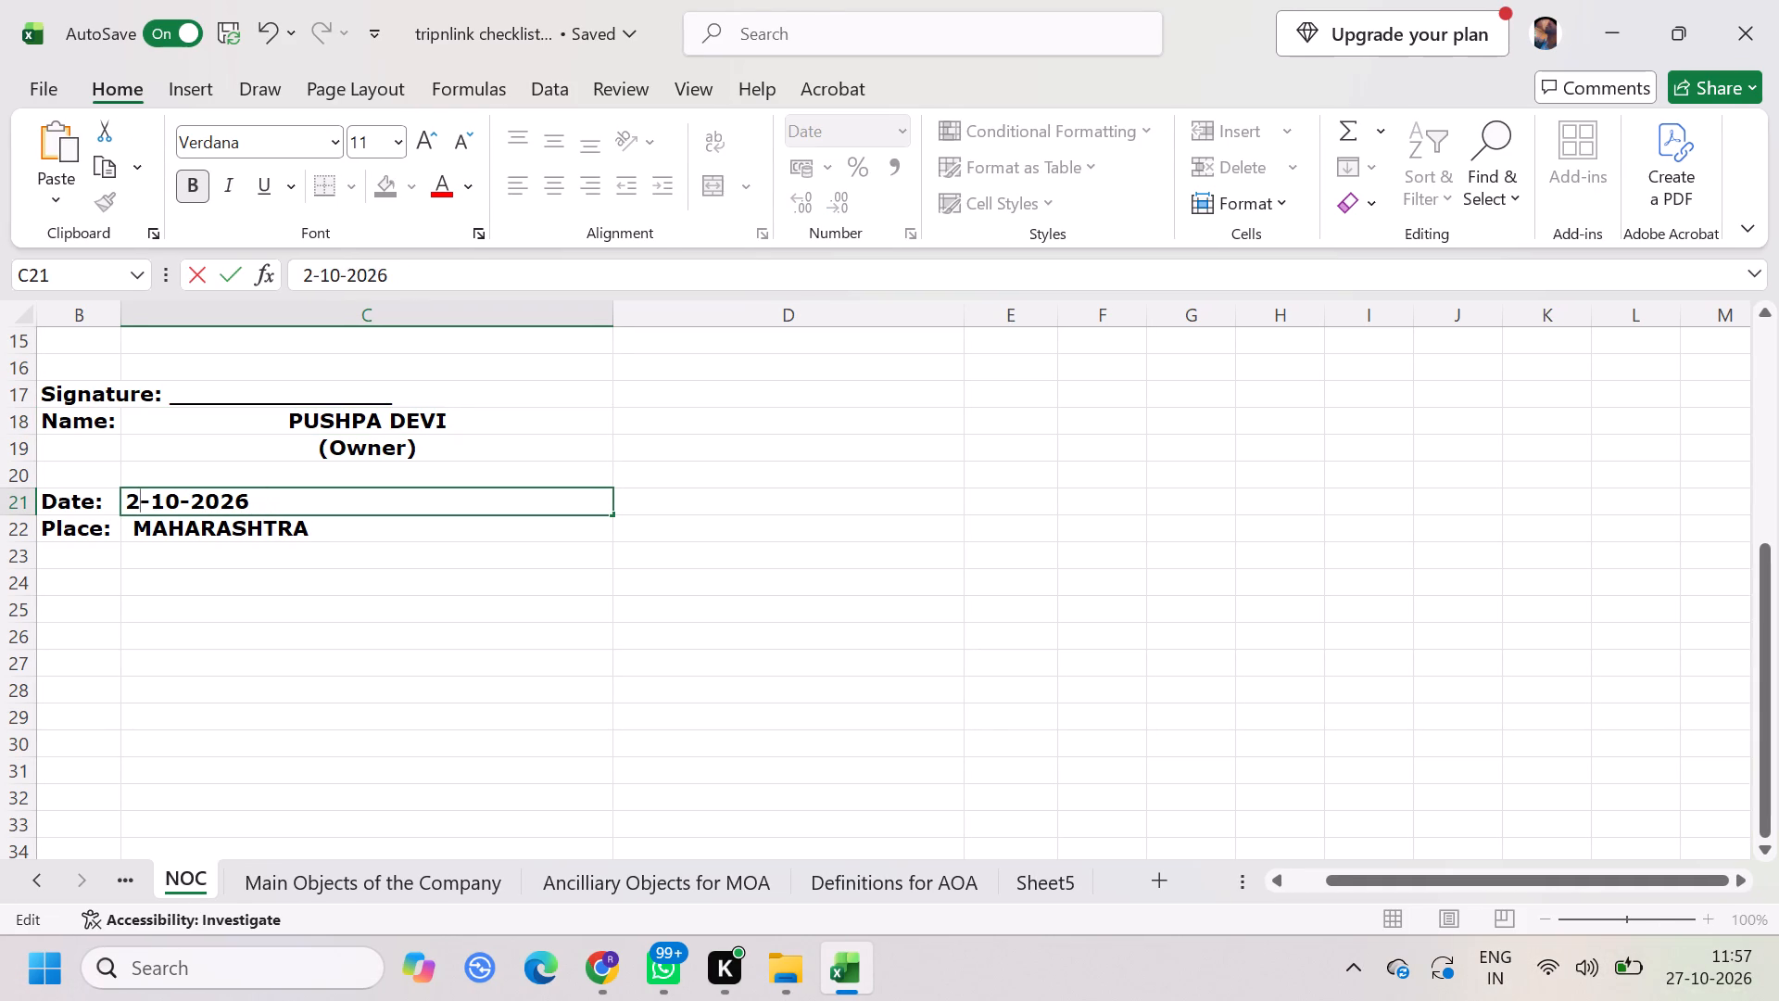
{"action": "key", "text": "BackSpace"}
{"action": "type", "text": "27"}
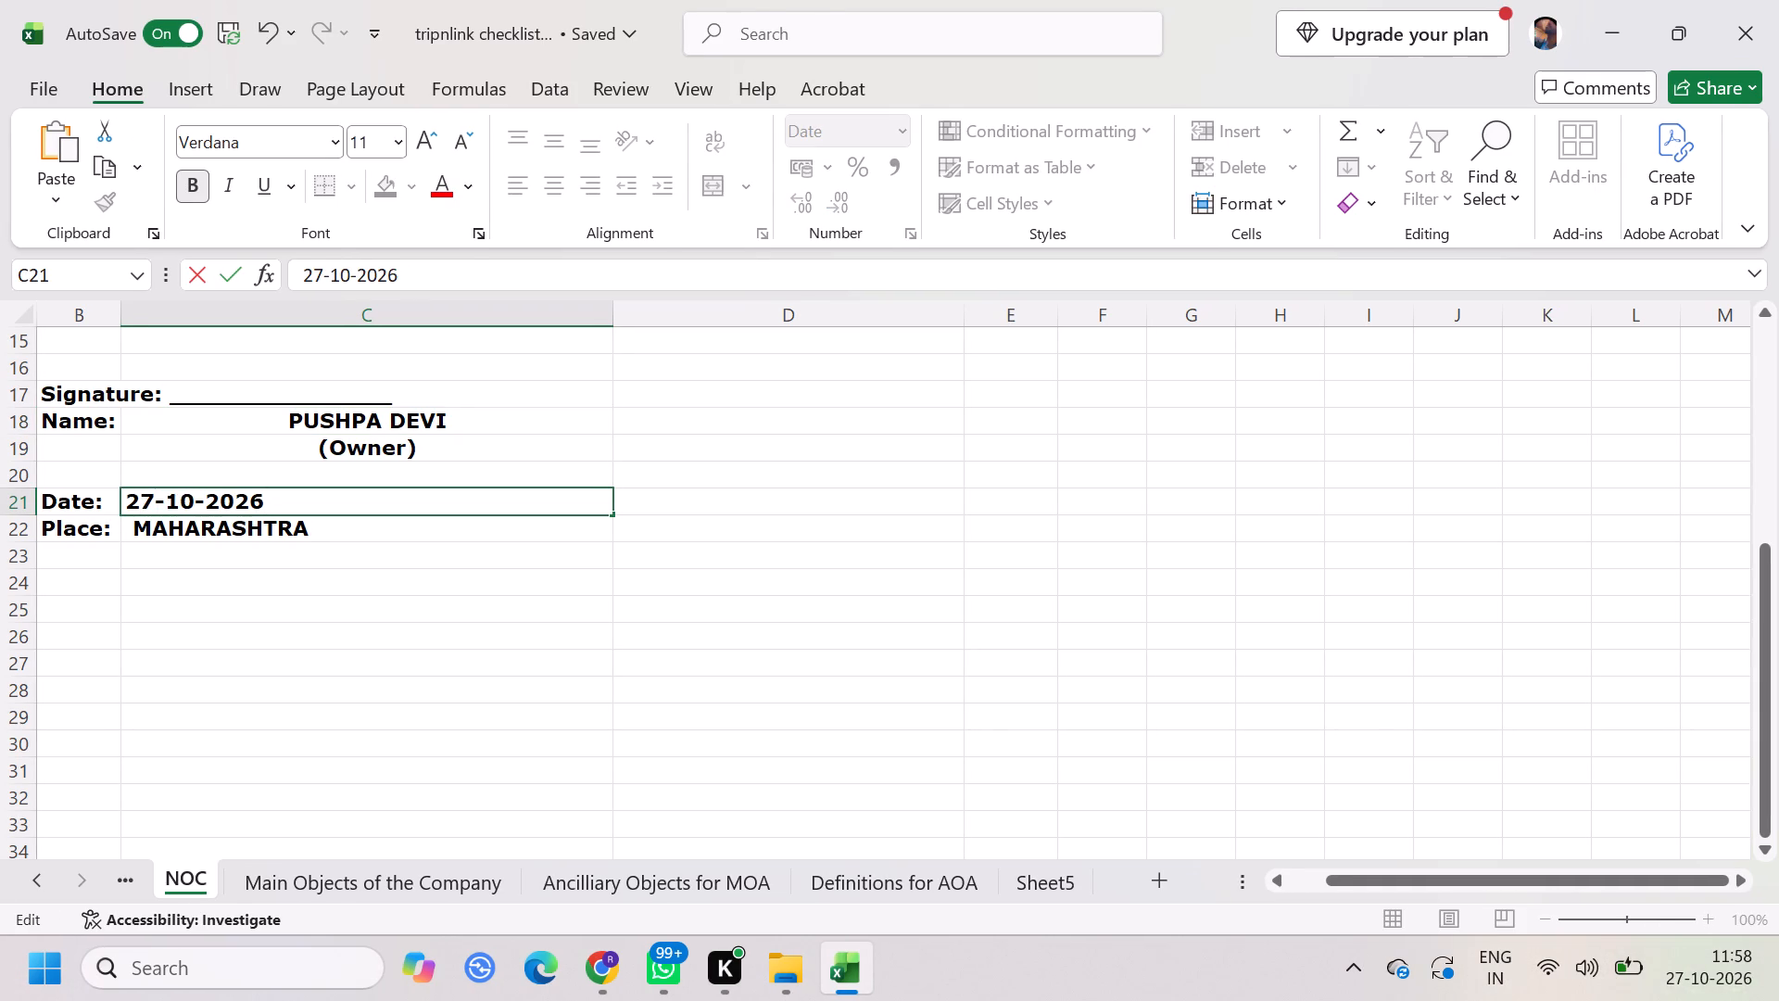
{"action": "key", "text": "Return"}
Clear the existing place in the Place cell of the NOC signature block.
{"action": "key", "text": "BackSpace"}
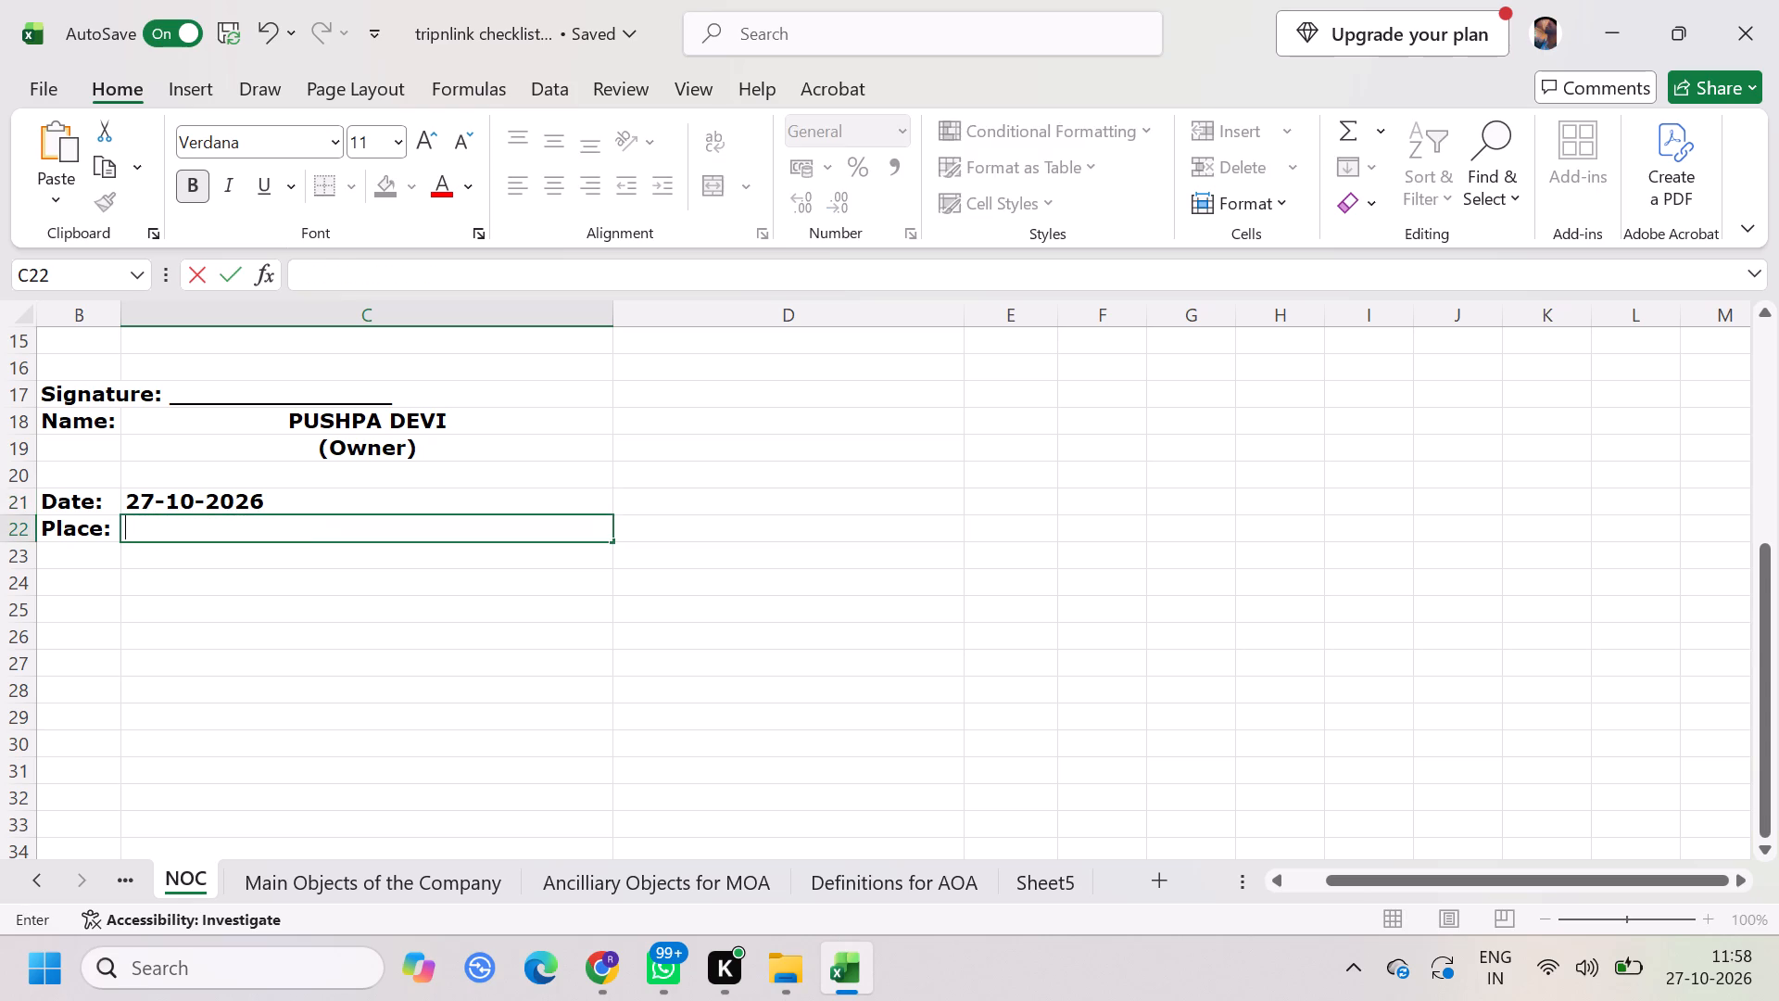
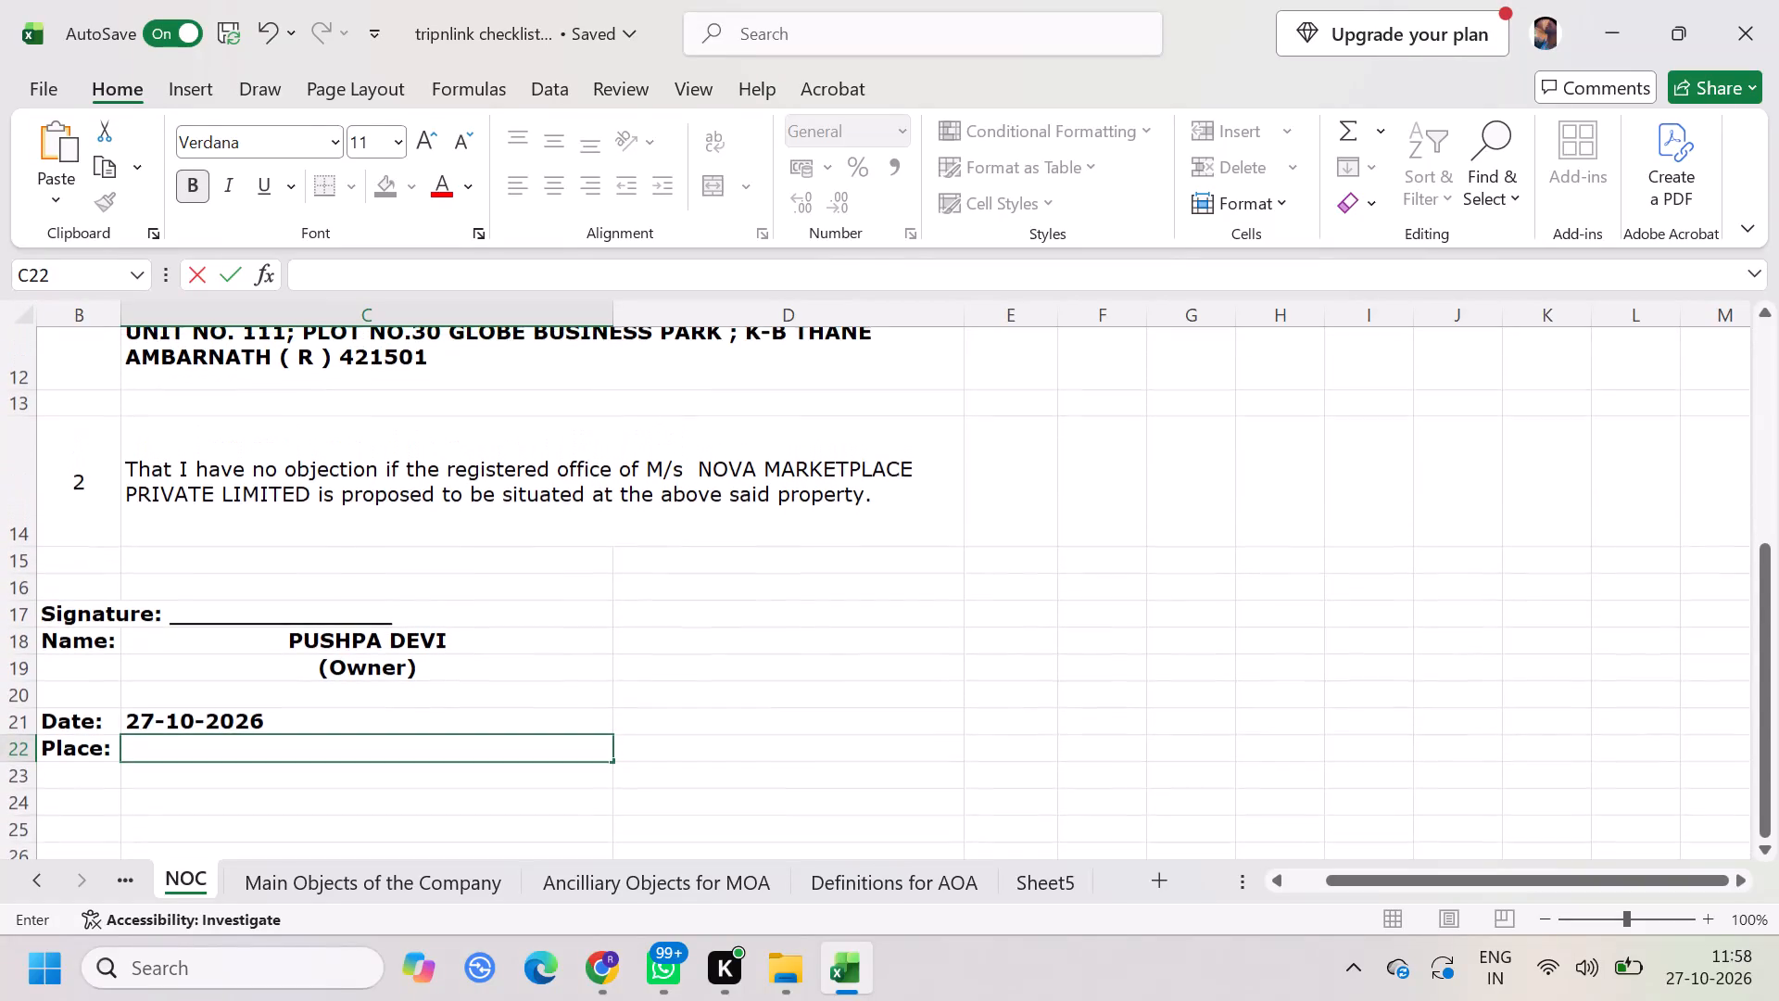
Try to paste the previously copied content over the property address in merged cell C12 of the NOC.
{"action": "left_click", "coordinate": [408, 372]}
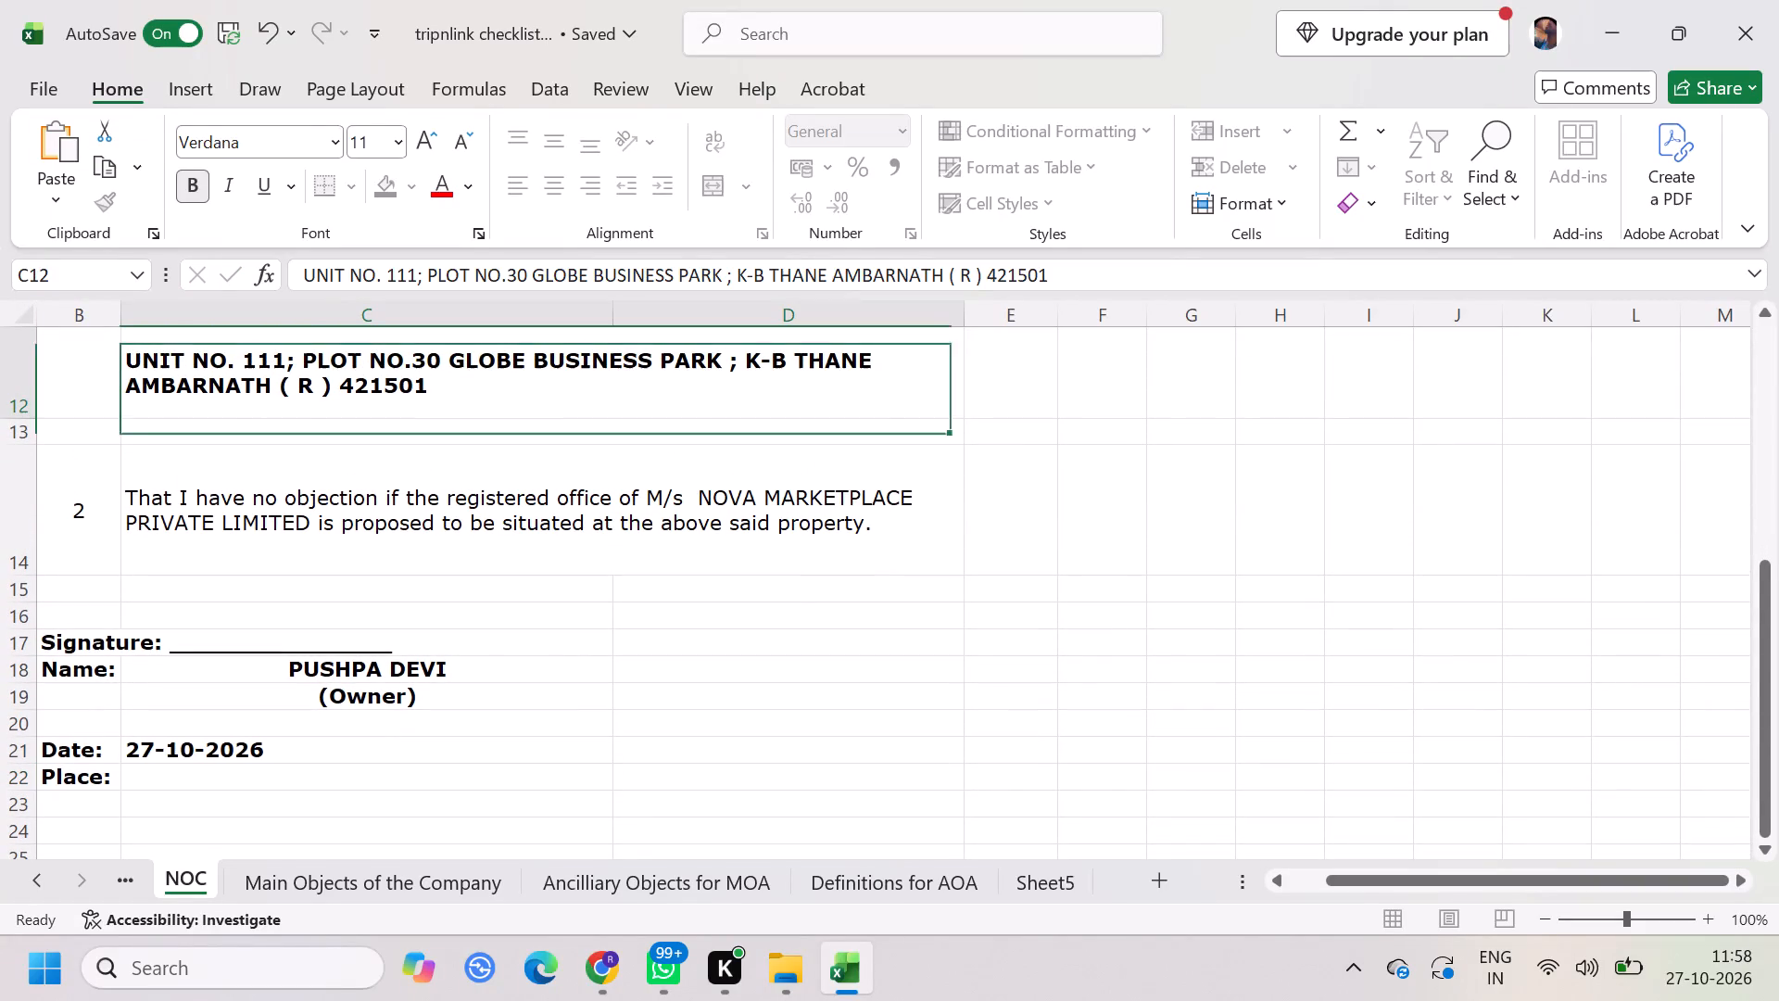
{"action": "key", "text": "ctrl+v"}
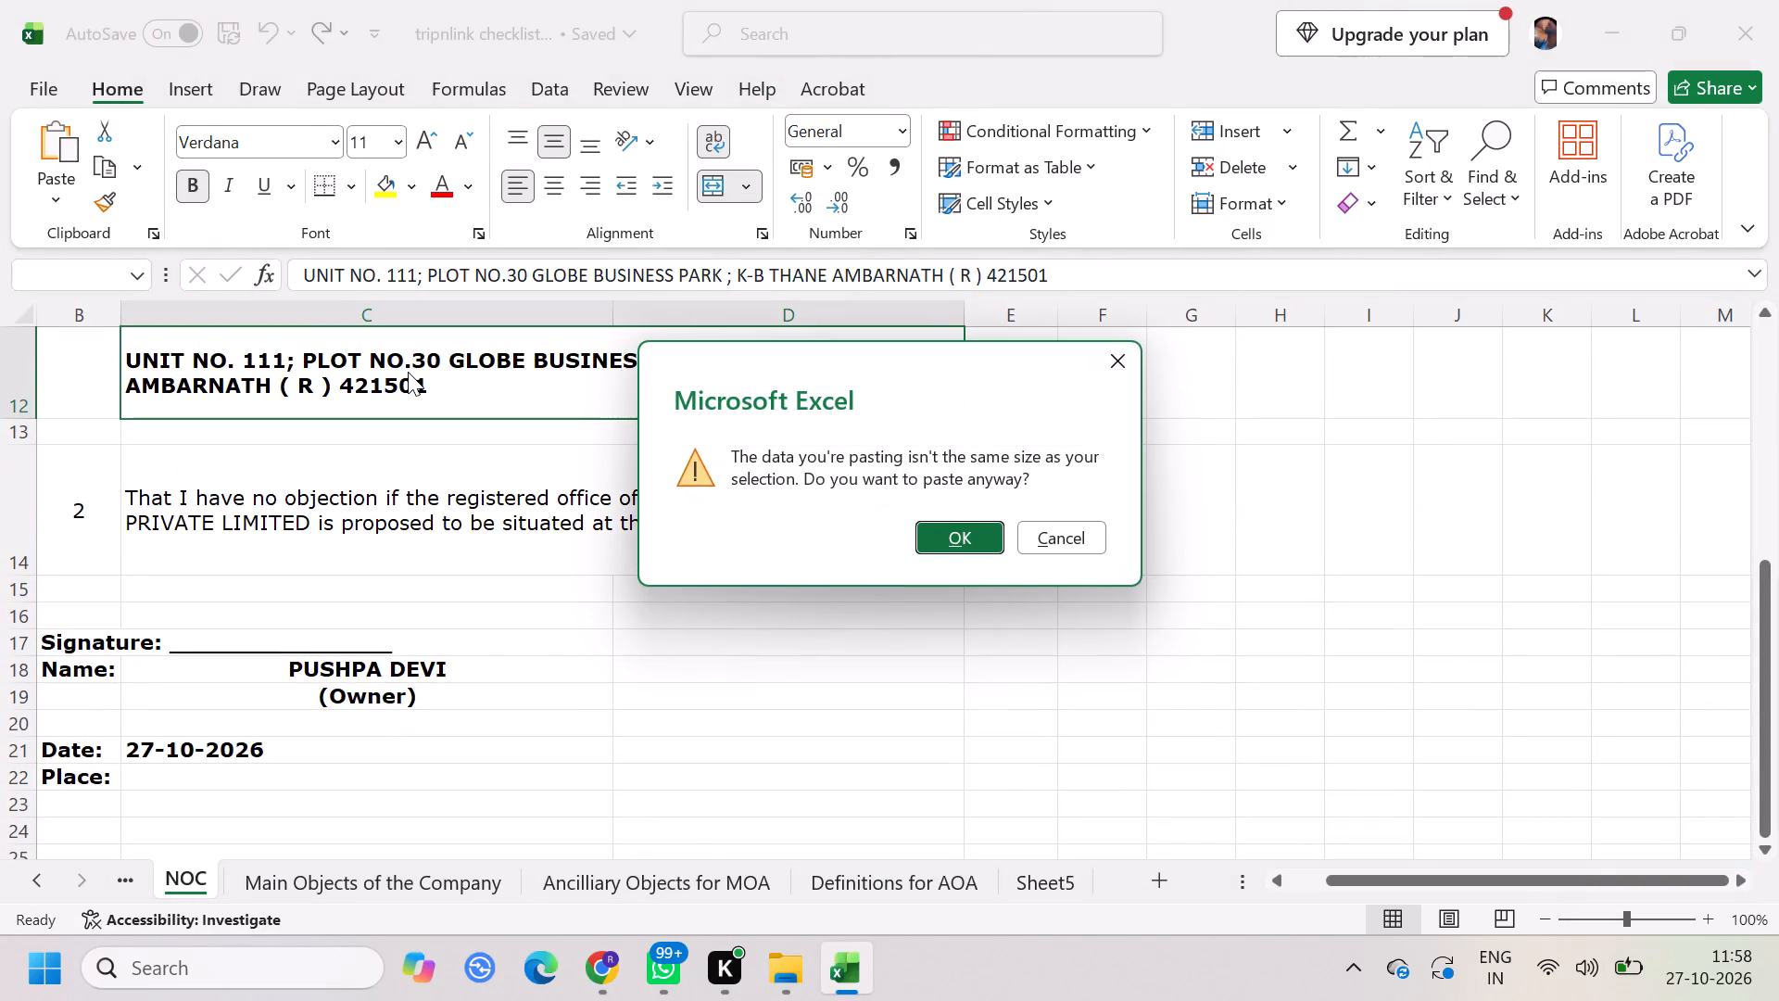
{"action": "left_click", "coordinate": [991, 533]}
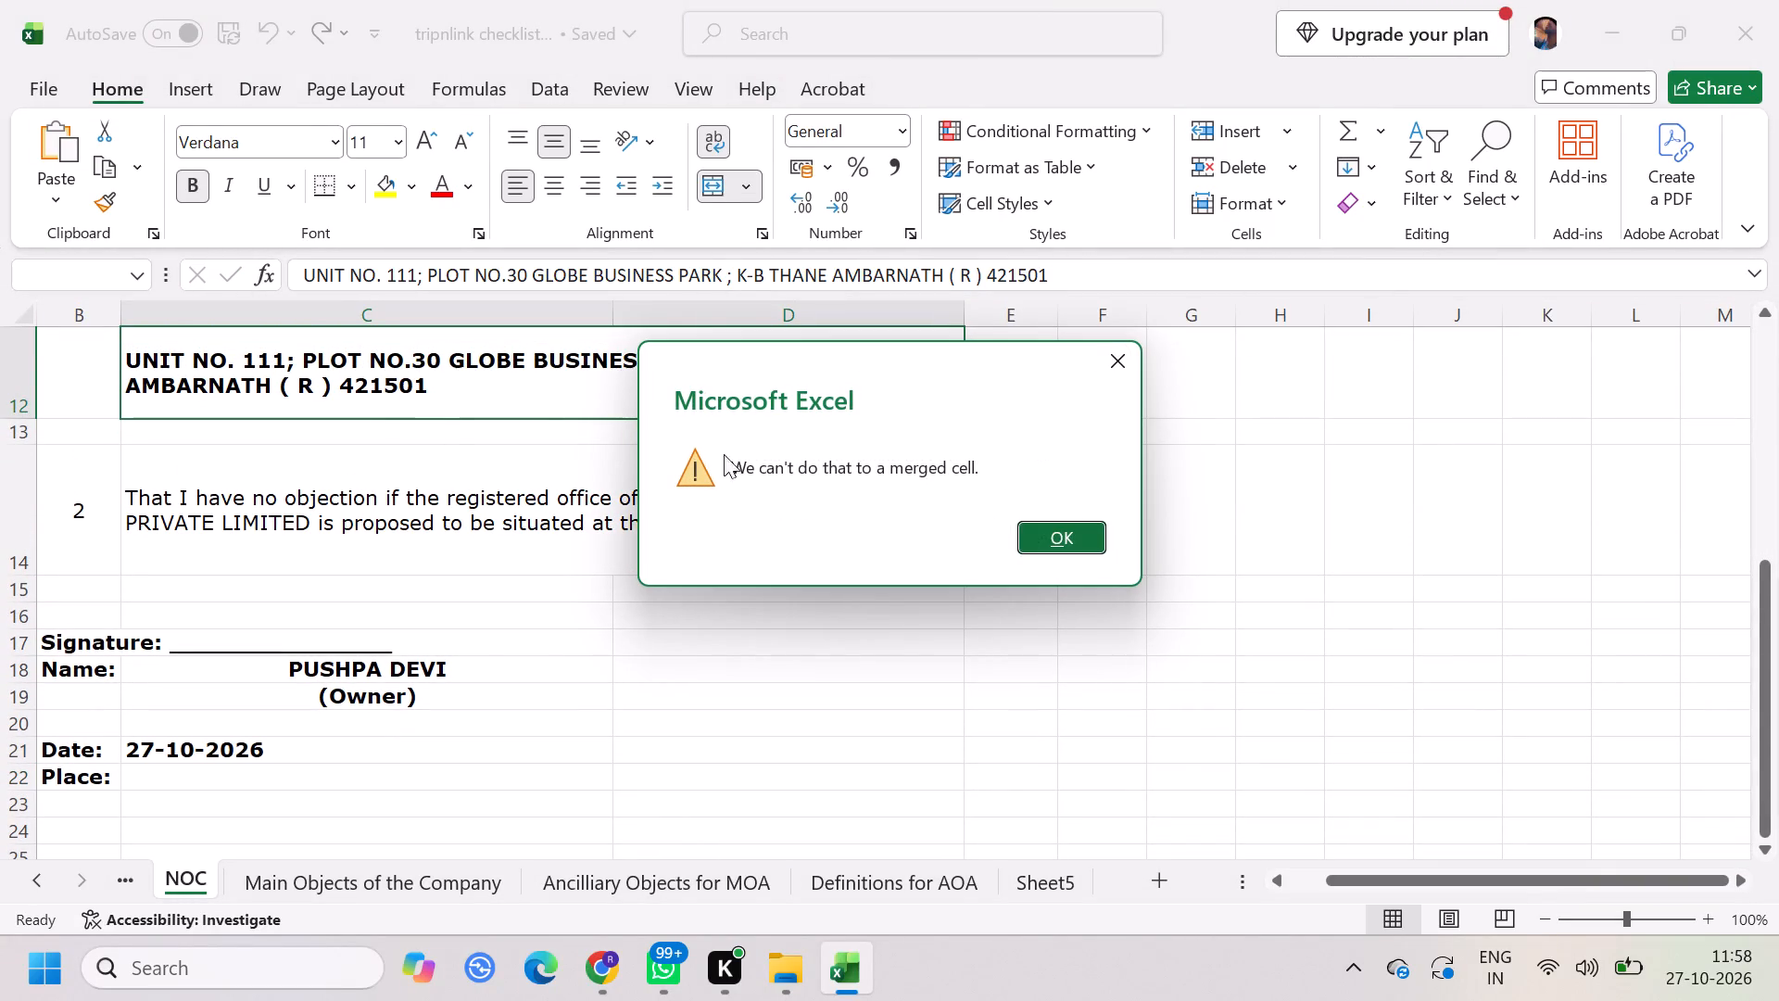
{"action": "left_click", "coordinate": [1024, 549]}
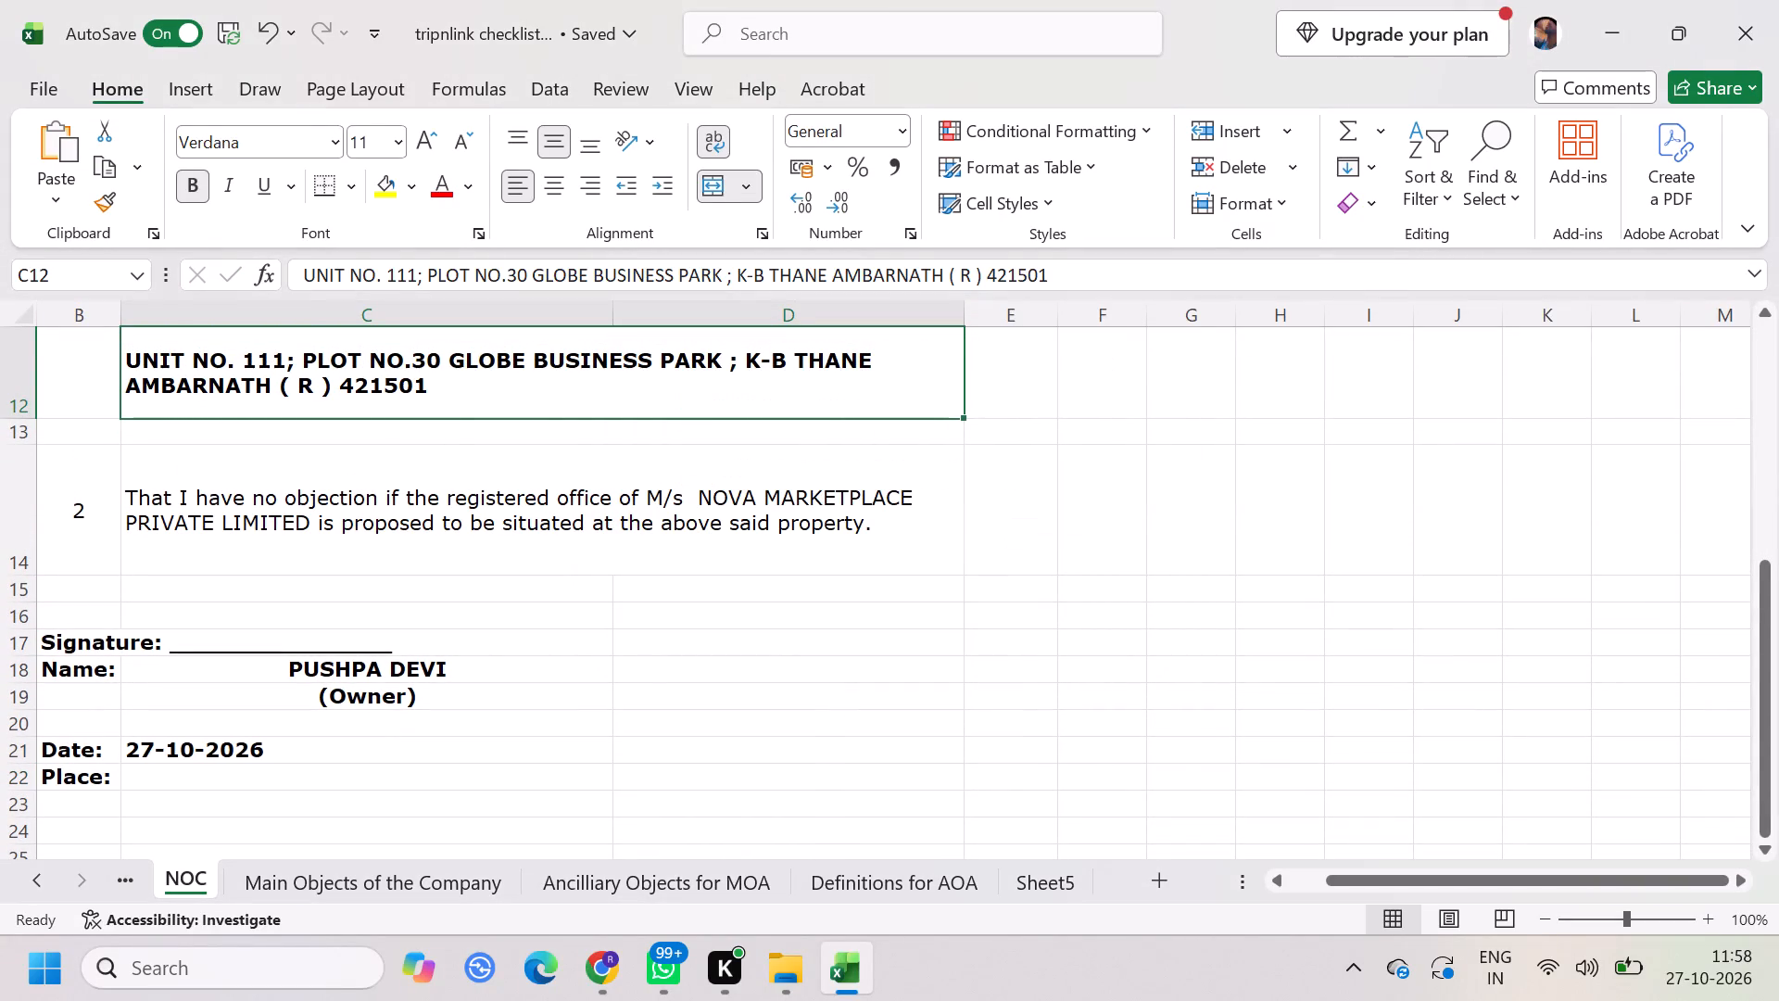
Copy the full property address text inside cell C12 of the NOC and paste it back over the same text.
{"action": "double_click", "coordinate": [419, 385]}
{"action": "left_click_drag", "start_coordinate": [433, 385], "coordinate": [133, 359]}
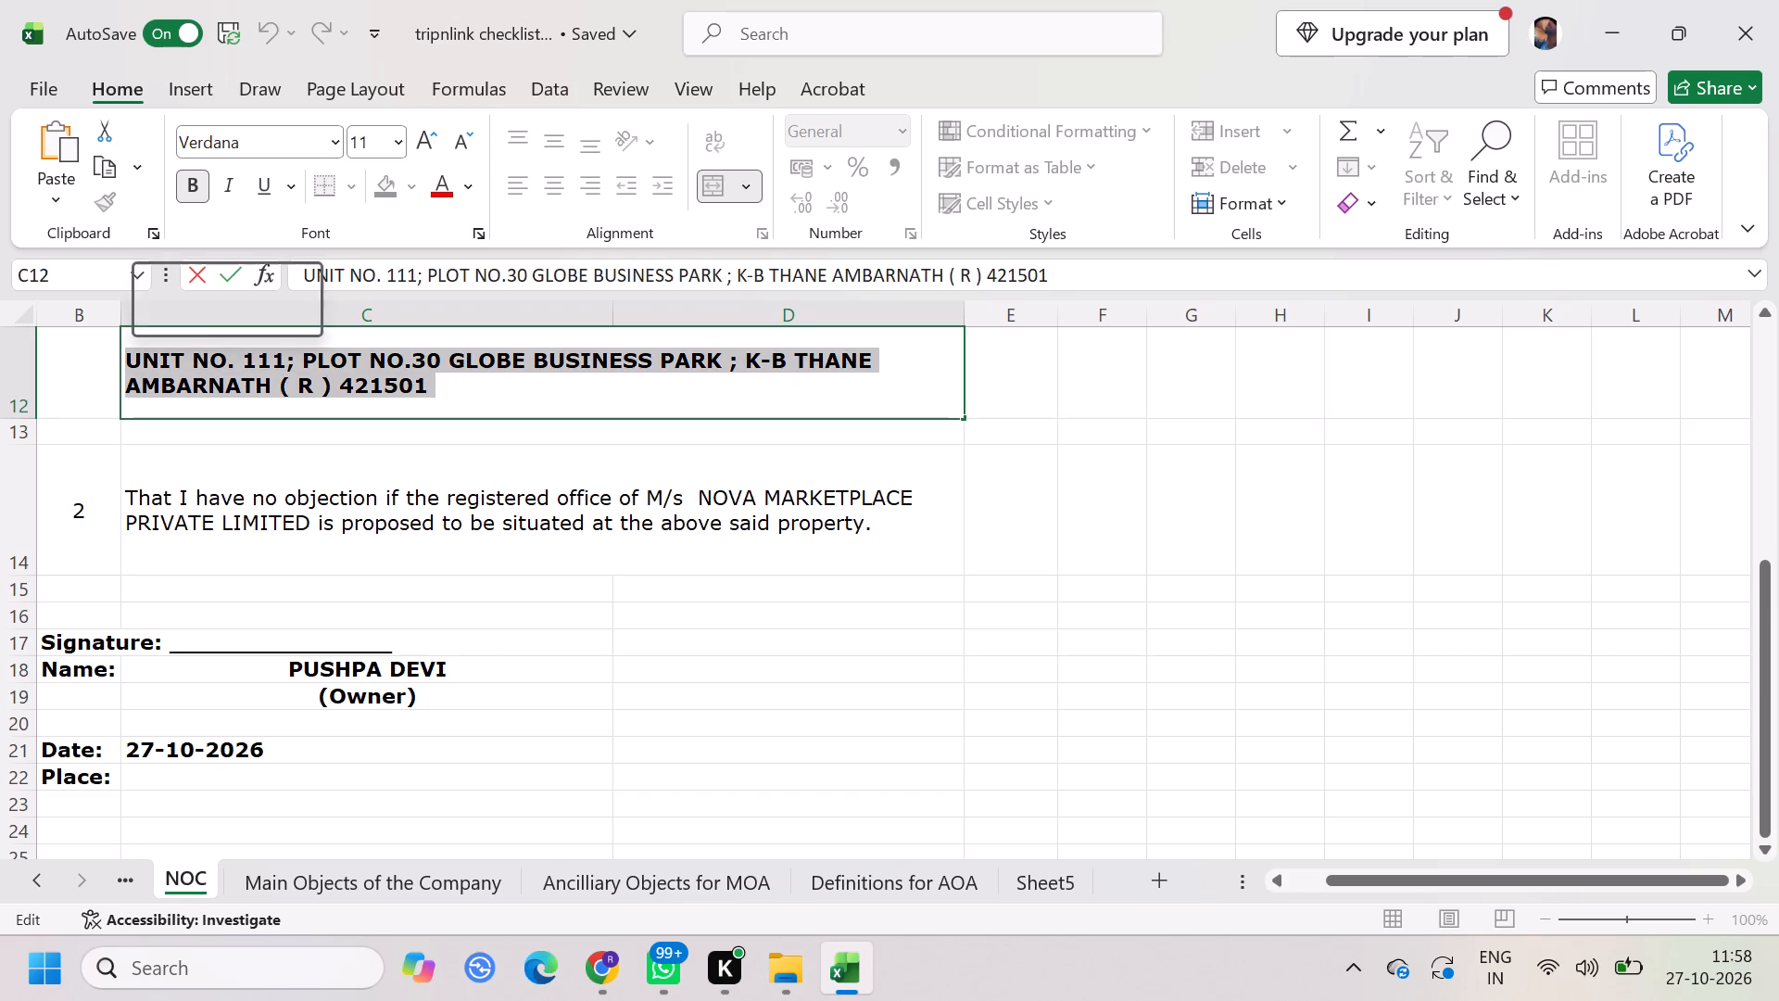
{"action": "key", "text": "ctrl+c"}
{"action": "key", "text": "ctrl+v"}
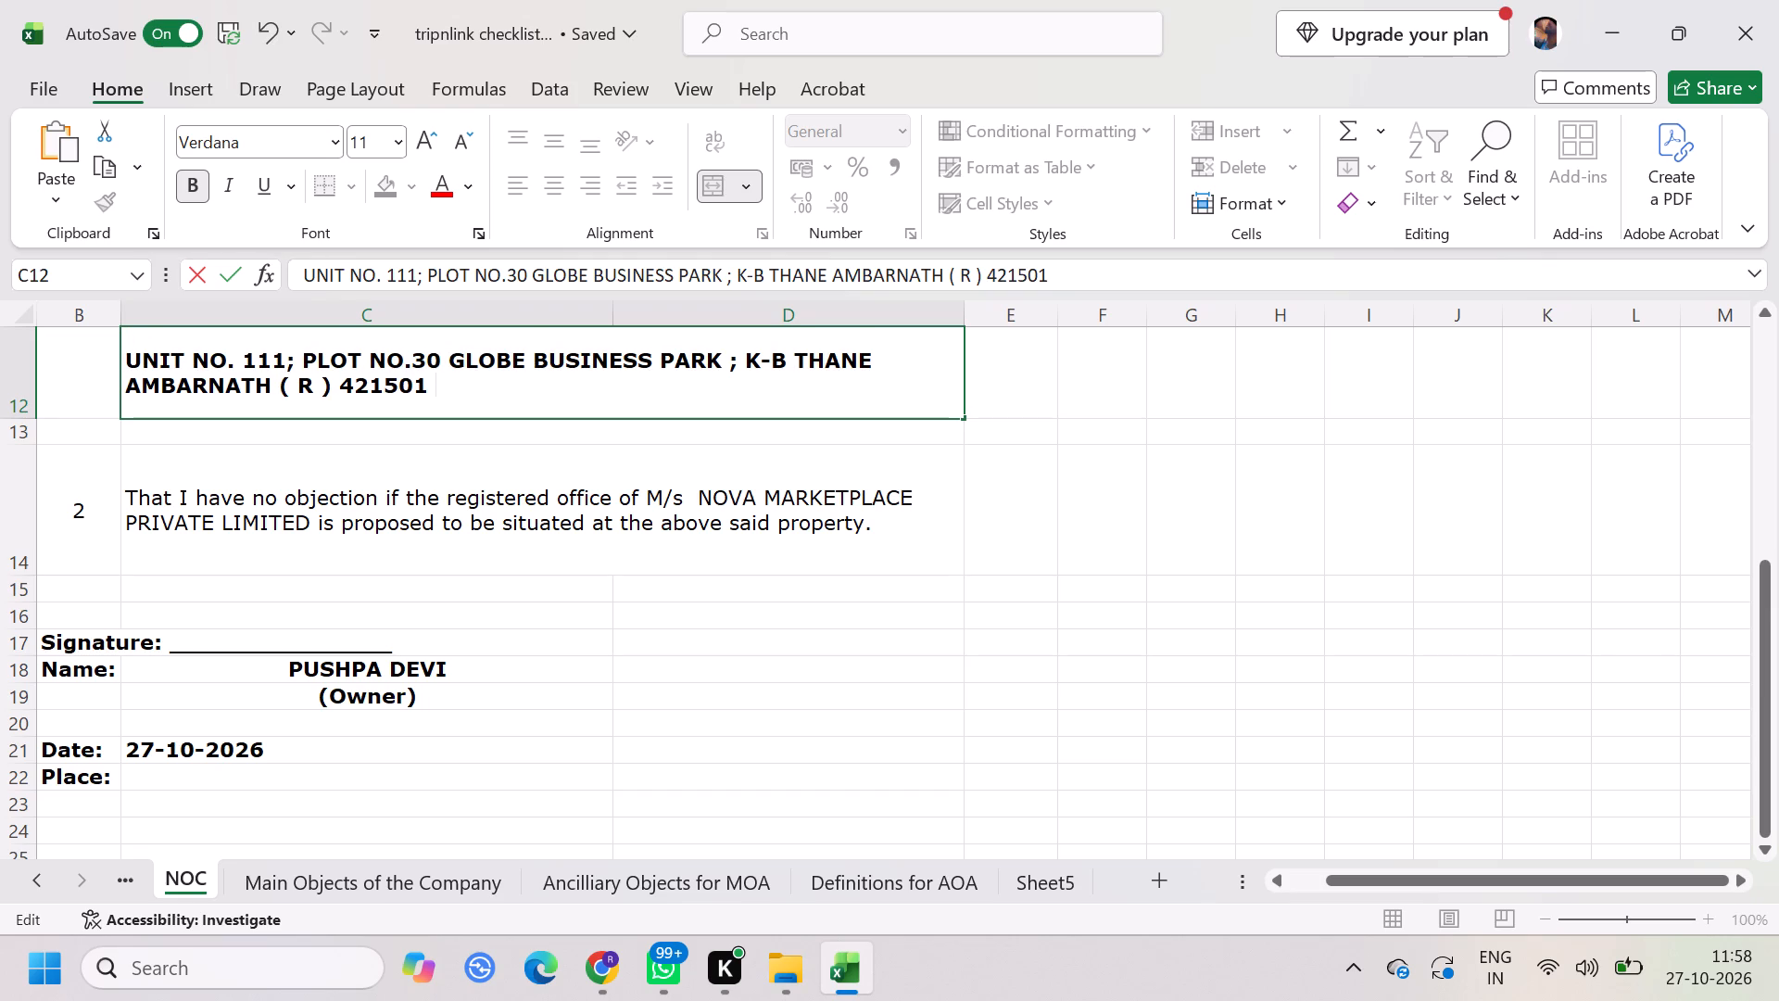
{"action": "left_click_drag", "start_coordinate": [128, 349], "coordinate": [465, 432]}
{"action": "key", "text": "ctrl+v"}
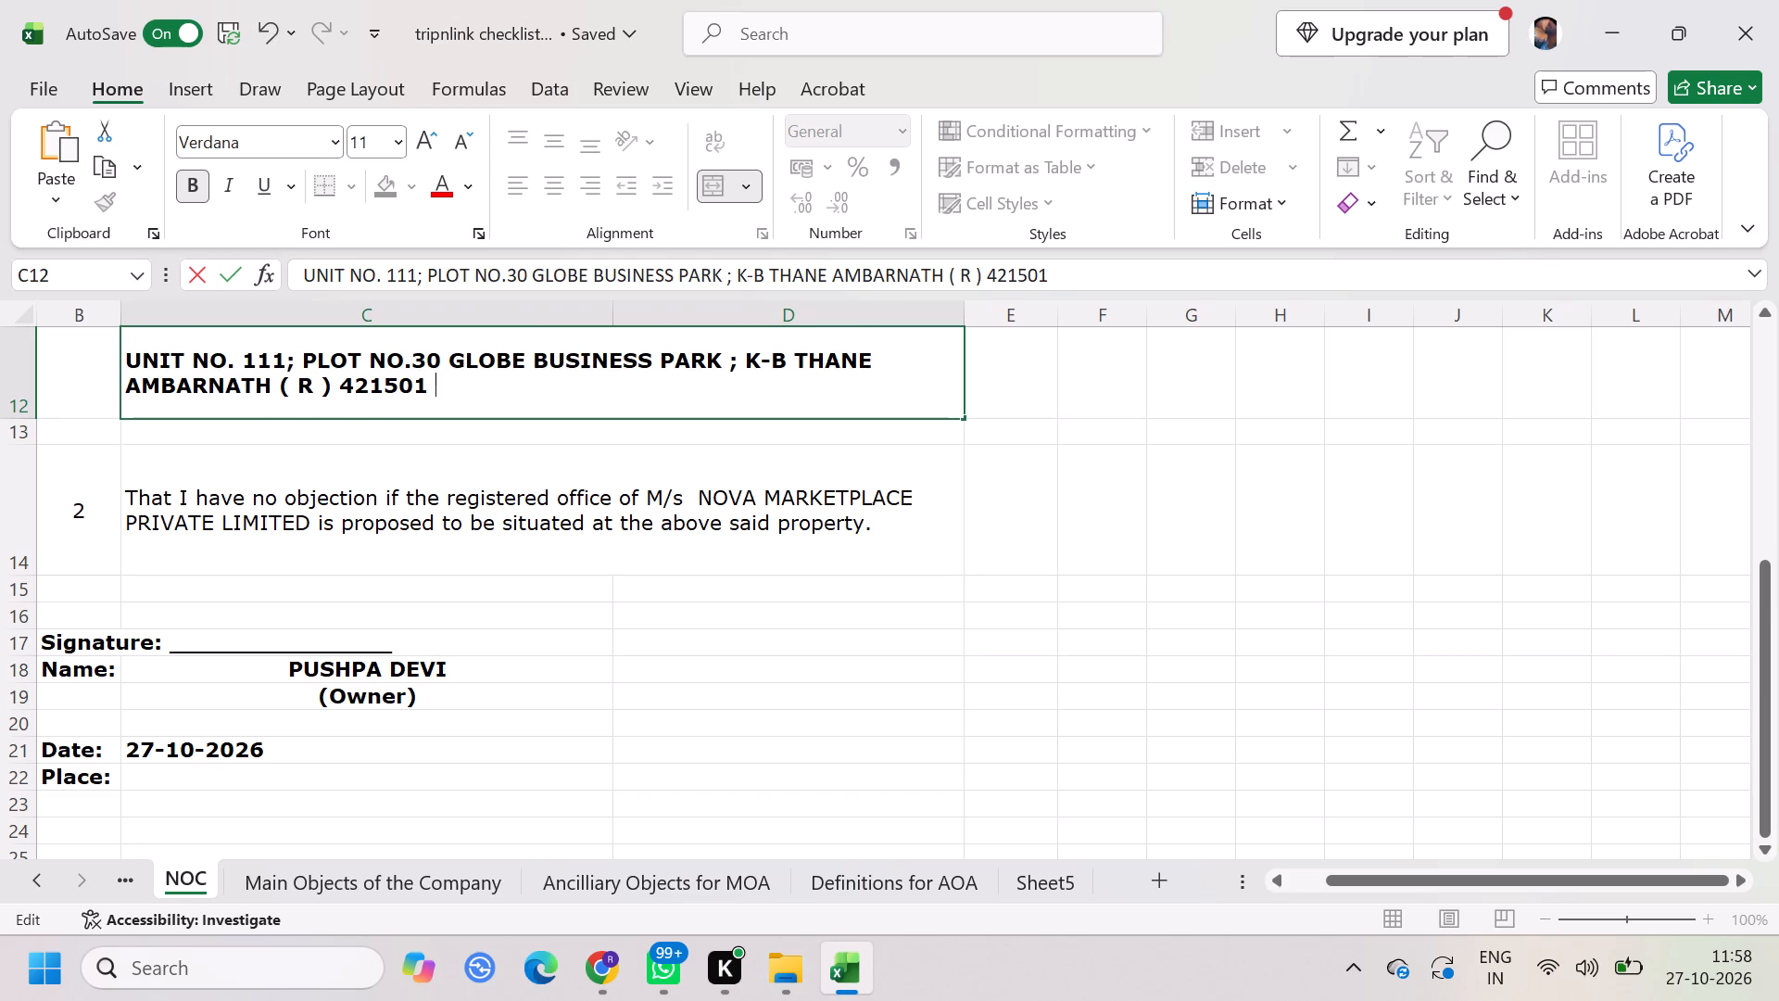
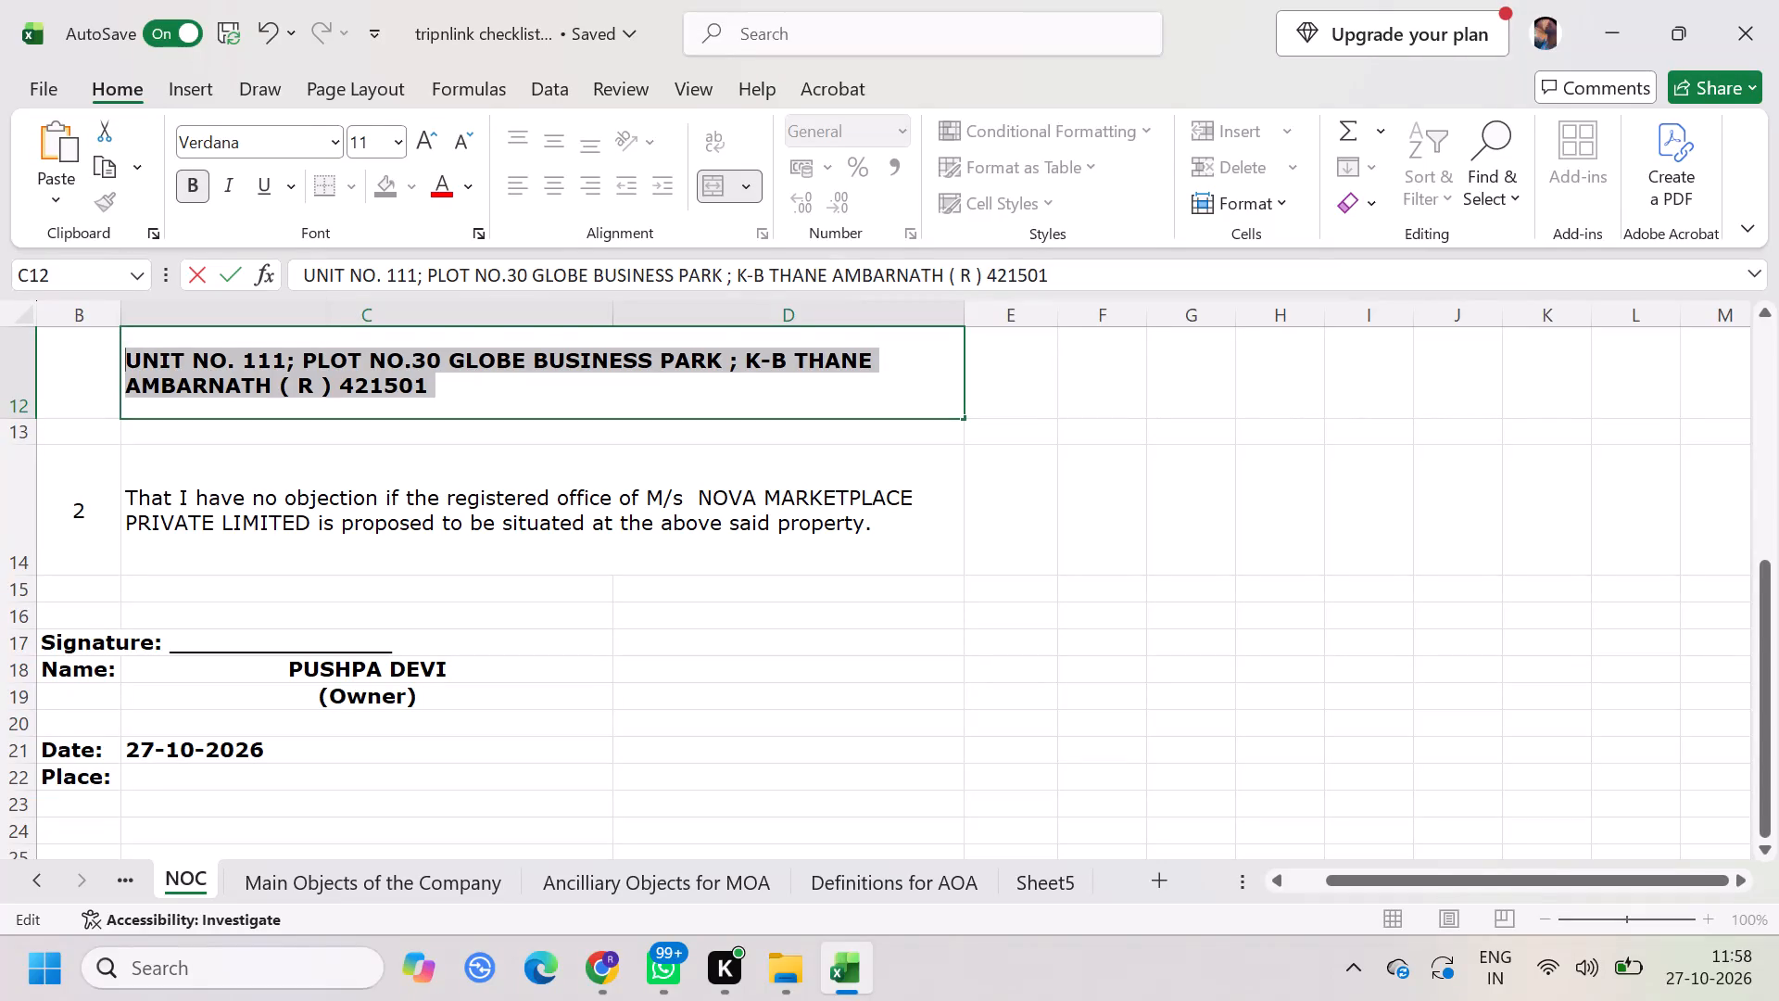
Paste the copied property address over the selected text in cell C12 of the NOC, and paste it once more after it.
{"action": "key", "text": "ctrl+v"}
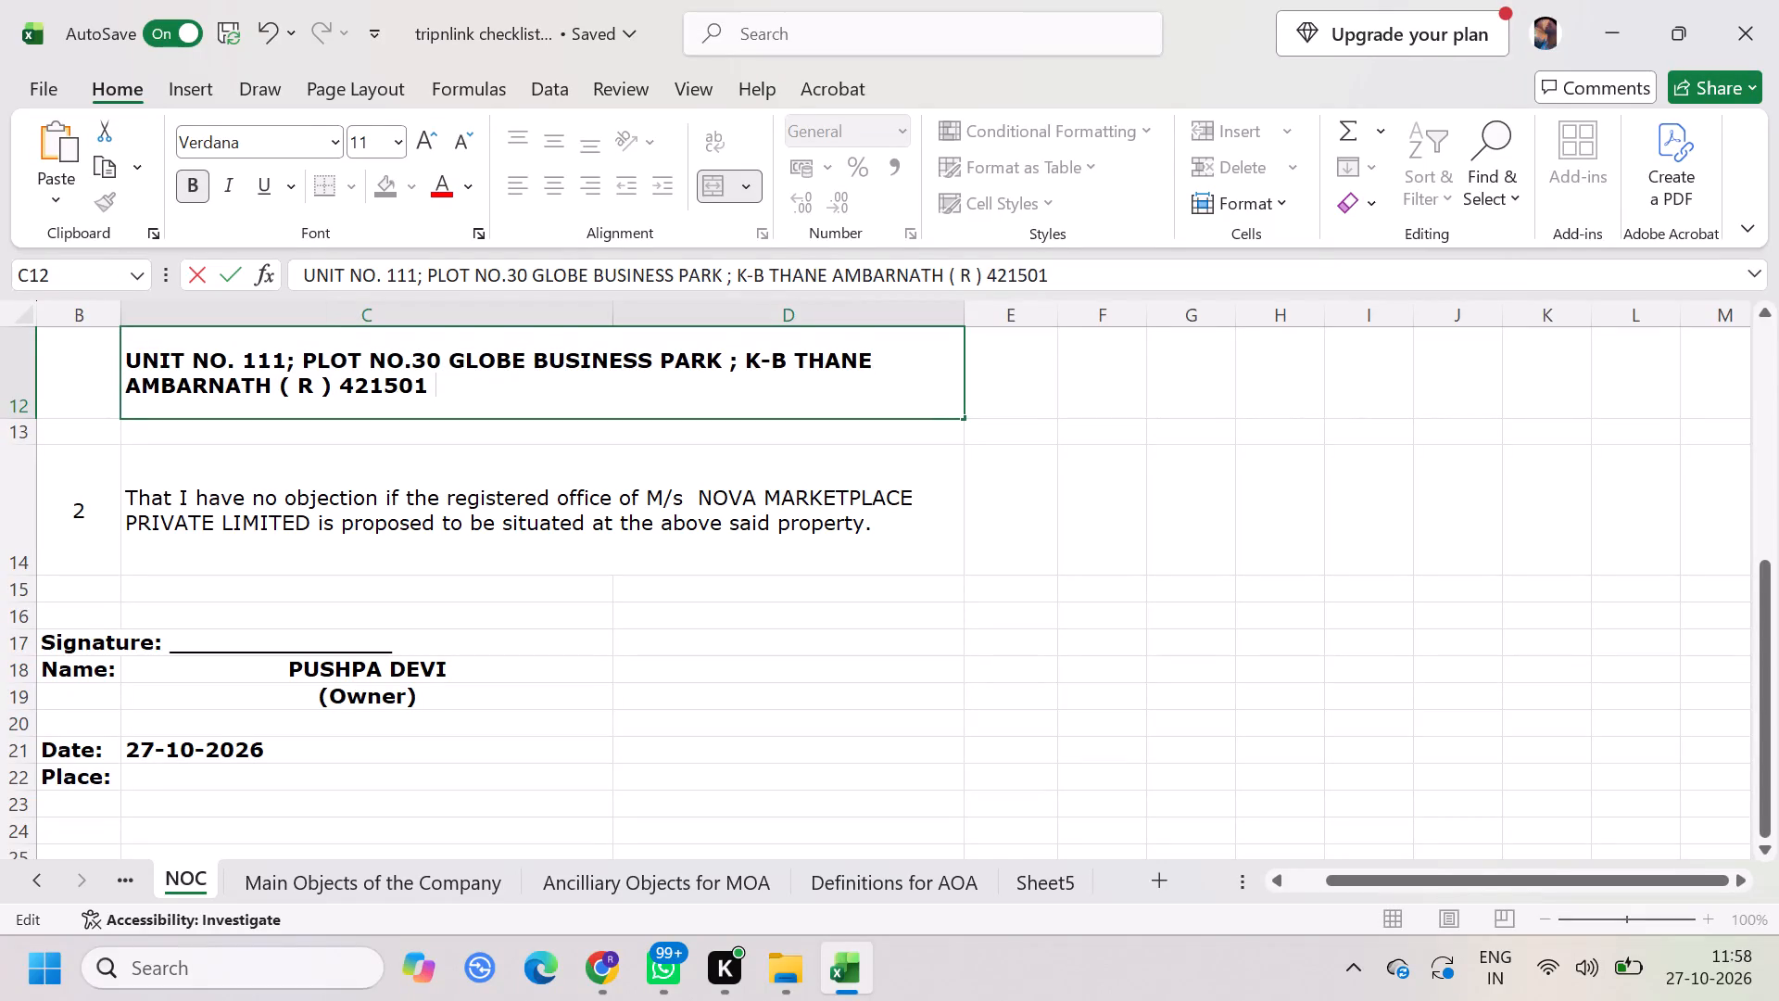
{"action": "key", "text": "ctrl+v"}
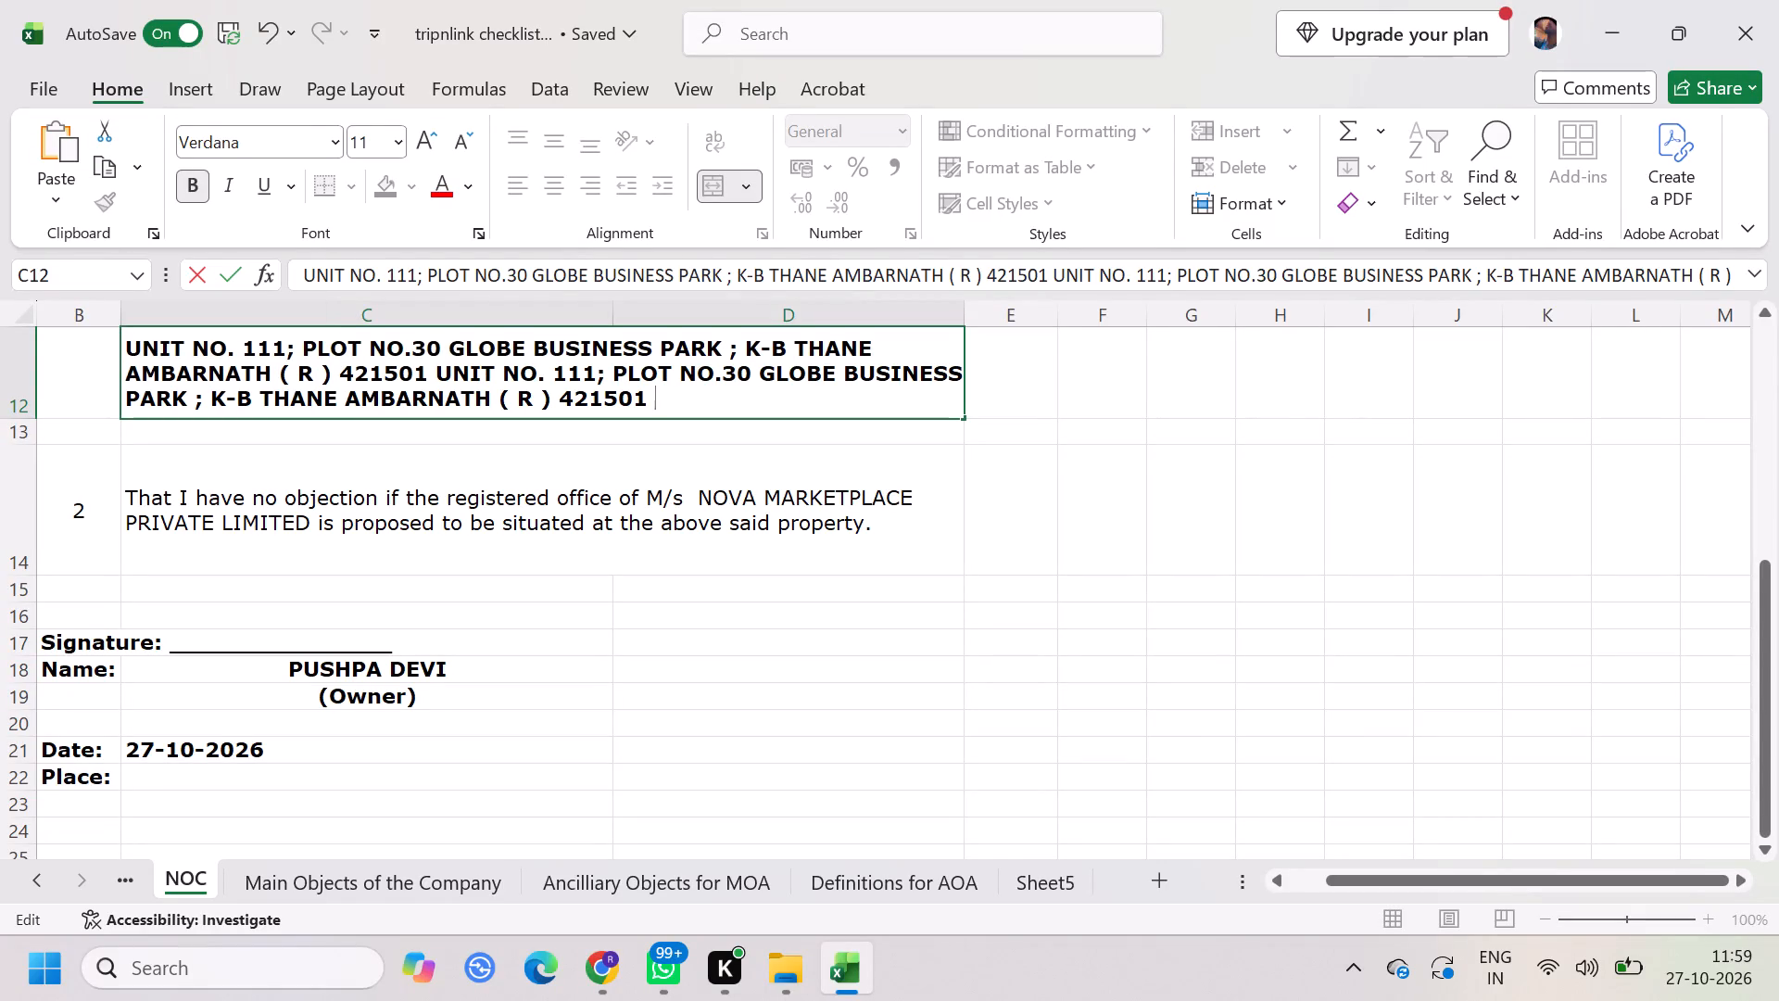
Clear all of the property address text from merged cell C12 of the NOC.
{"action": "key", "text": "ctrl+a"}
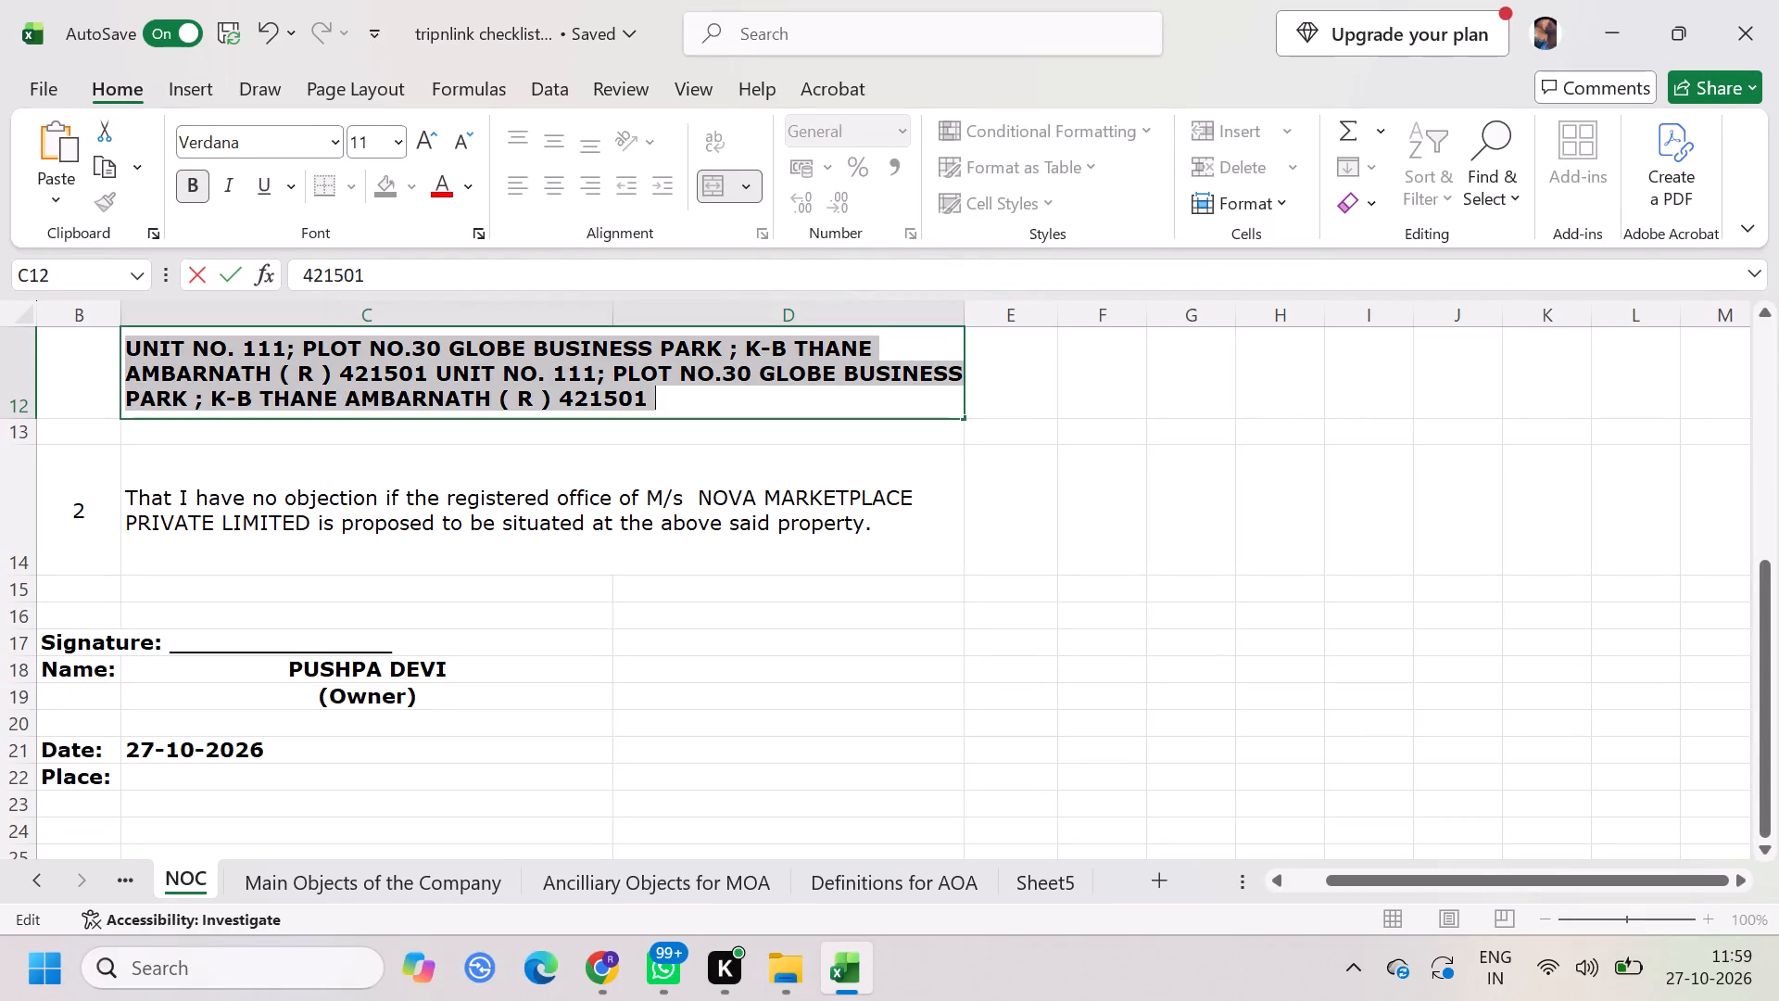
{"action": "key", "text": "BackSpace"}
{"action": "scroll", "coordinate": [692, 372], "scroll_direction": "up", "scroll_amount": 1}
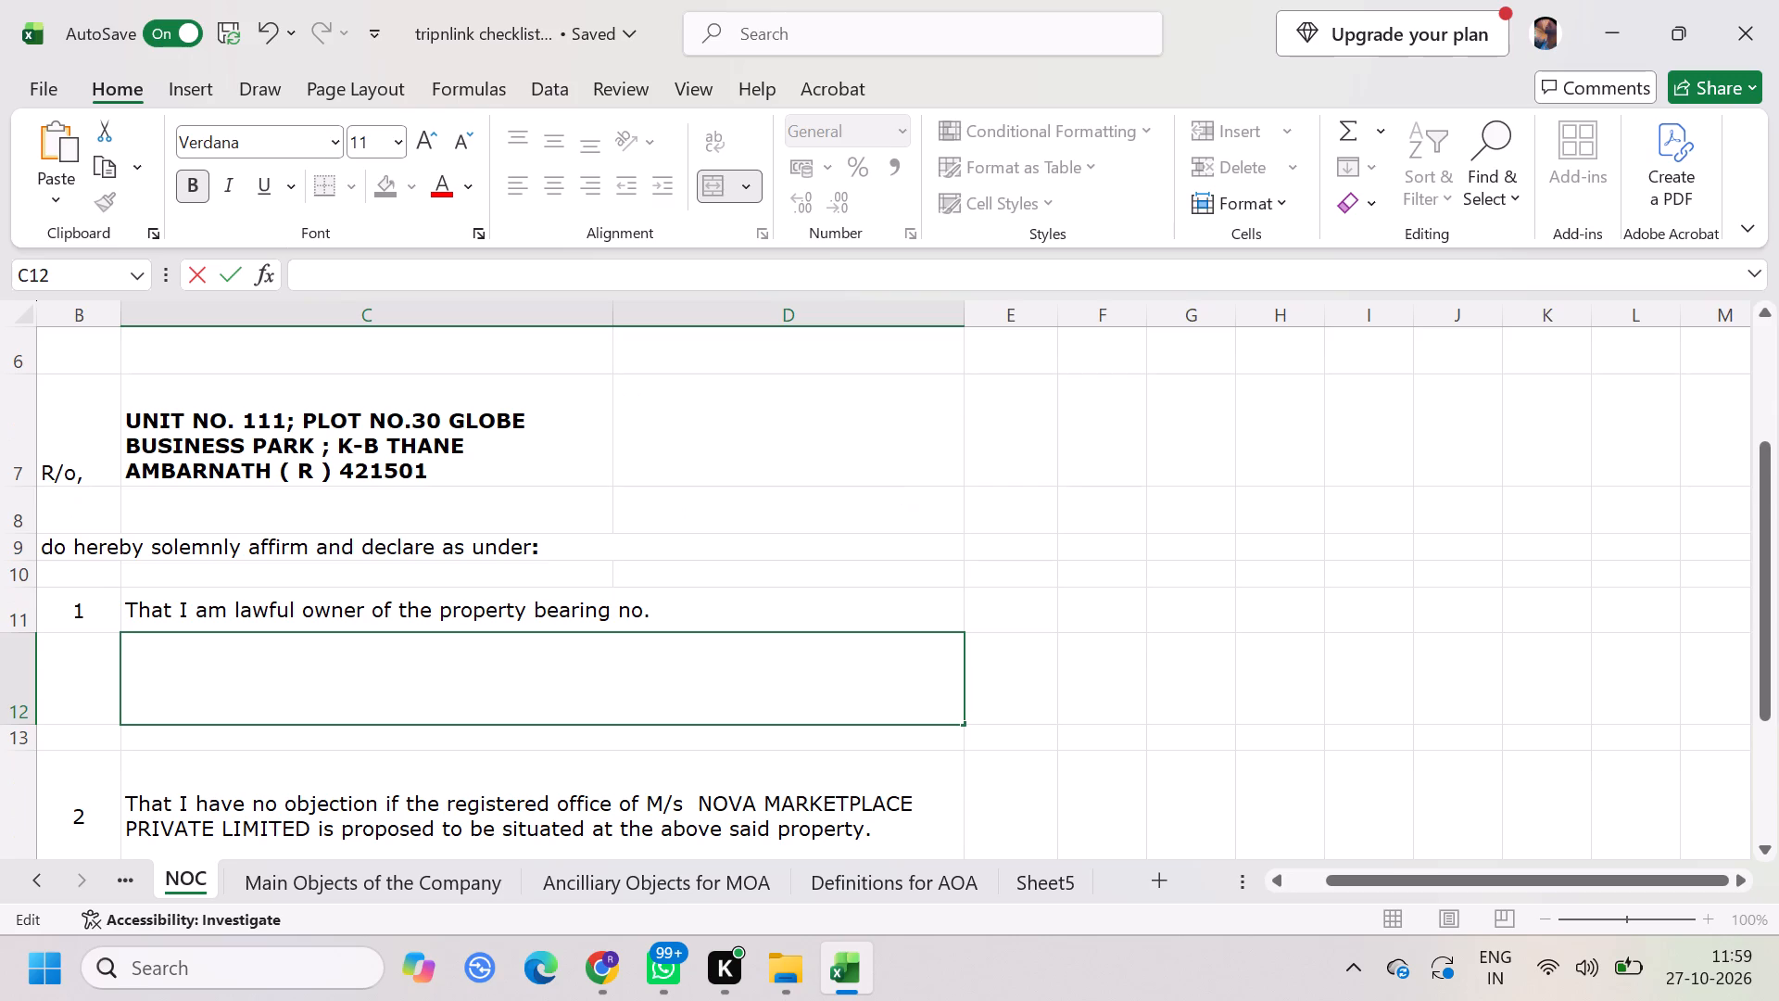
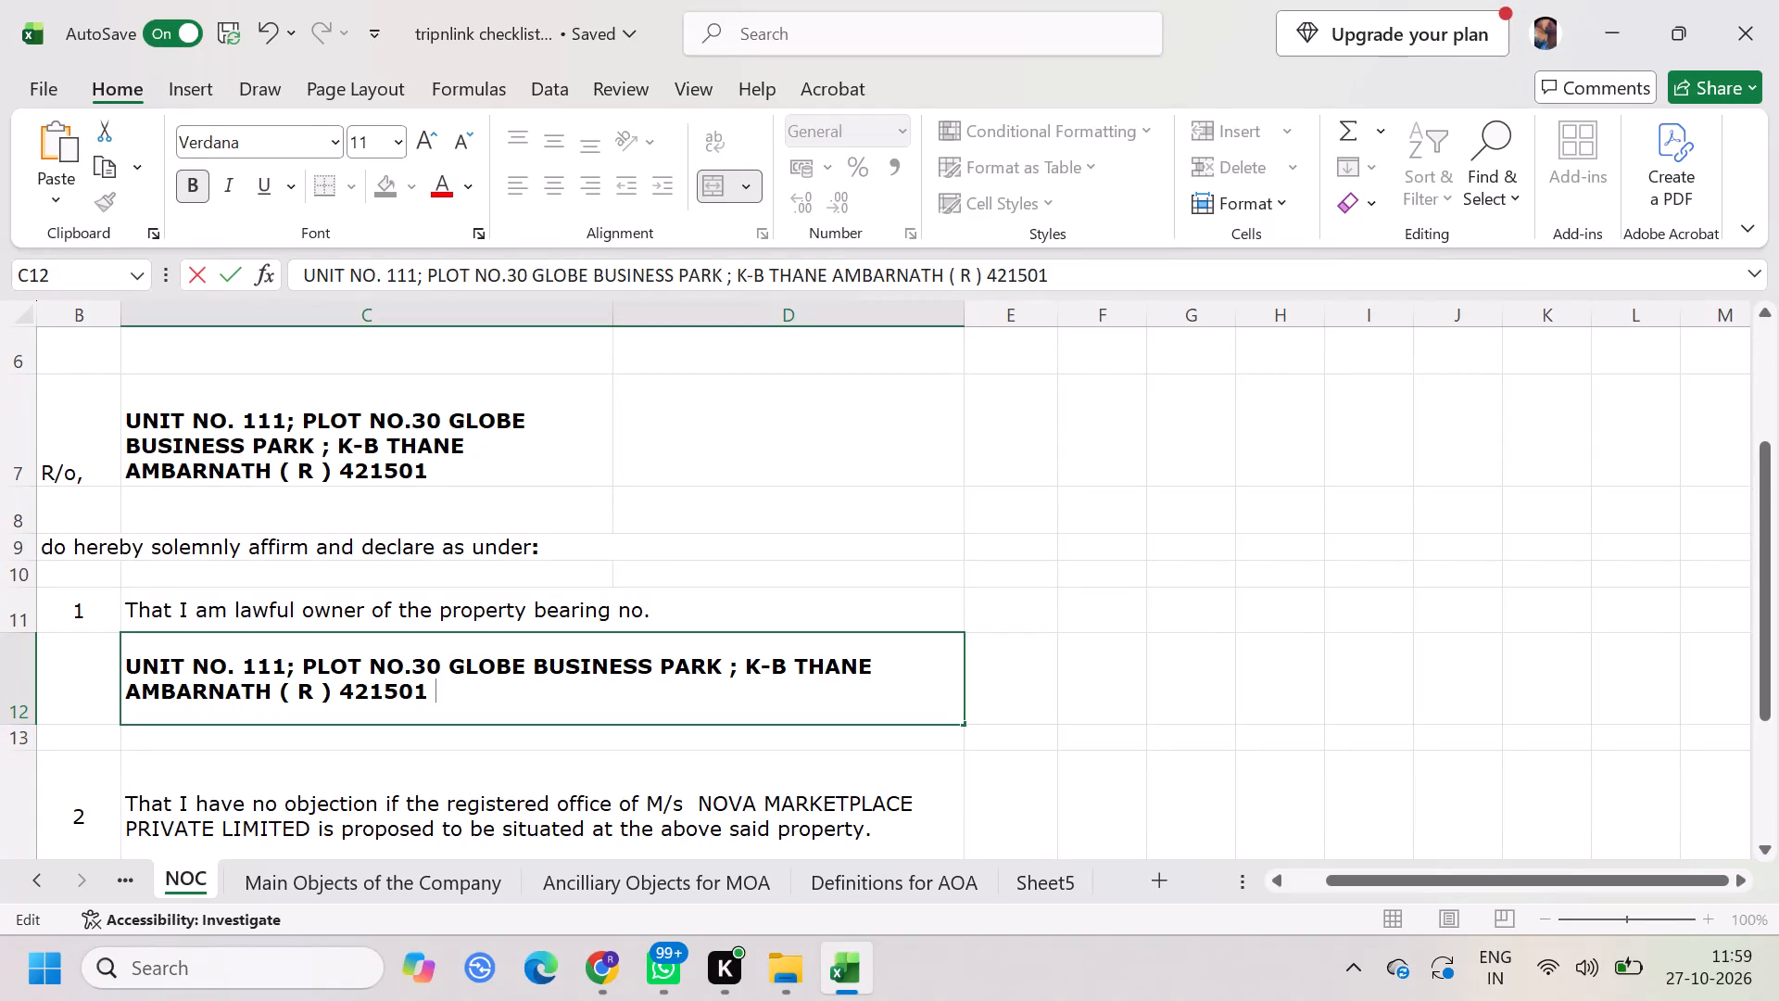
Select the entire property address text inside merged cell C12 of the NOC and remove it, leaving the cell open for editing.
{"action": "left_click_drag", "start_coordinate": [541, 724], "coordinate": [459, 687]}
{"action": "left_click_drag", "start_coordinate": [459, 687], "coordinate": [235, 669]}
{"action": "double_click", "coordinate": [235, 669]}
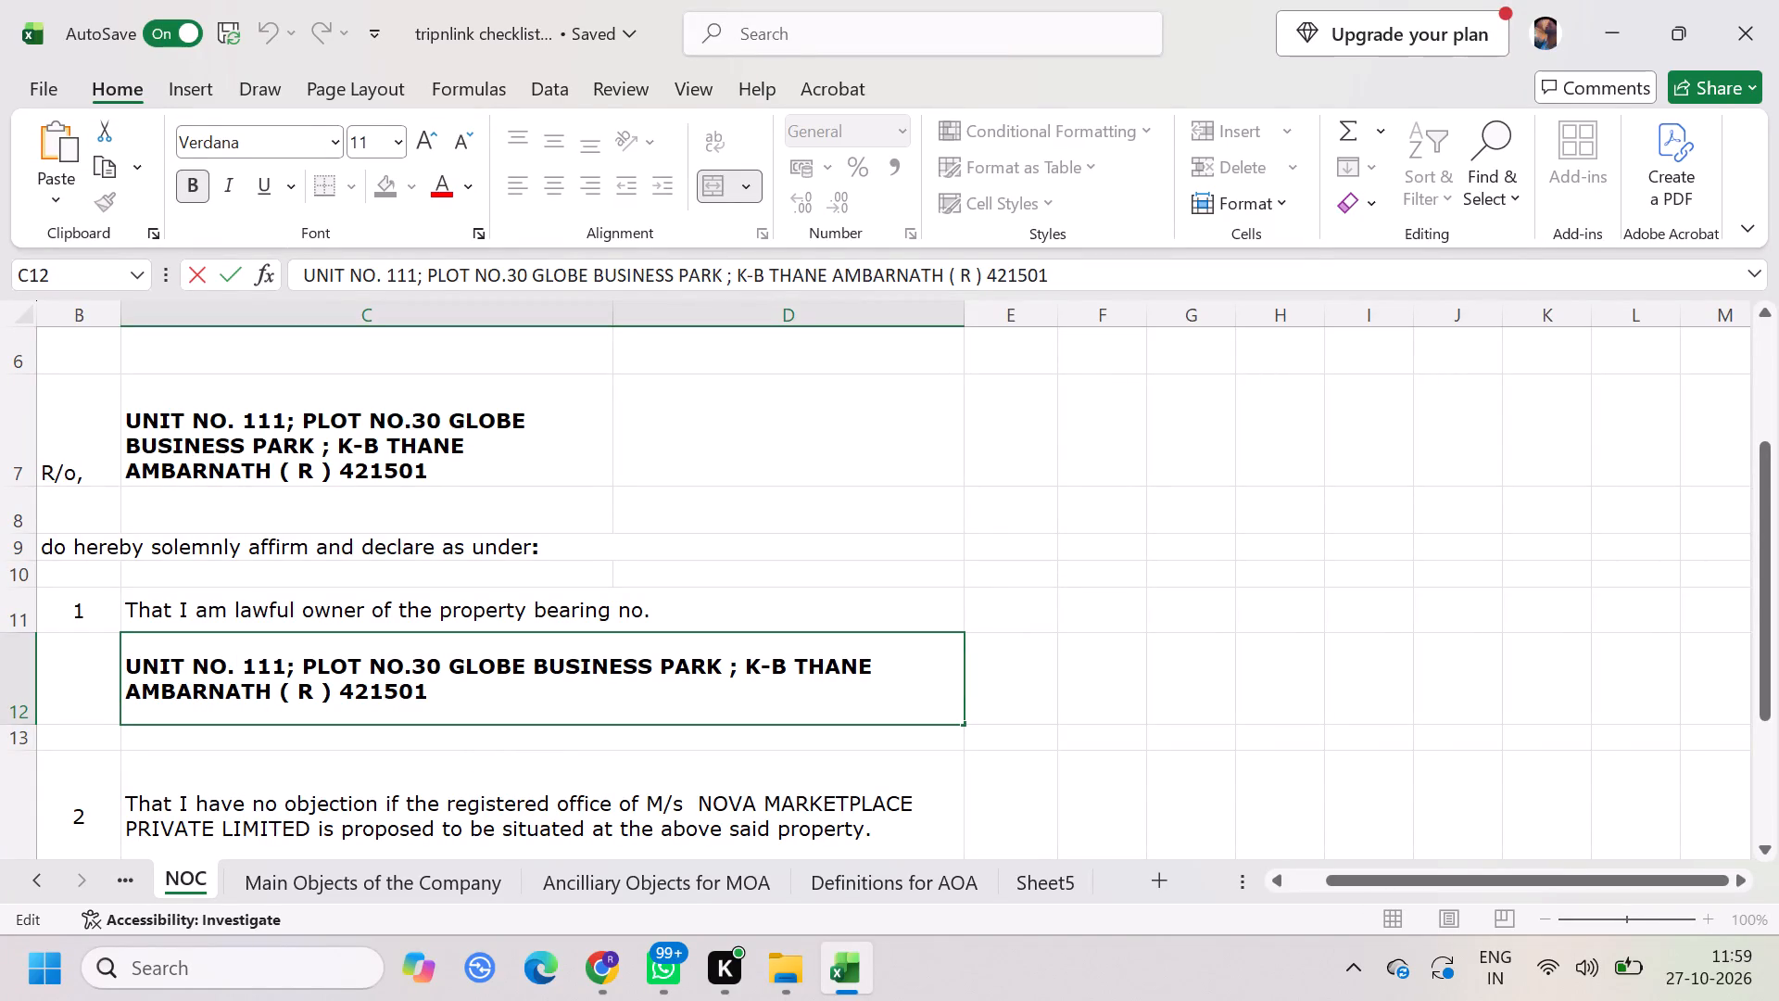
{"action": "left_click_drag", "start_coordinate": [432, 696], "coordinate": [133, 665]}
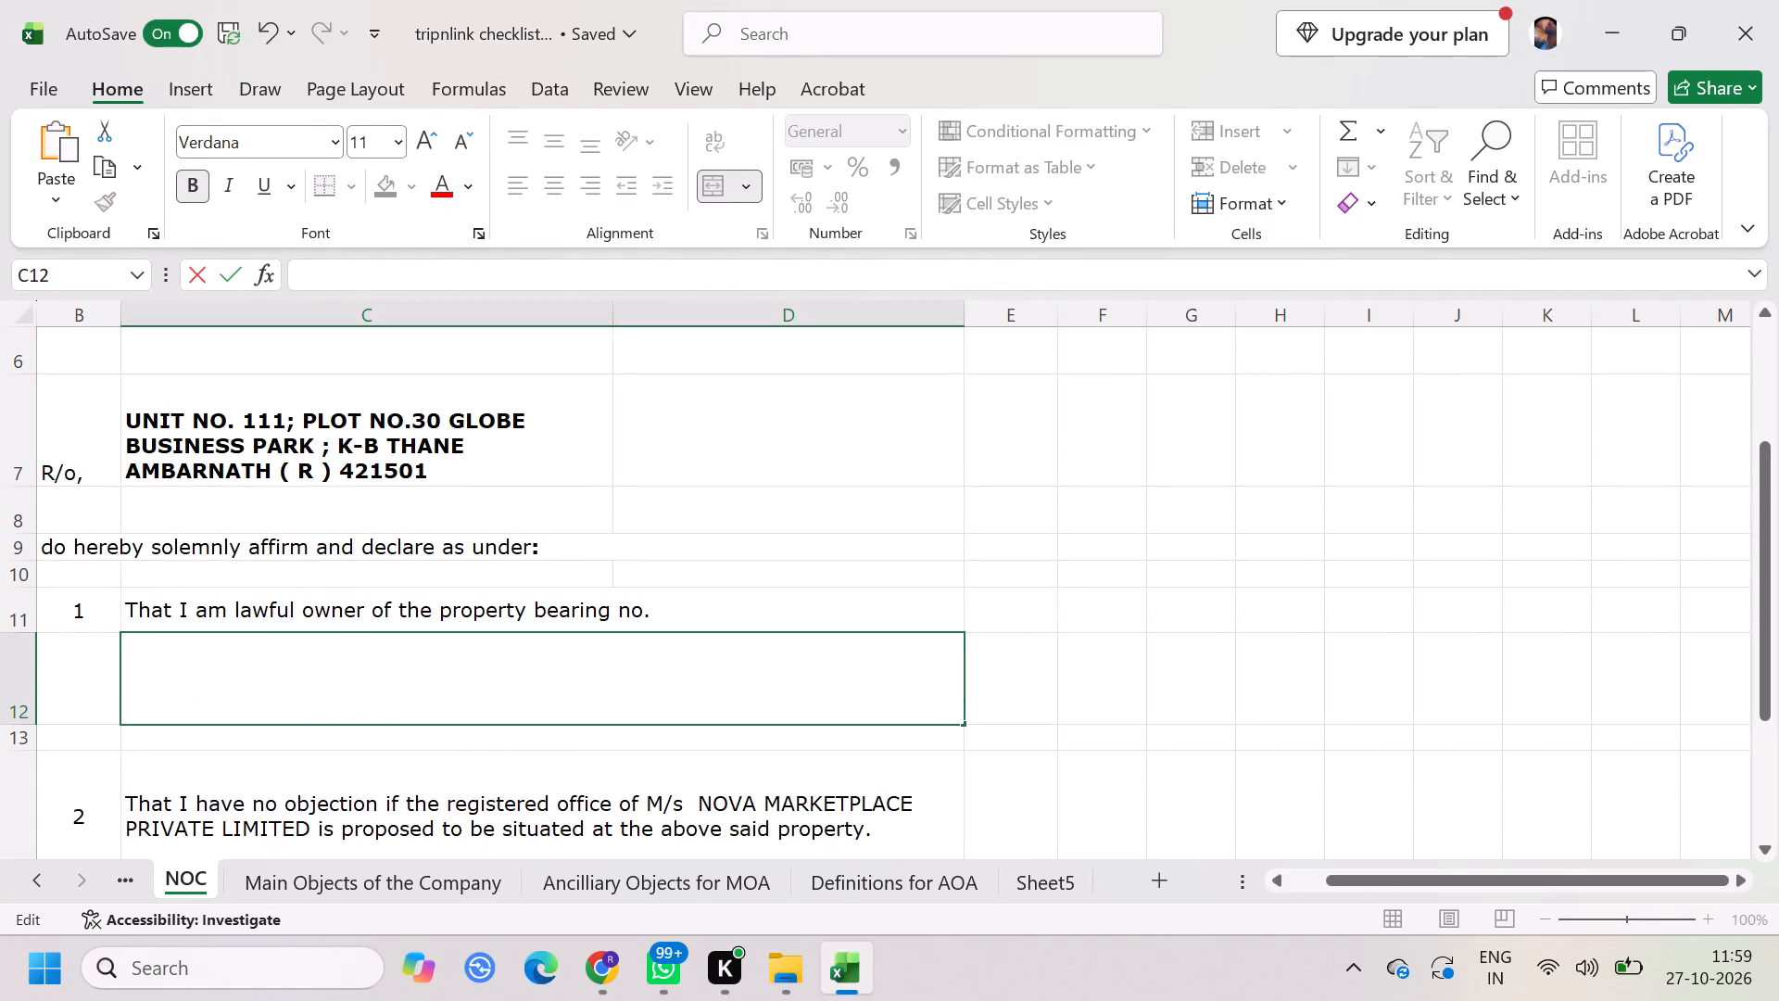
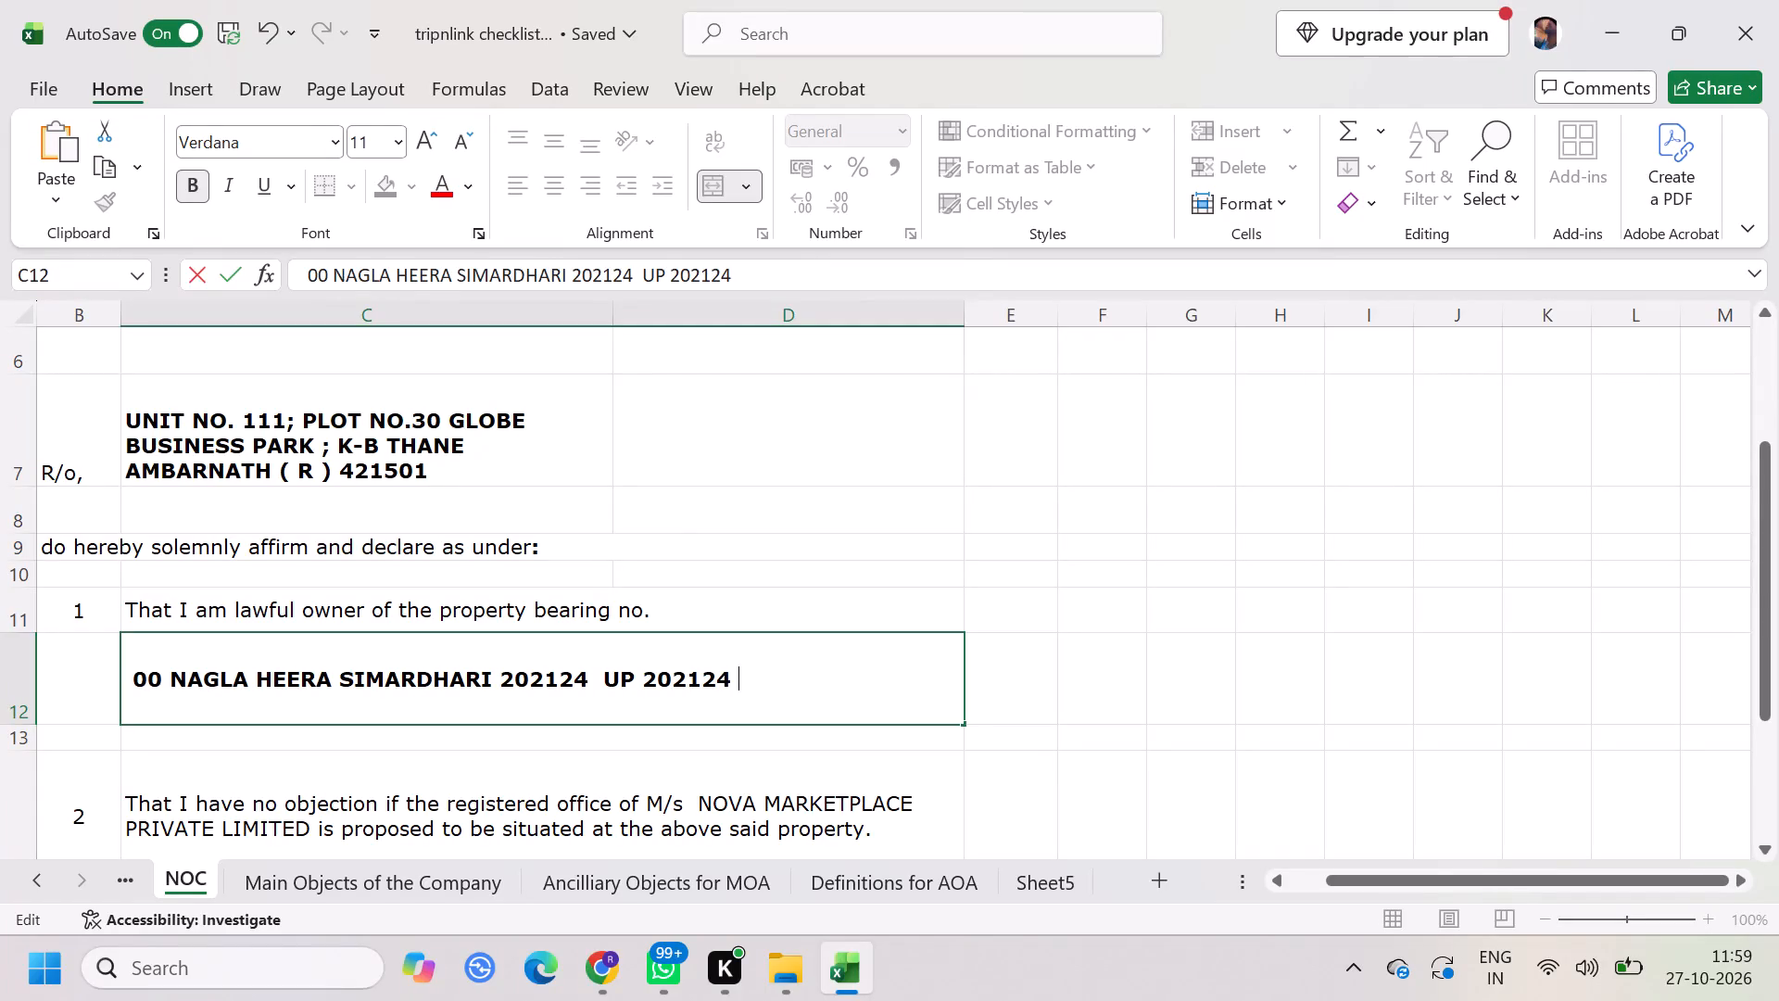
Replace the R/o residence address in cell C7 of the NOC with the copied property address from C12.
{"action": "left_click", "coordinate": [507, 455]}
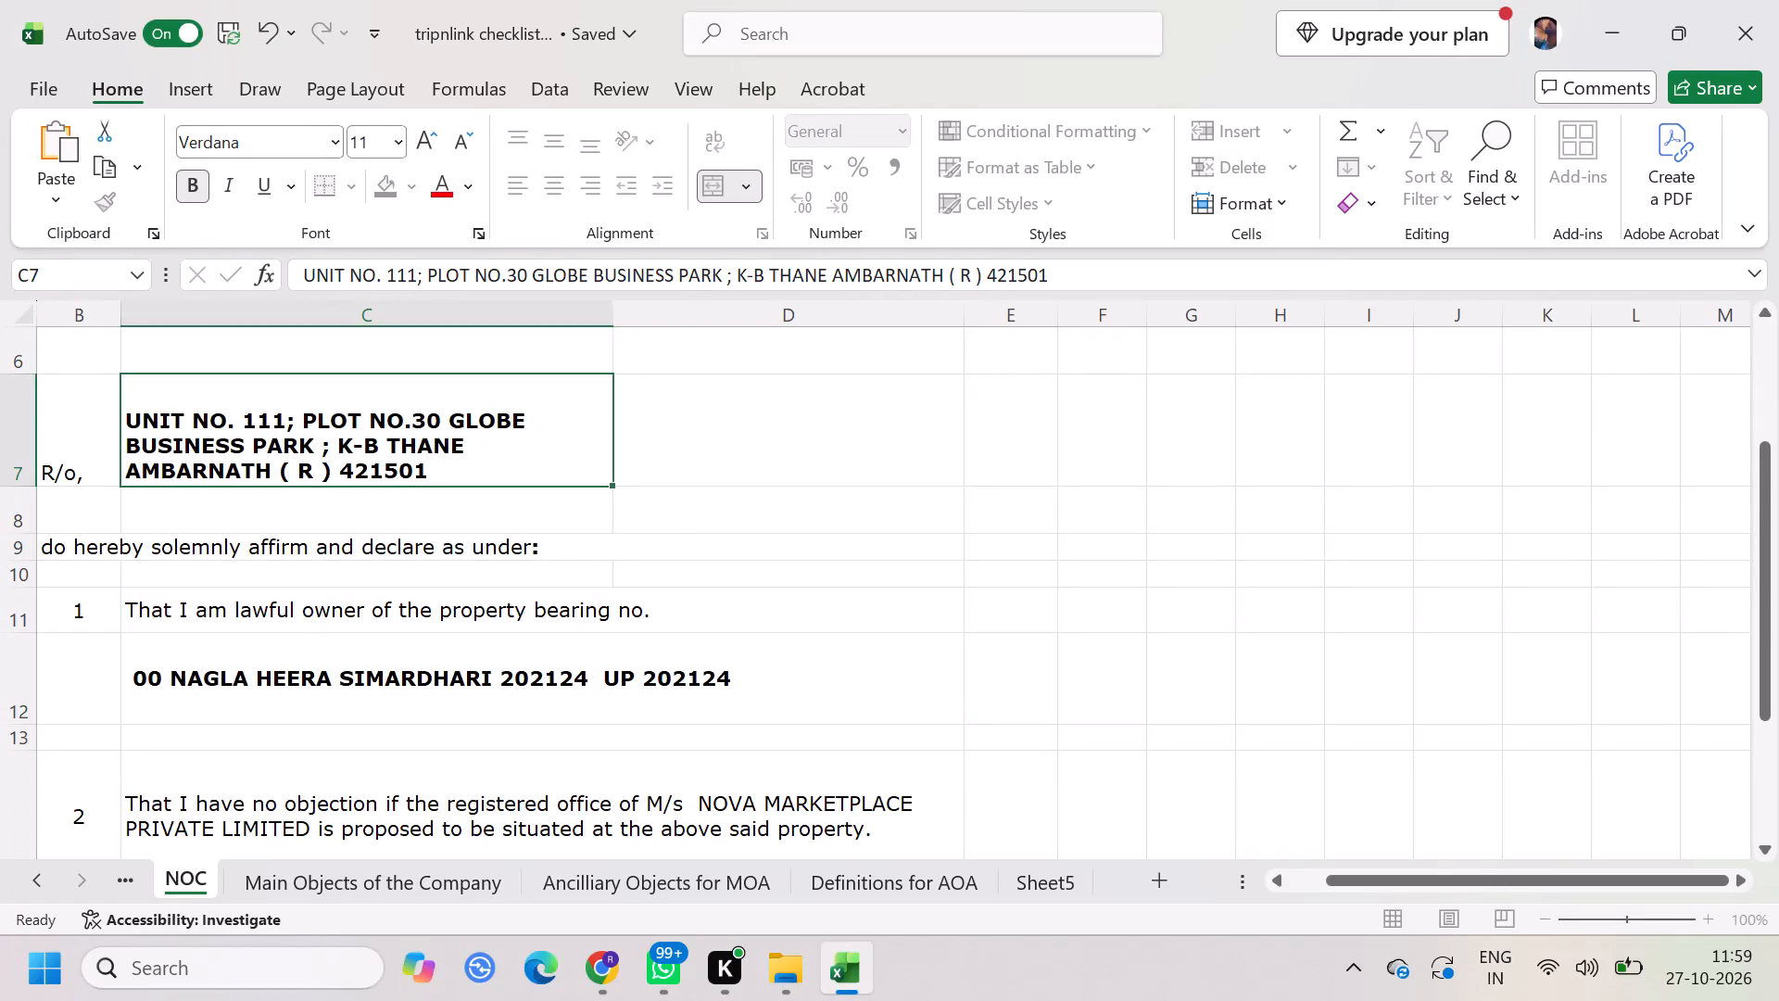
{"action": "double_click", "coordinate": [453, 471]}
{"action": "left_click_drag", "start_coordinate": [453, 471], "coordinate": [125, 418]}
{"action": "key", "text": "ctrl+v"}
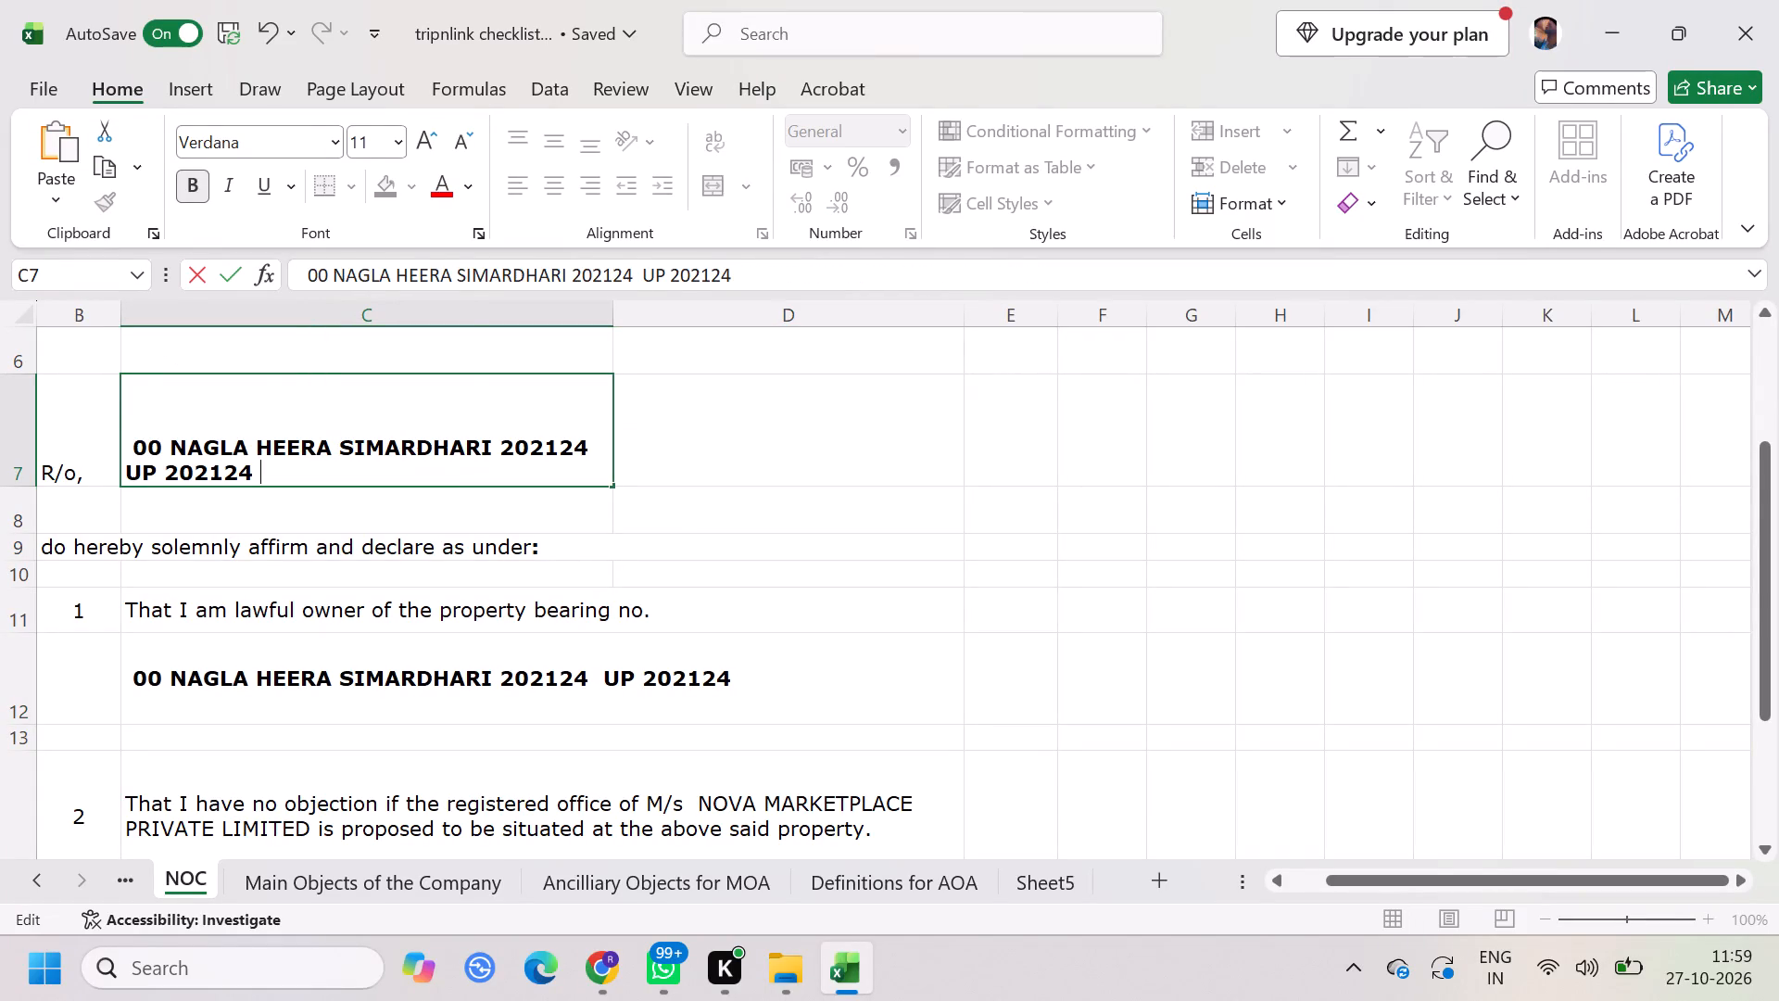
{"action": "key", "text": "Return"}
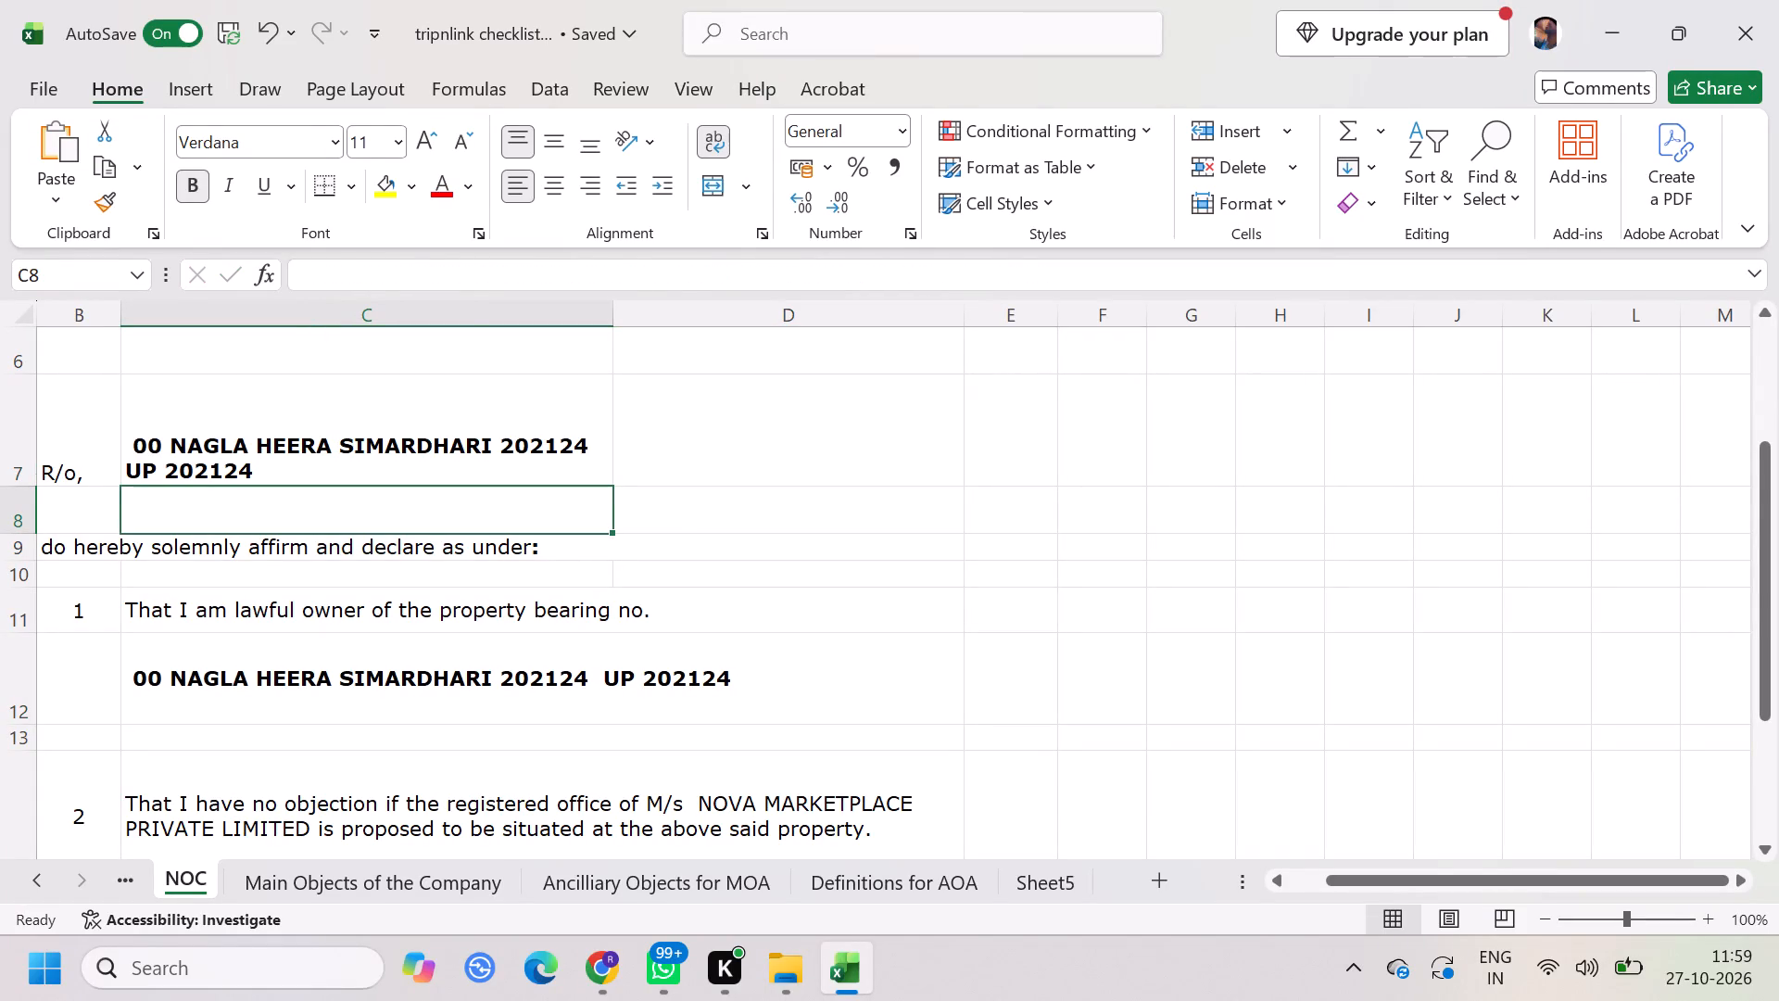
{"action": "left_click", "coordinate": [130, 435]}
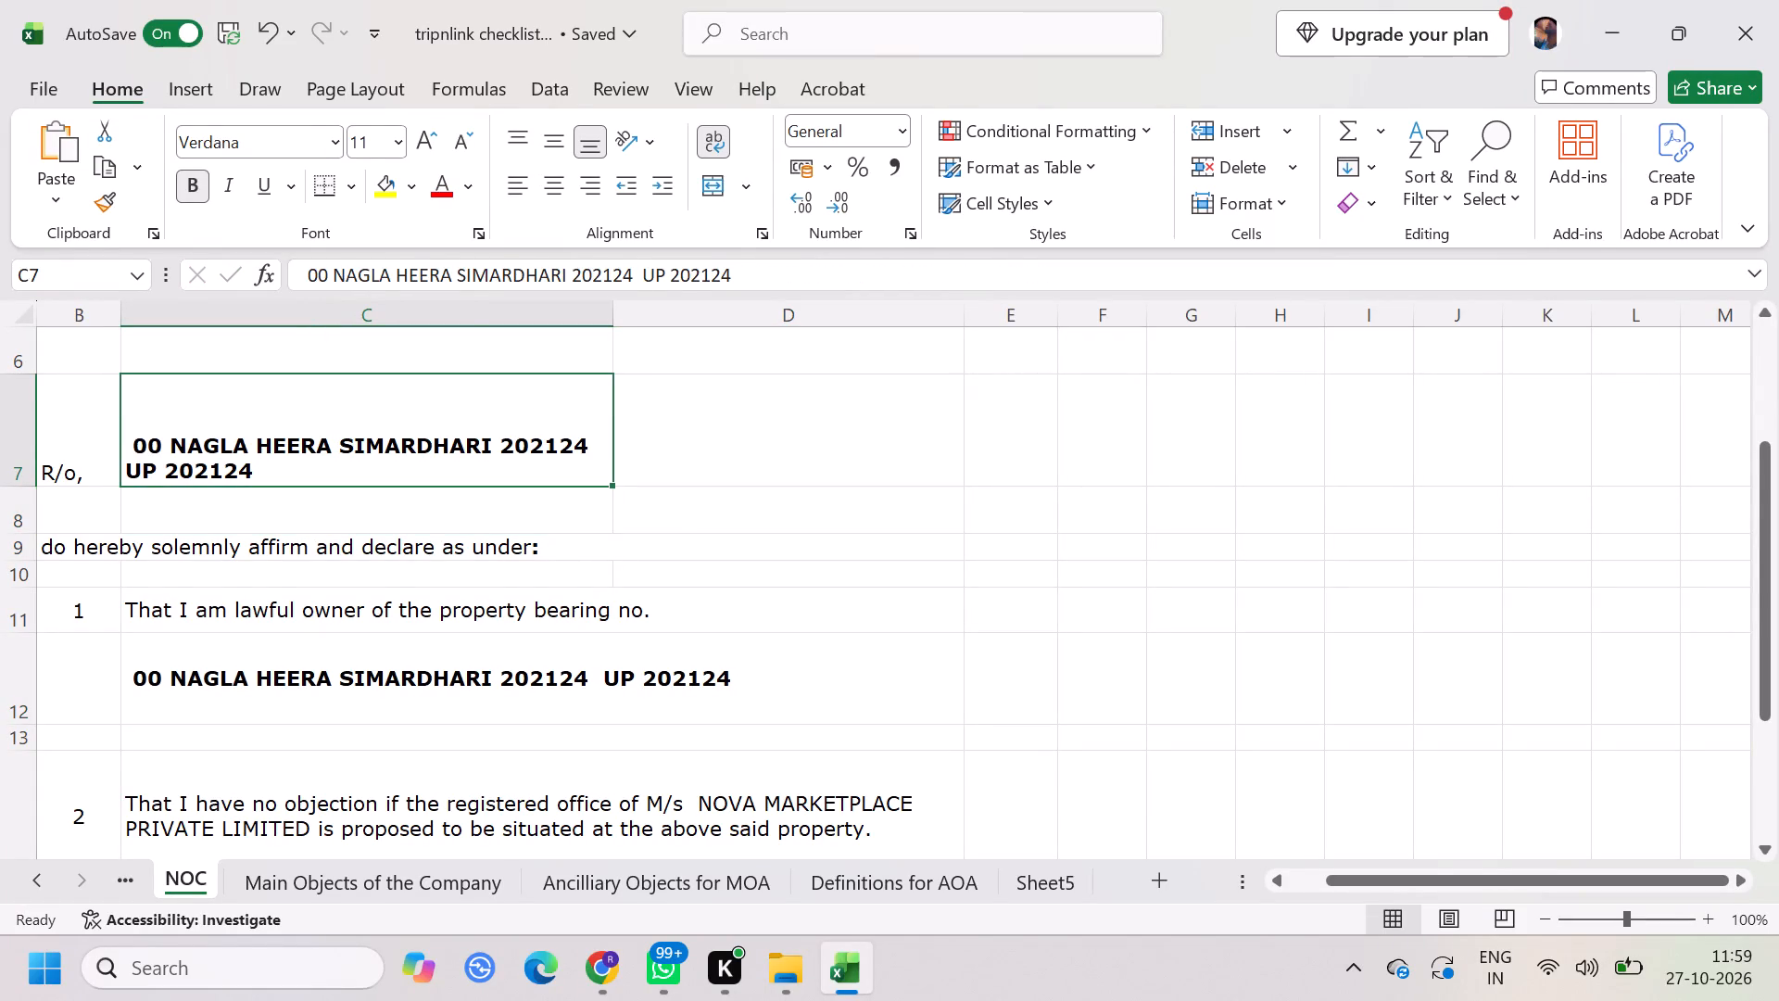
Remove the extra space before NOVA MARKETPLACE PRIVATE LIMITED in the no-objection statement in cell C14.
{"action": "scroll", "coordinate": [243, 617], "scroll_direction": "down", "scroll_amount": 1}
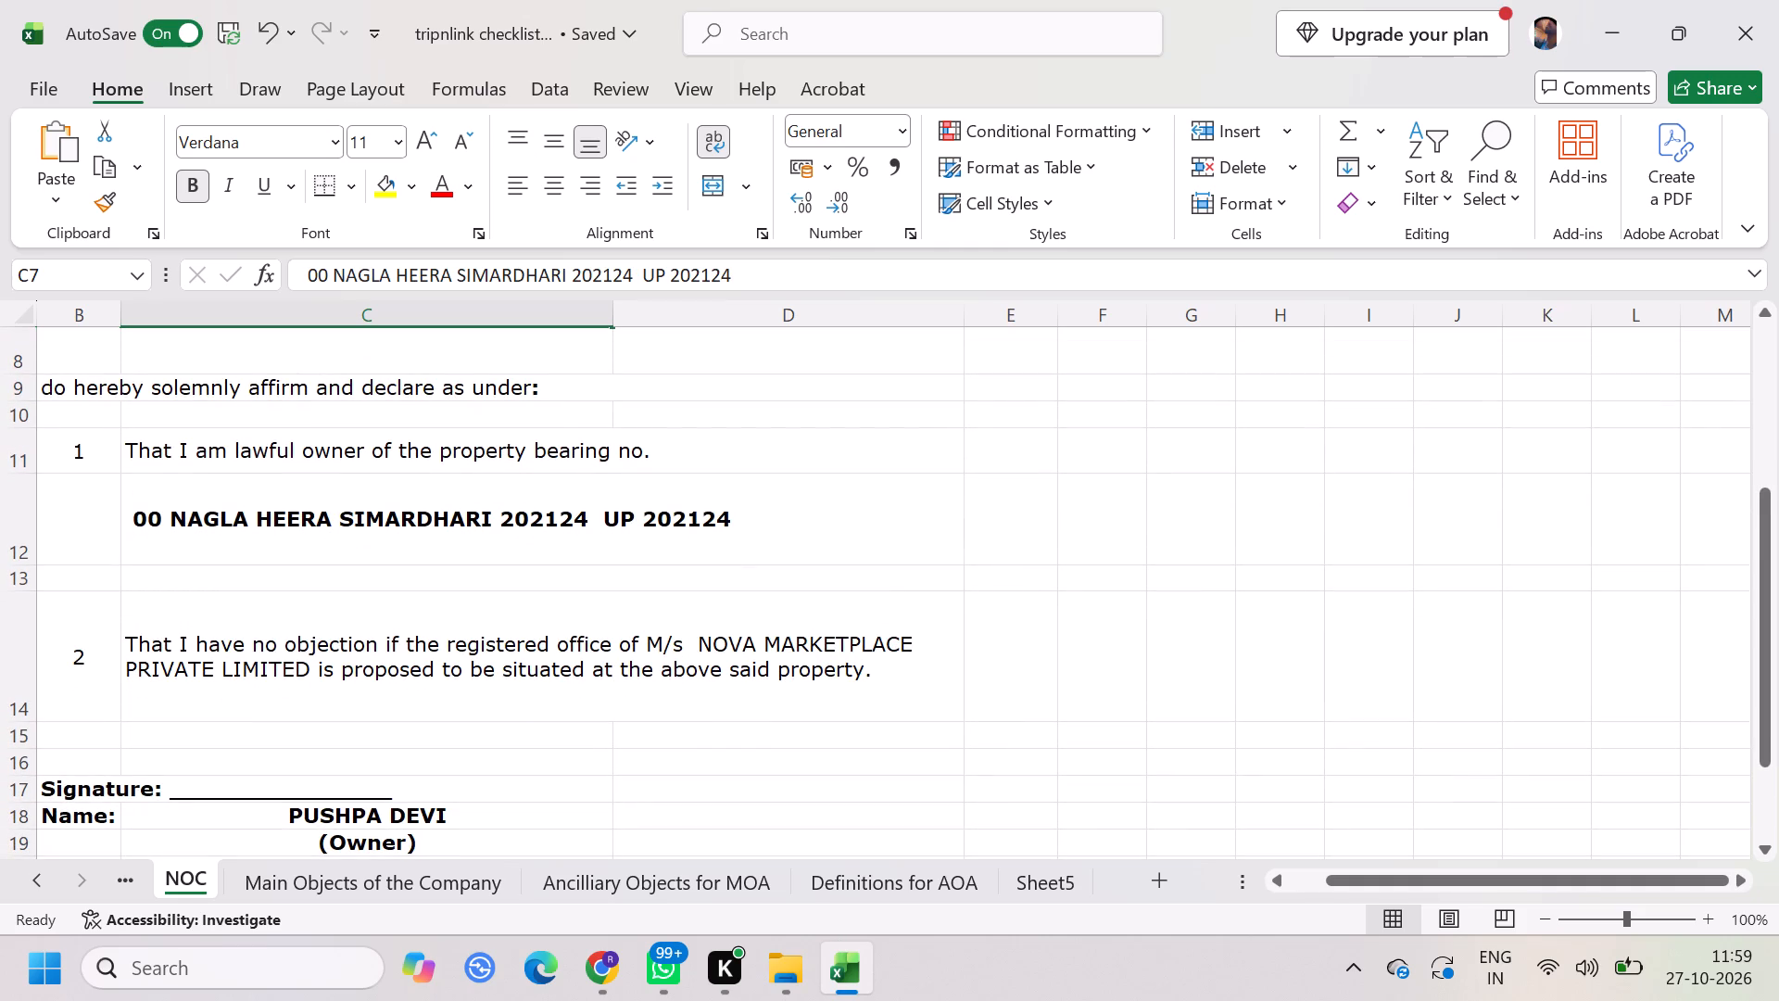
{"action": "double_click", "coordinate": [702, 647]}
{"action": "key", "text": "BackSpace"}
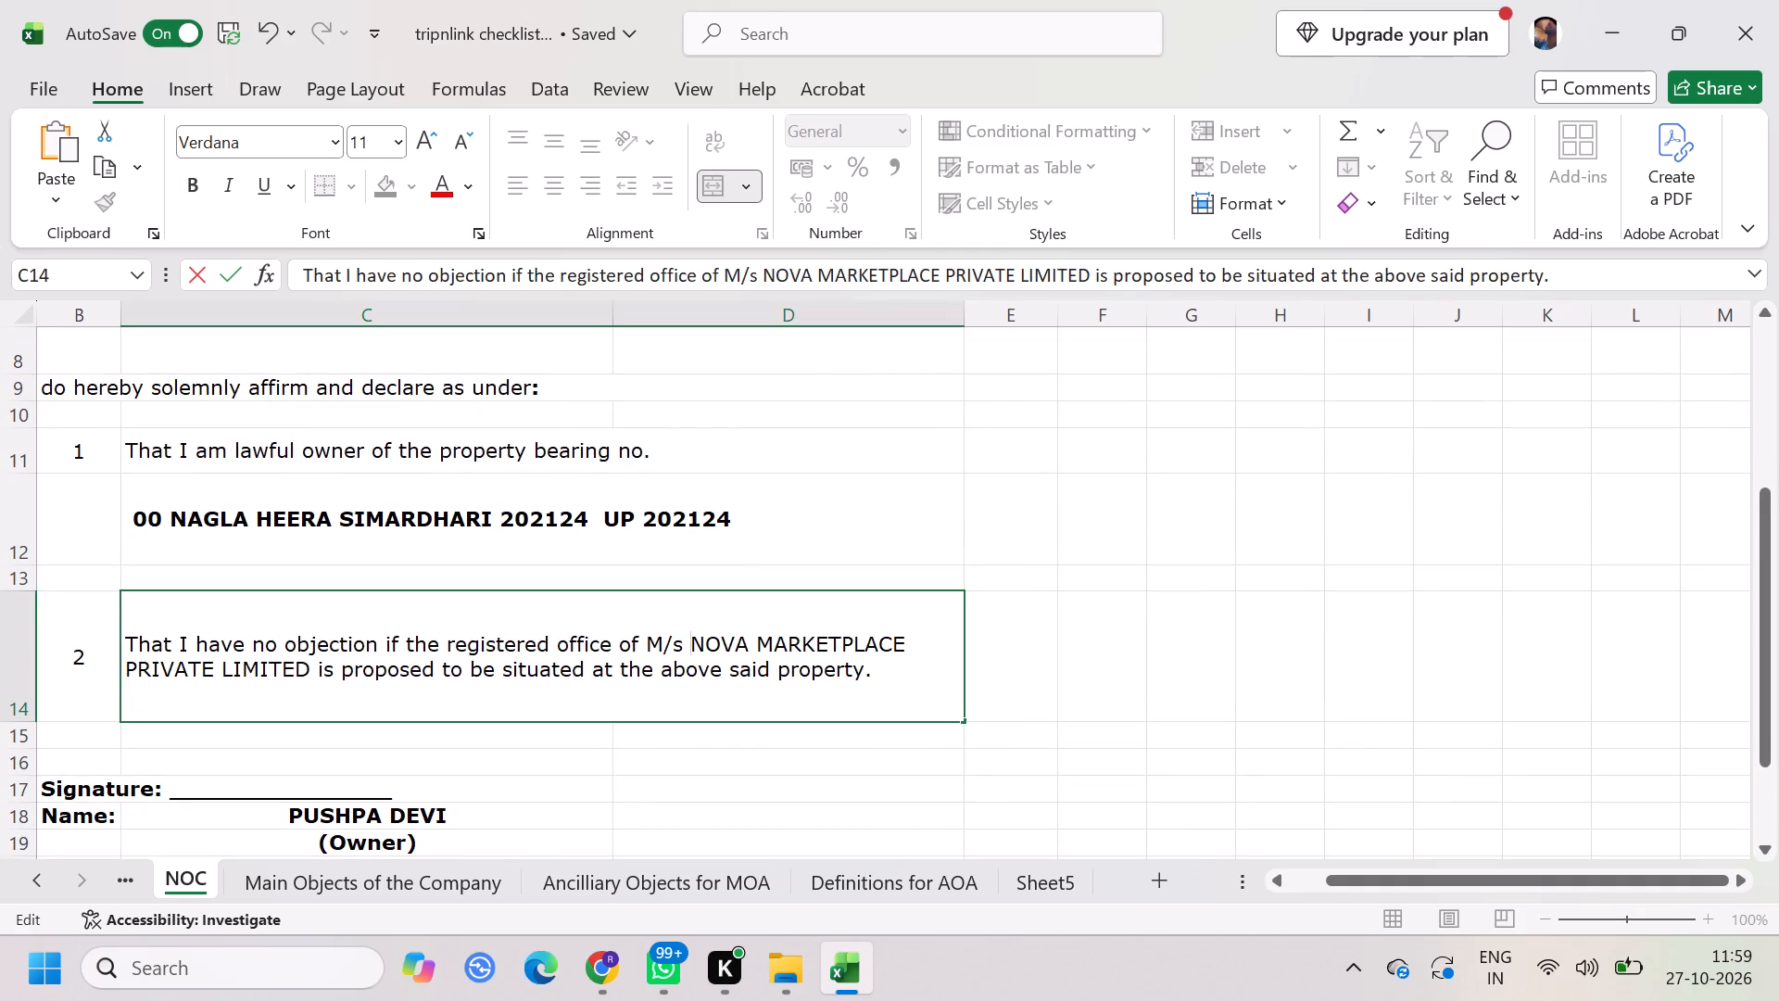
{"action": "scroll", "coordinate": [617, 729], "scroll_direction": "down", "scroll_amount": 2}
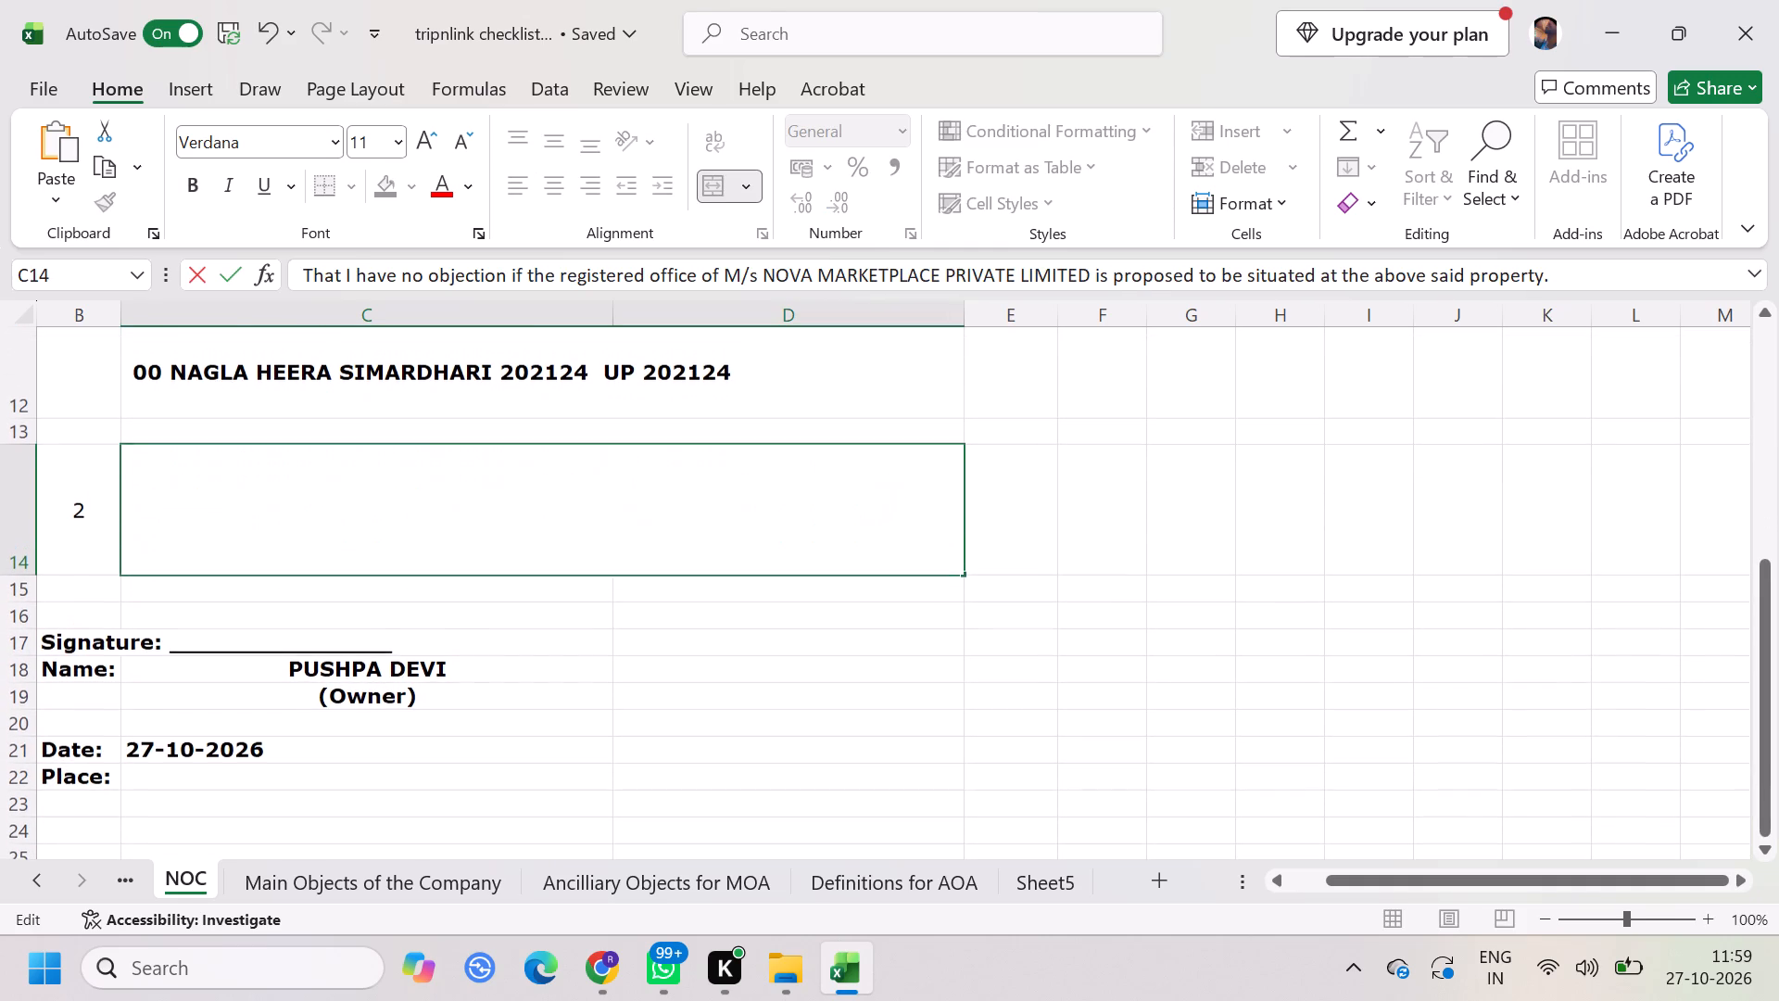
{"action": "key", "text": "Return"}
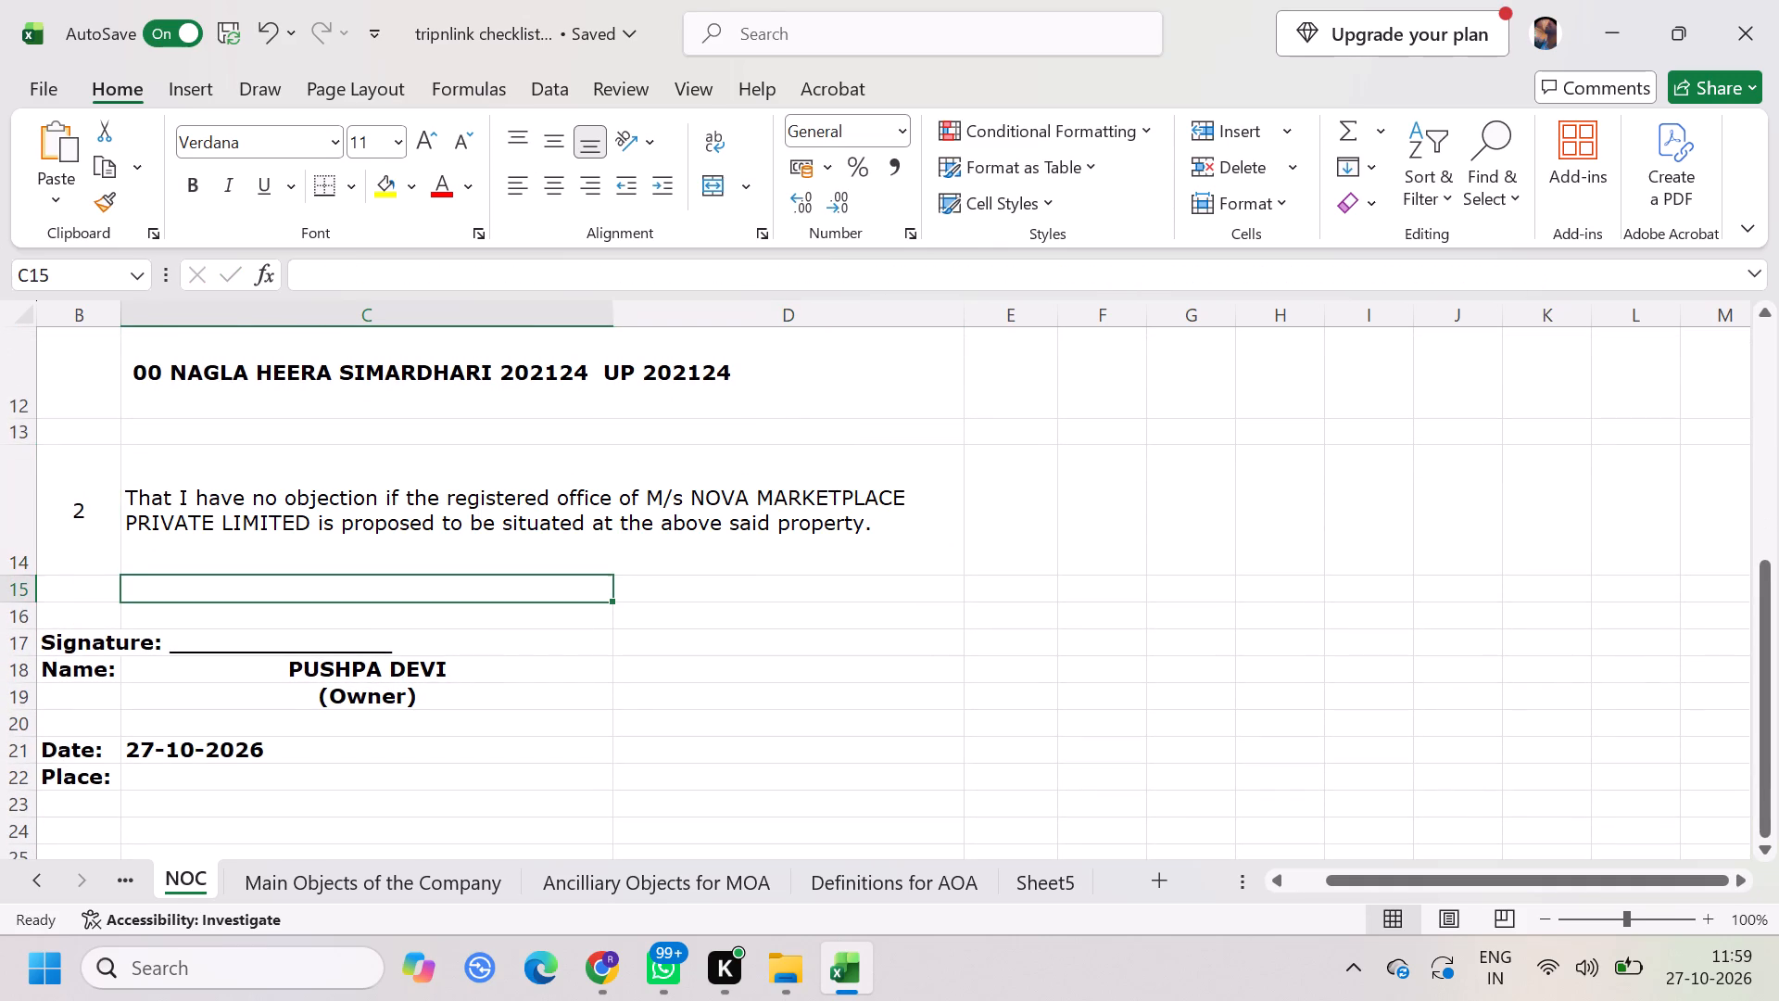
Enter UTTAR PRADESH as the place in cell C22 beneath the NOC's date.
{"action": "left_click", "coordinate": [486, 779]}
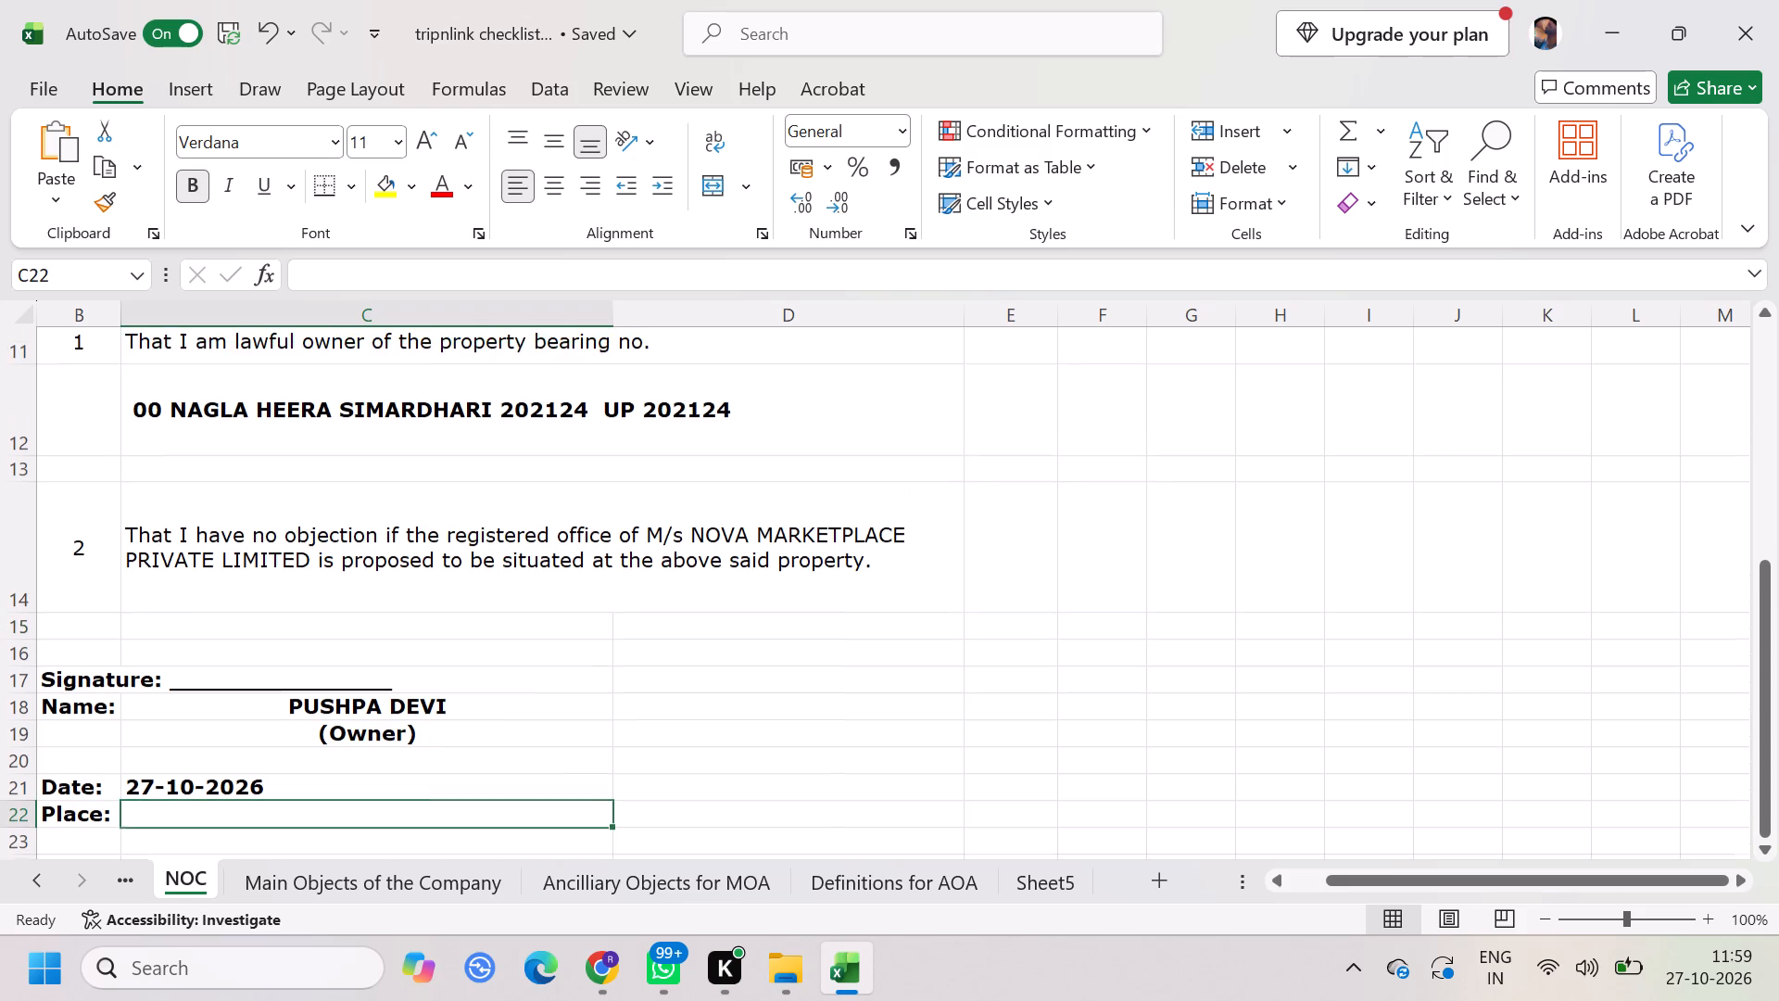
{"action": "type", "text": "UTTAR P"}
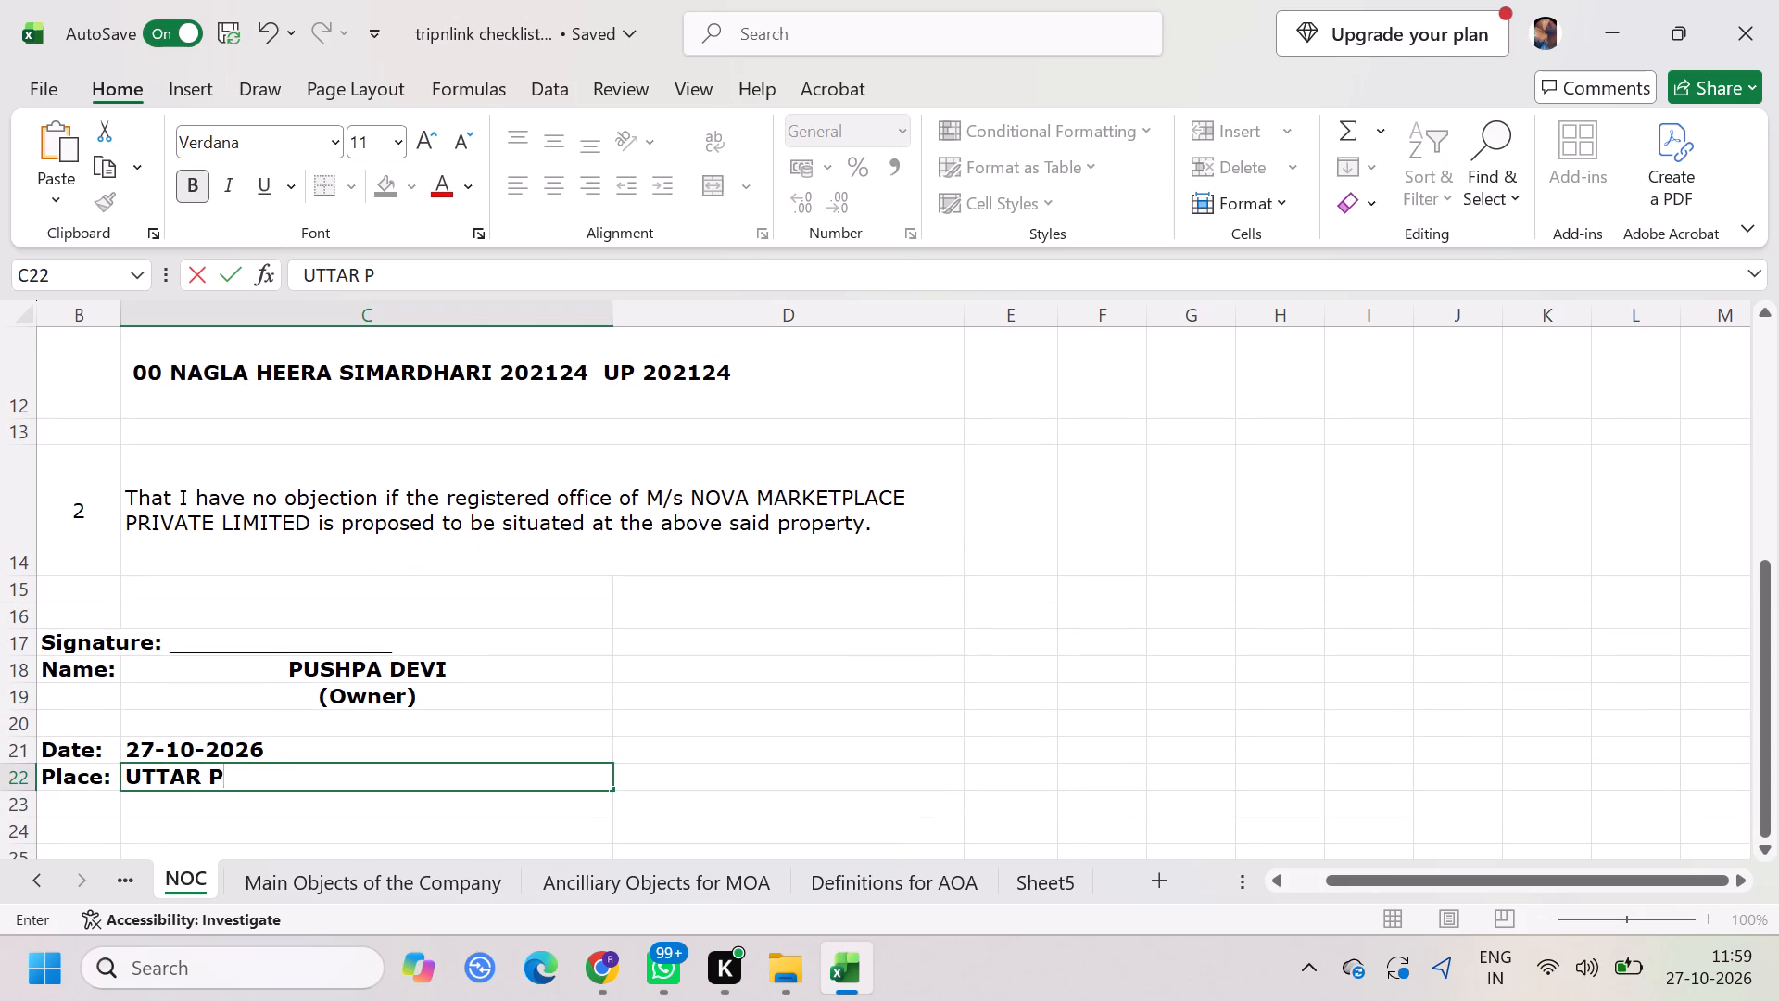
{"action": "type", "text": "RADESH"}
Replace the declarant's name in cell C5 with the owner's name copied from the signature block in C18.
{"action": "scroll", "coordinate": [486, 779], "scroll_direction": "up", "scroll_amount": 4}
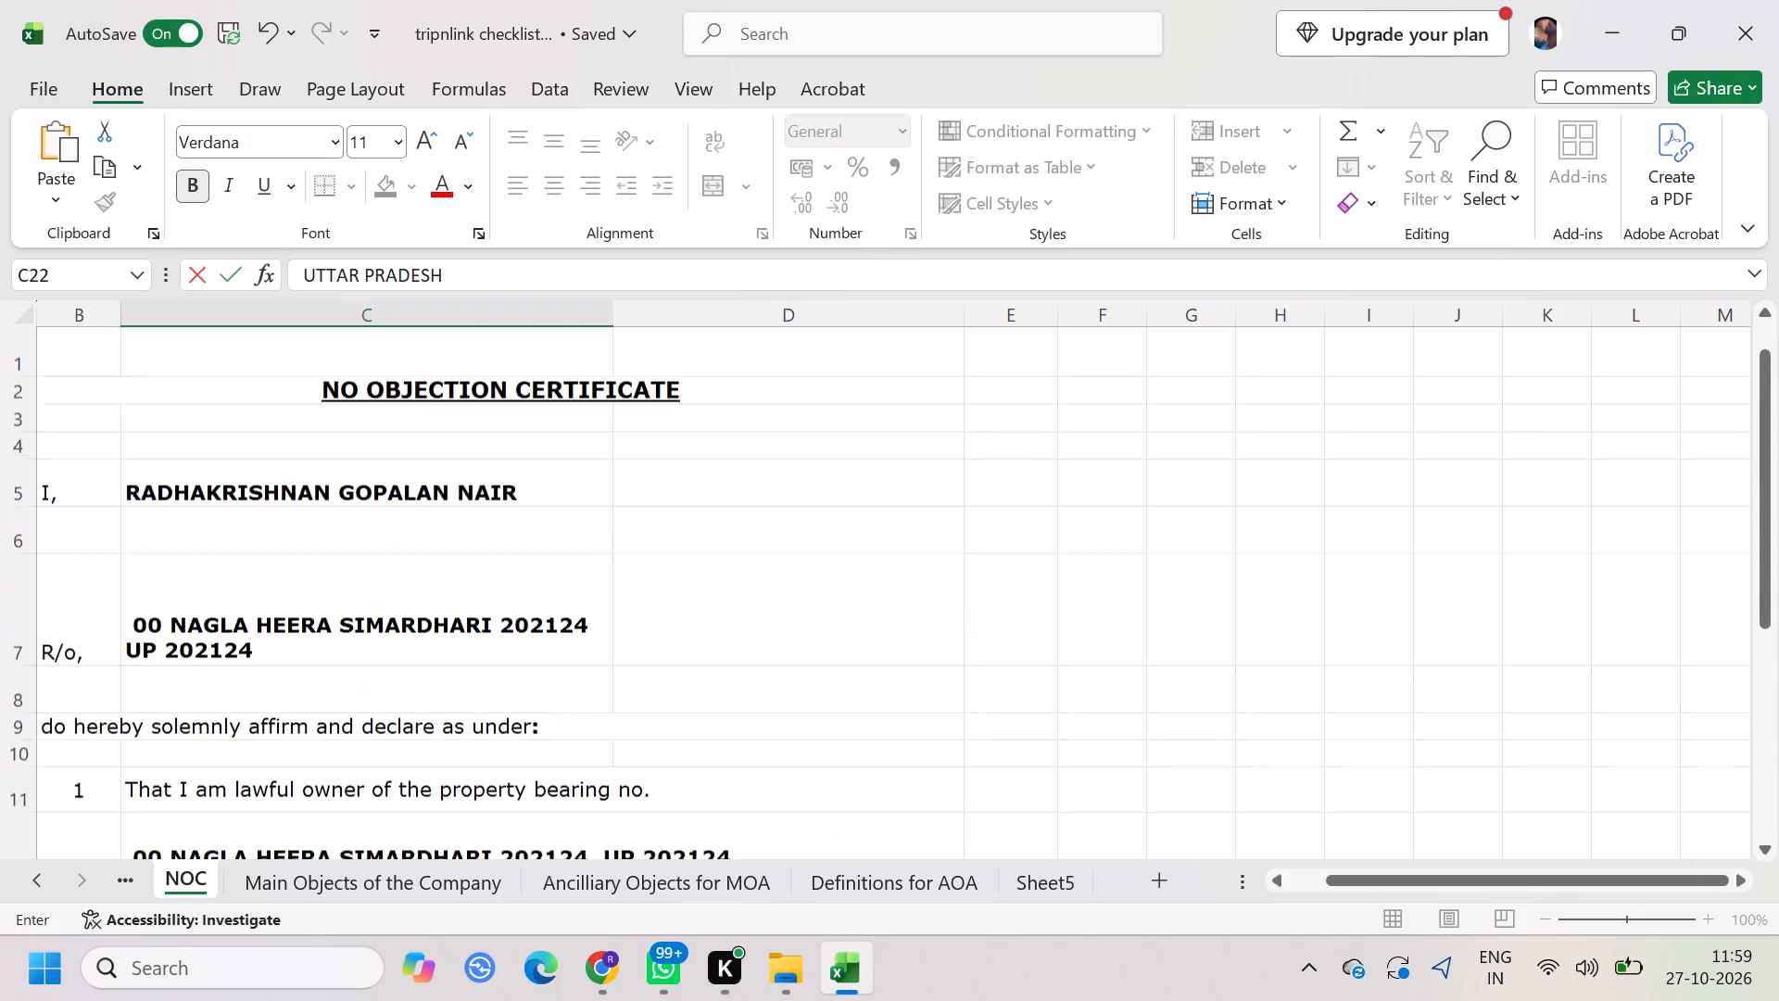
{"action": "scroll", "coordinate": [486, 779], "scroll_direction": "up", "scroll_amount": 1}
{"action": "left_click", "coordinate": [577, 538]}
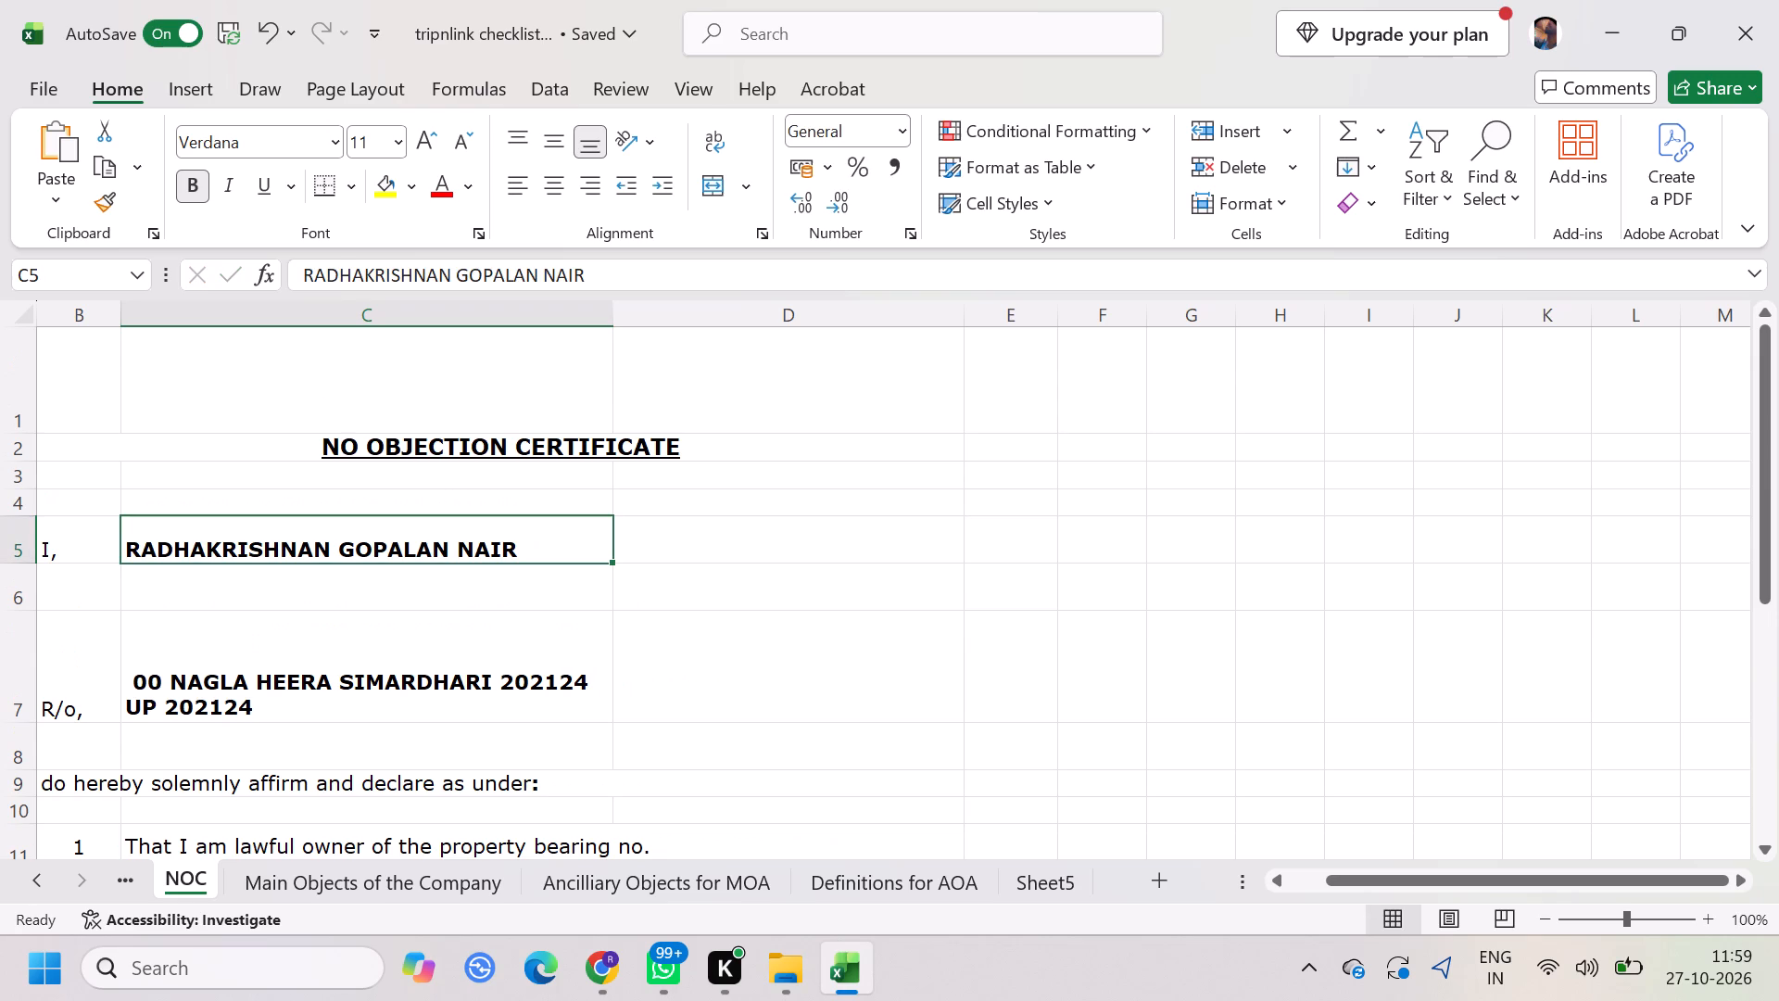
{"action": "key", "text": "BackSpace"}
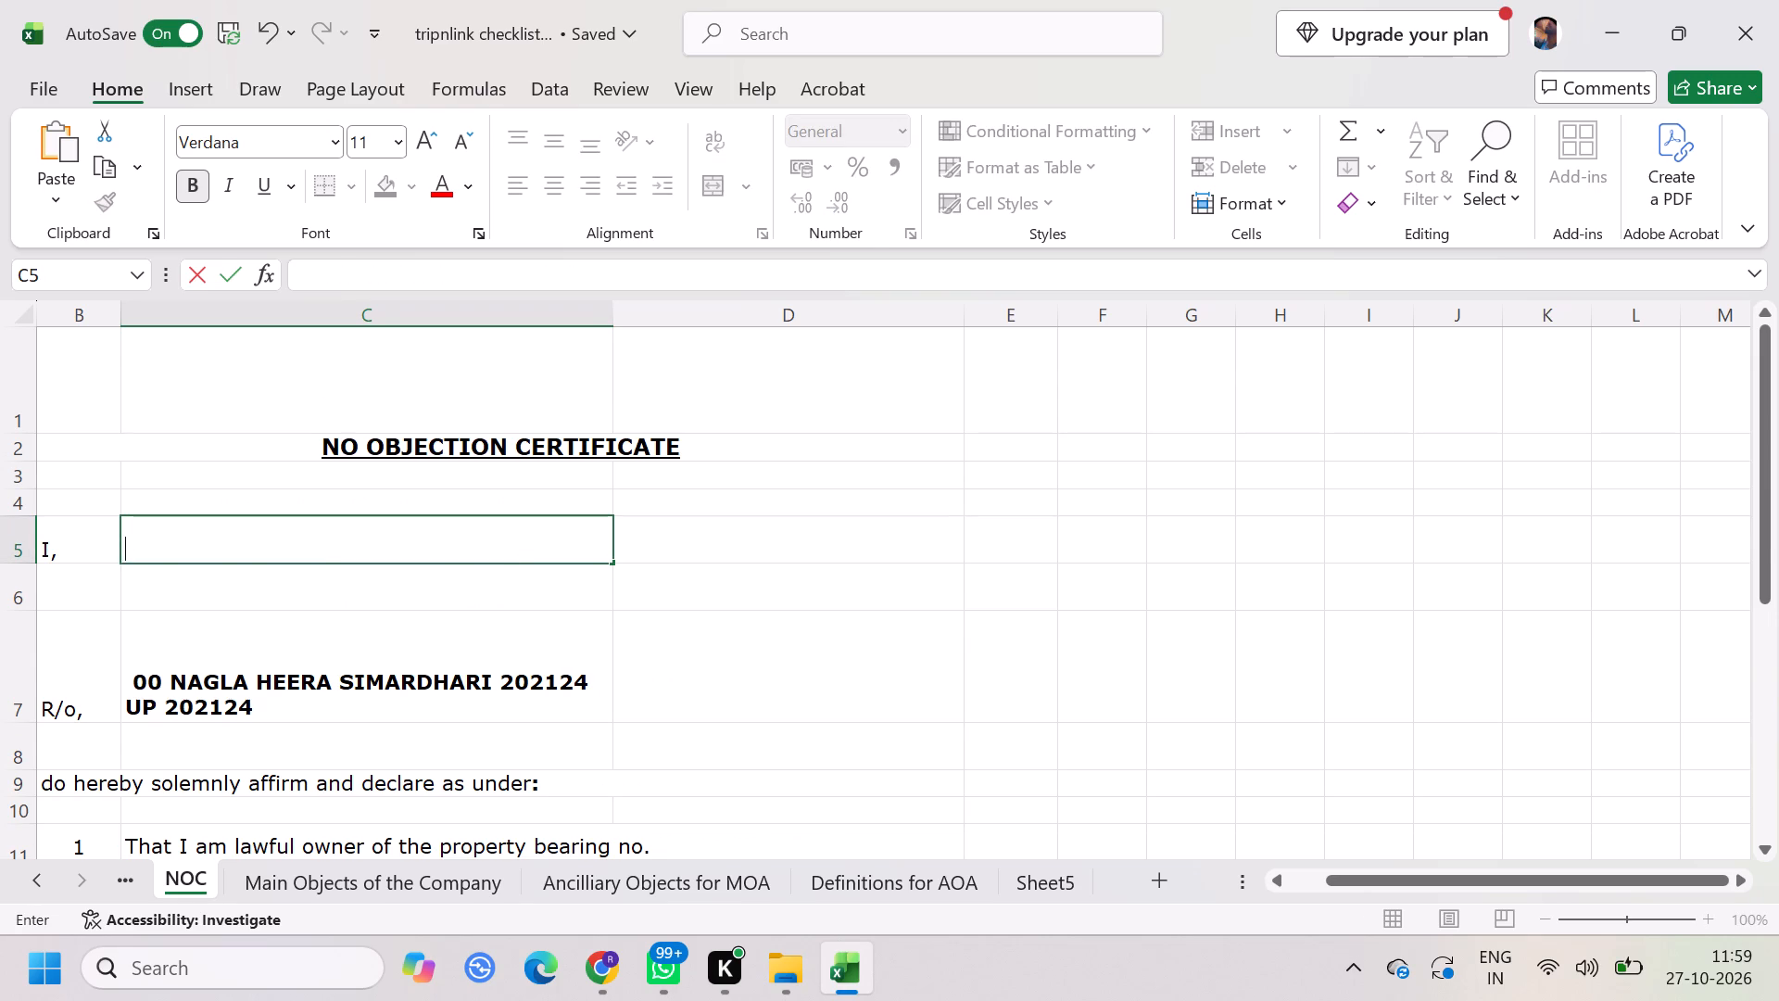
{"action": "scroll", "coordinate": [577, 538], "scroll_direction": "down", "scroll_amount": 1}
{"action": "double_click", "coordinate": [546, 583]}
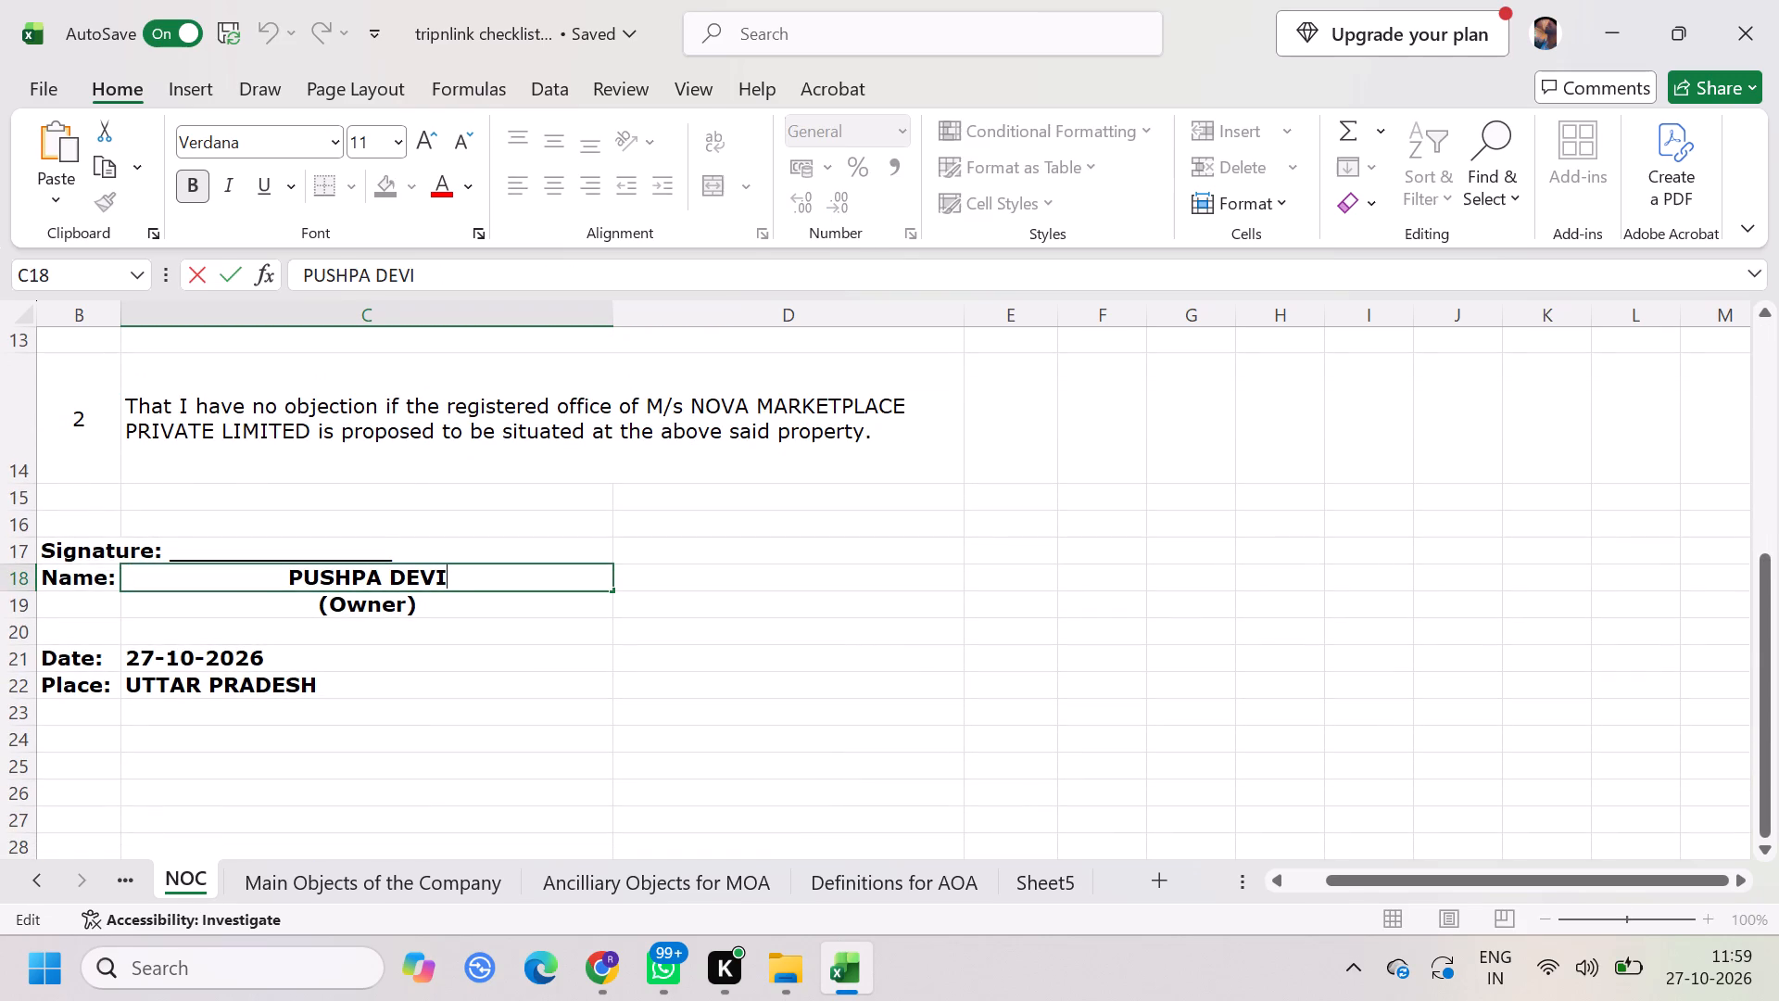
{"action": "left_click_drag", "start_coordinate": [451, 567], "coordinate": [265, 580]}
{"action": "key", "text": "ctrl+c"}
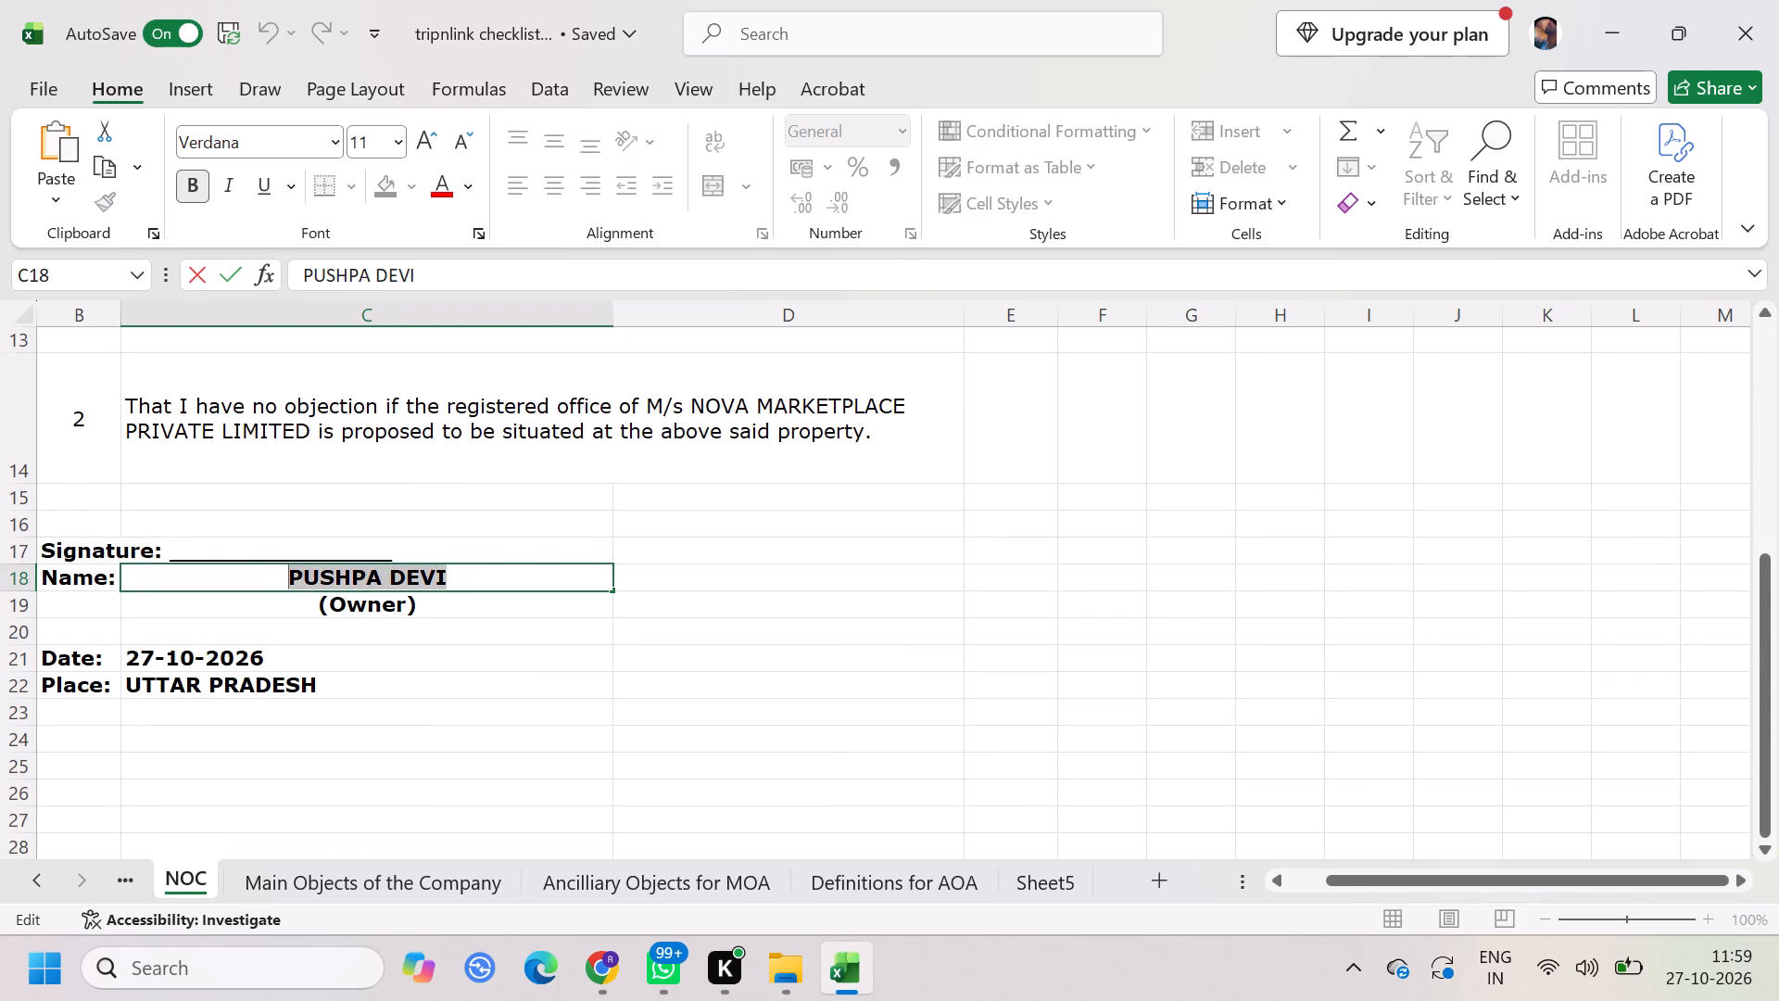
{"action": "scroll", "coordinate": [265, 580], "scroll_direction": "up", "scroll_amount": 3}
{"action": "left_click", "coordinate": [232, 518]}
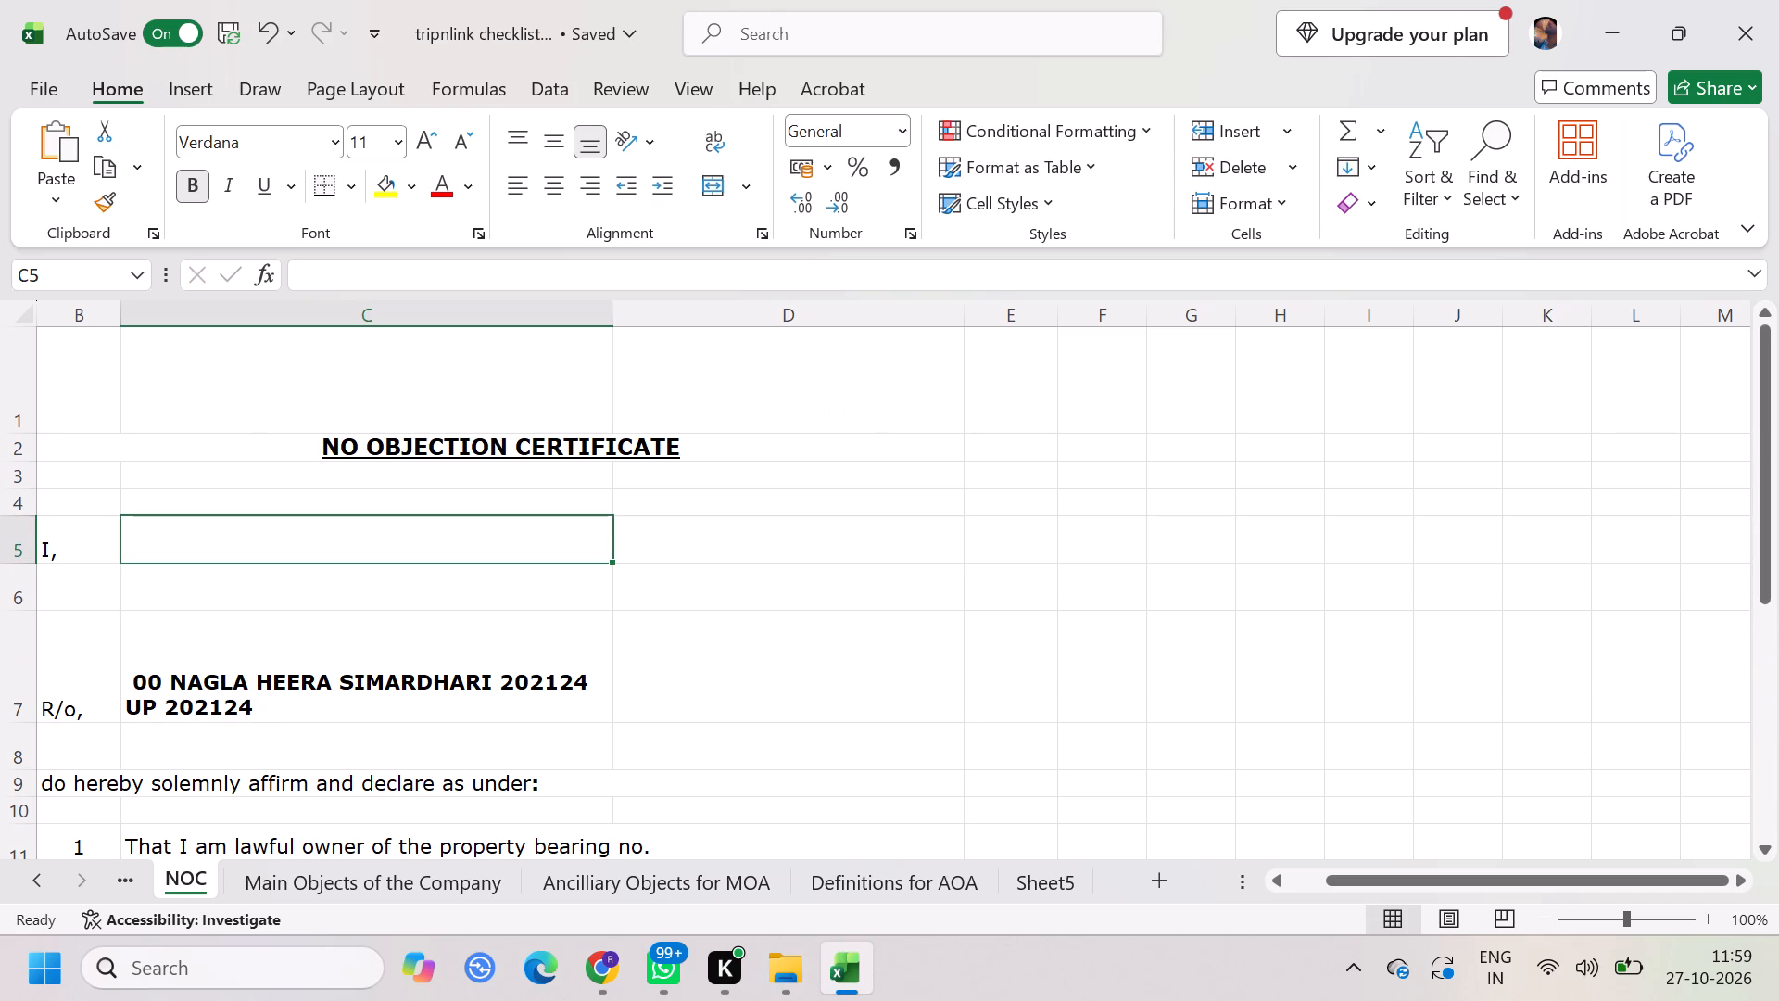
{"action": "double_click", "coordinate": [232, 518]}
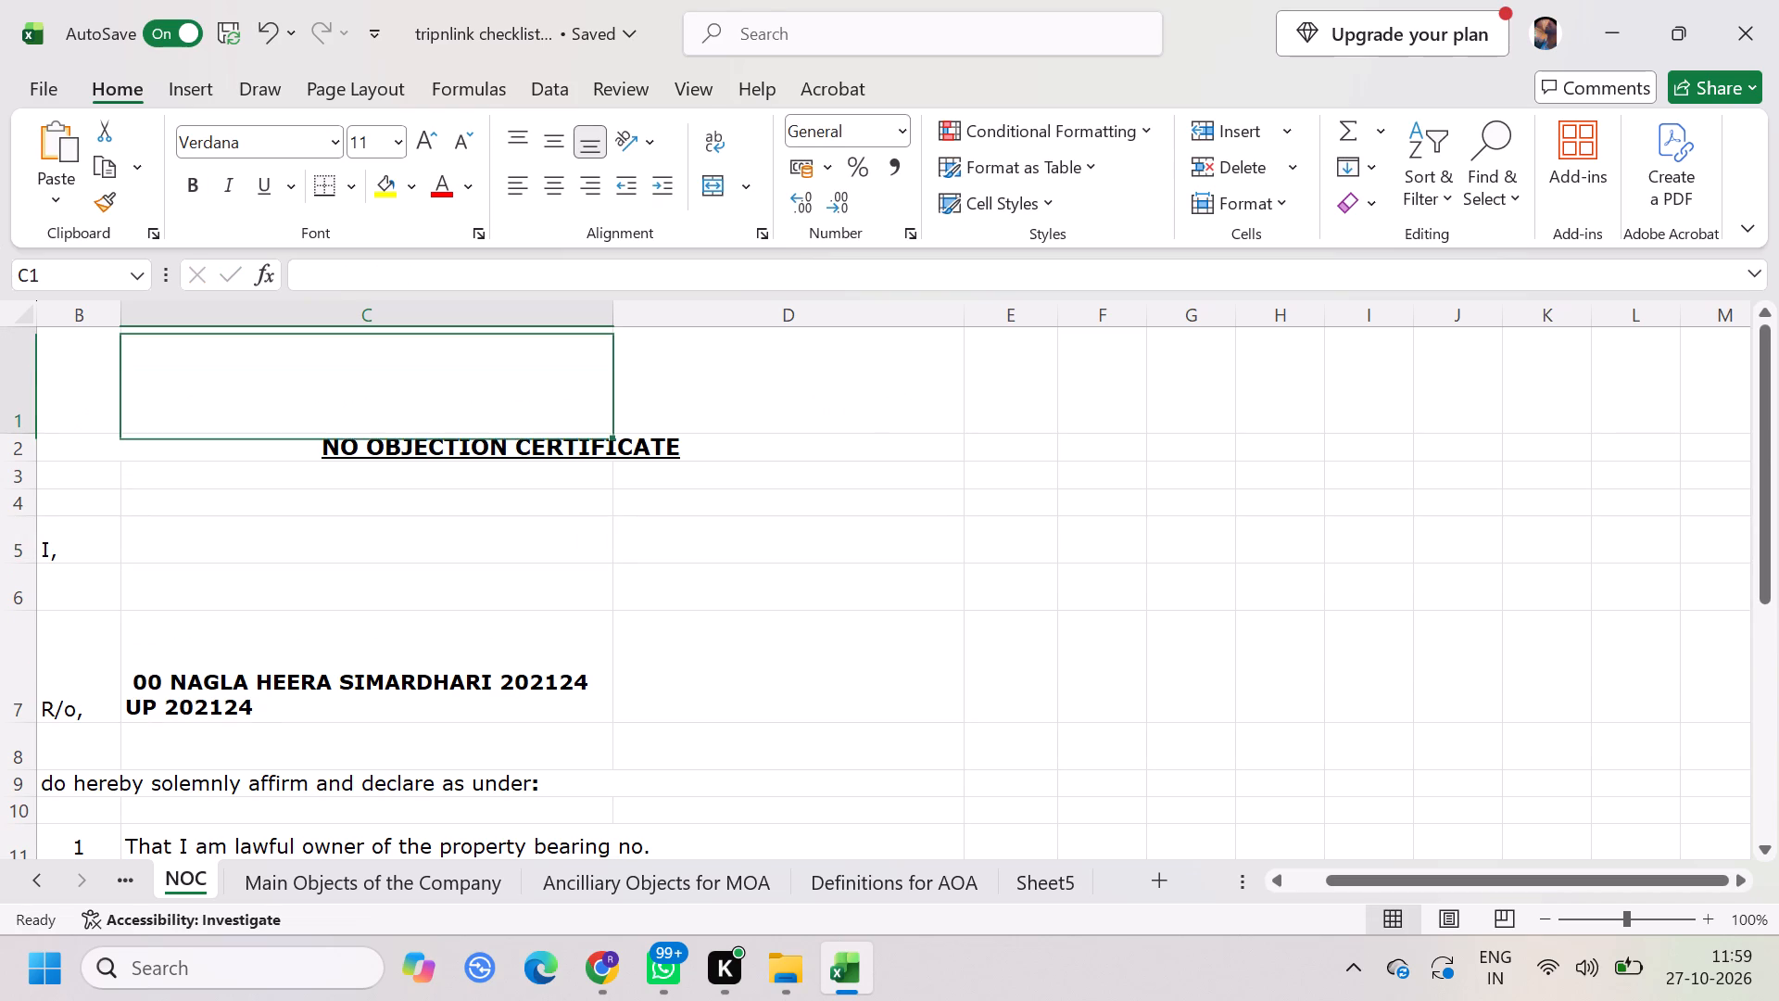
{"action": "double_click", "coordinate": [237, 539]}
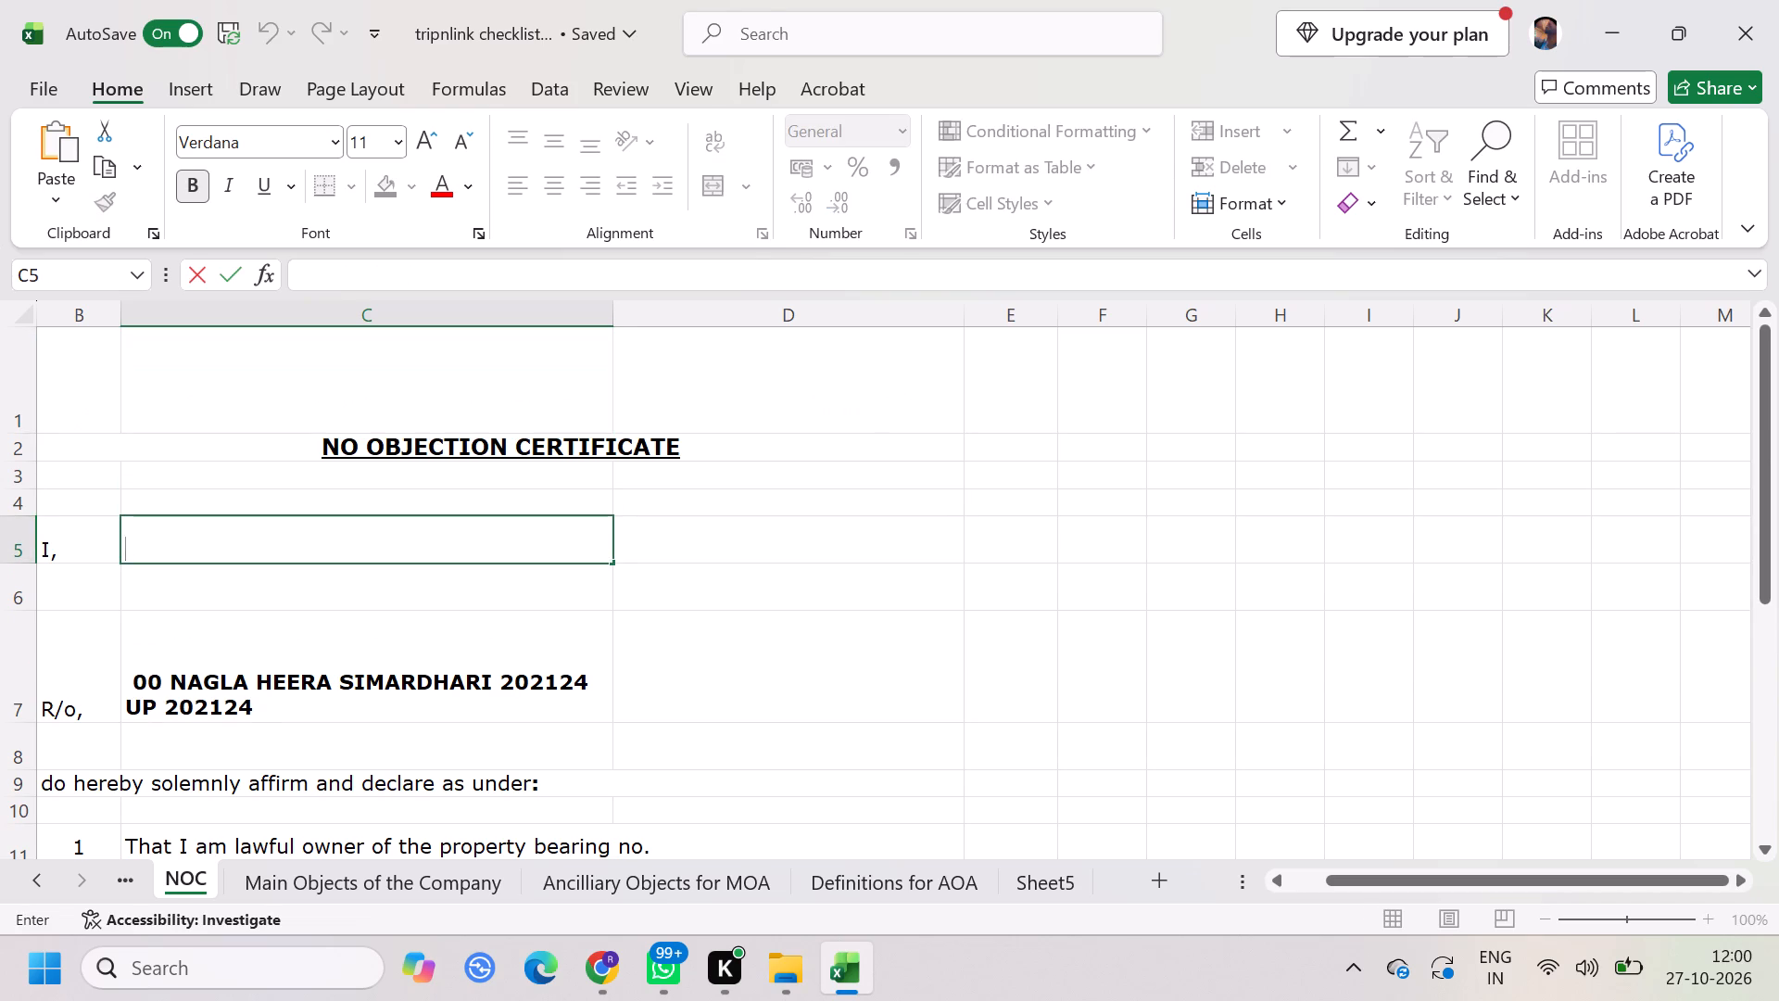
{"action": "key", "text": "ctrl+v"}
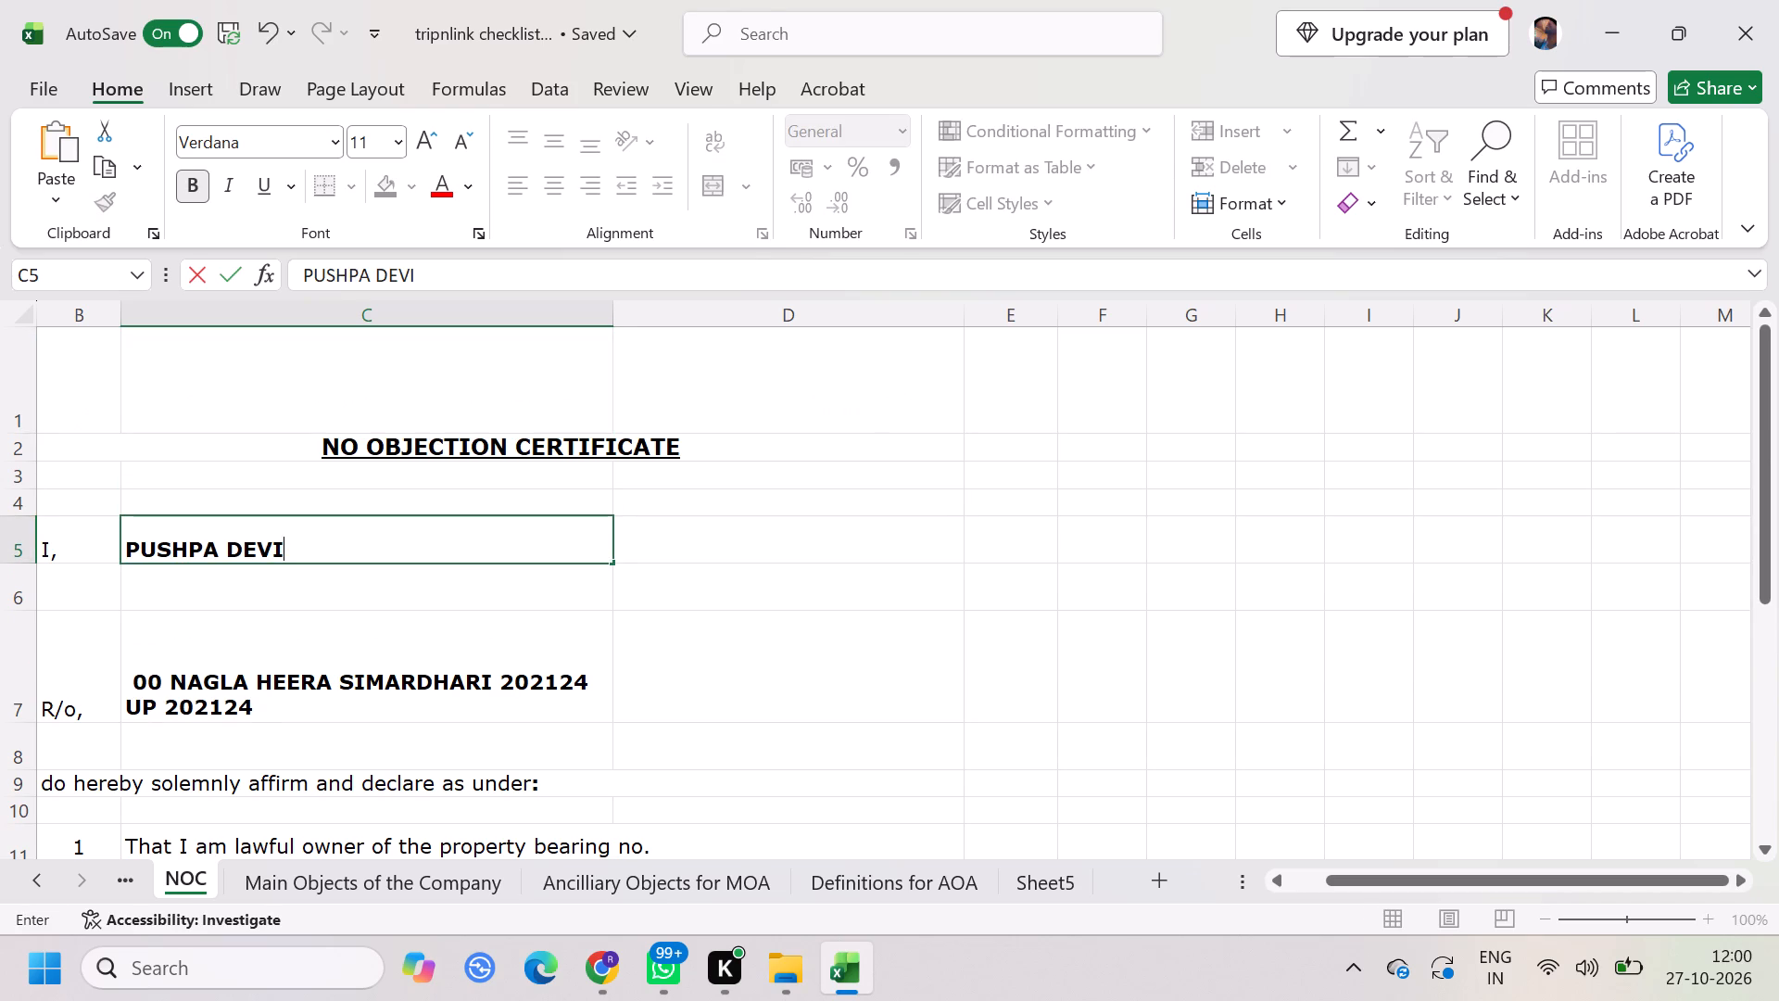
{"action": "key", "text": "Return"}
Print the NOC sheet with Microsoft Print to PDF, saving it in Downloads as RAGHAV NOC.
{"action": "scroll", "coordinate": [237, 539], "scroll_direction": "down", "scroll_amount": 3}
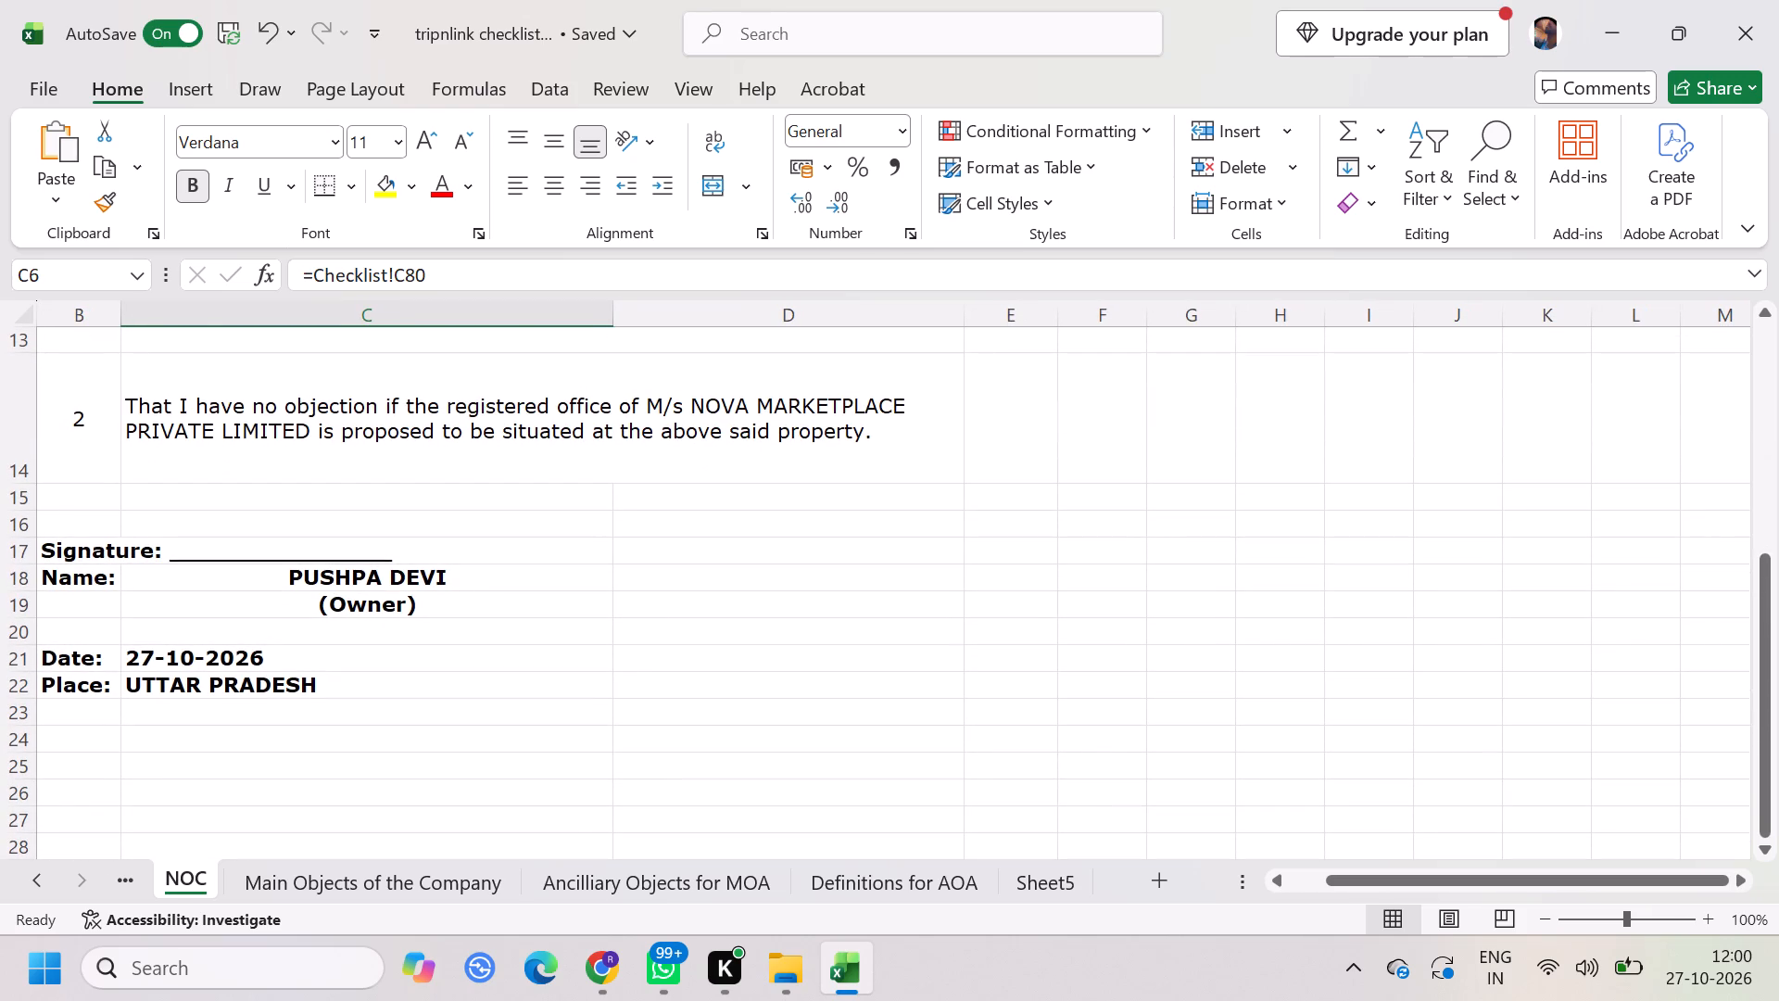
{"action": "key", "text": "ctrl+p"}
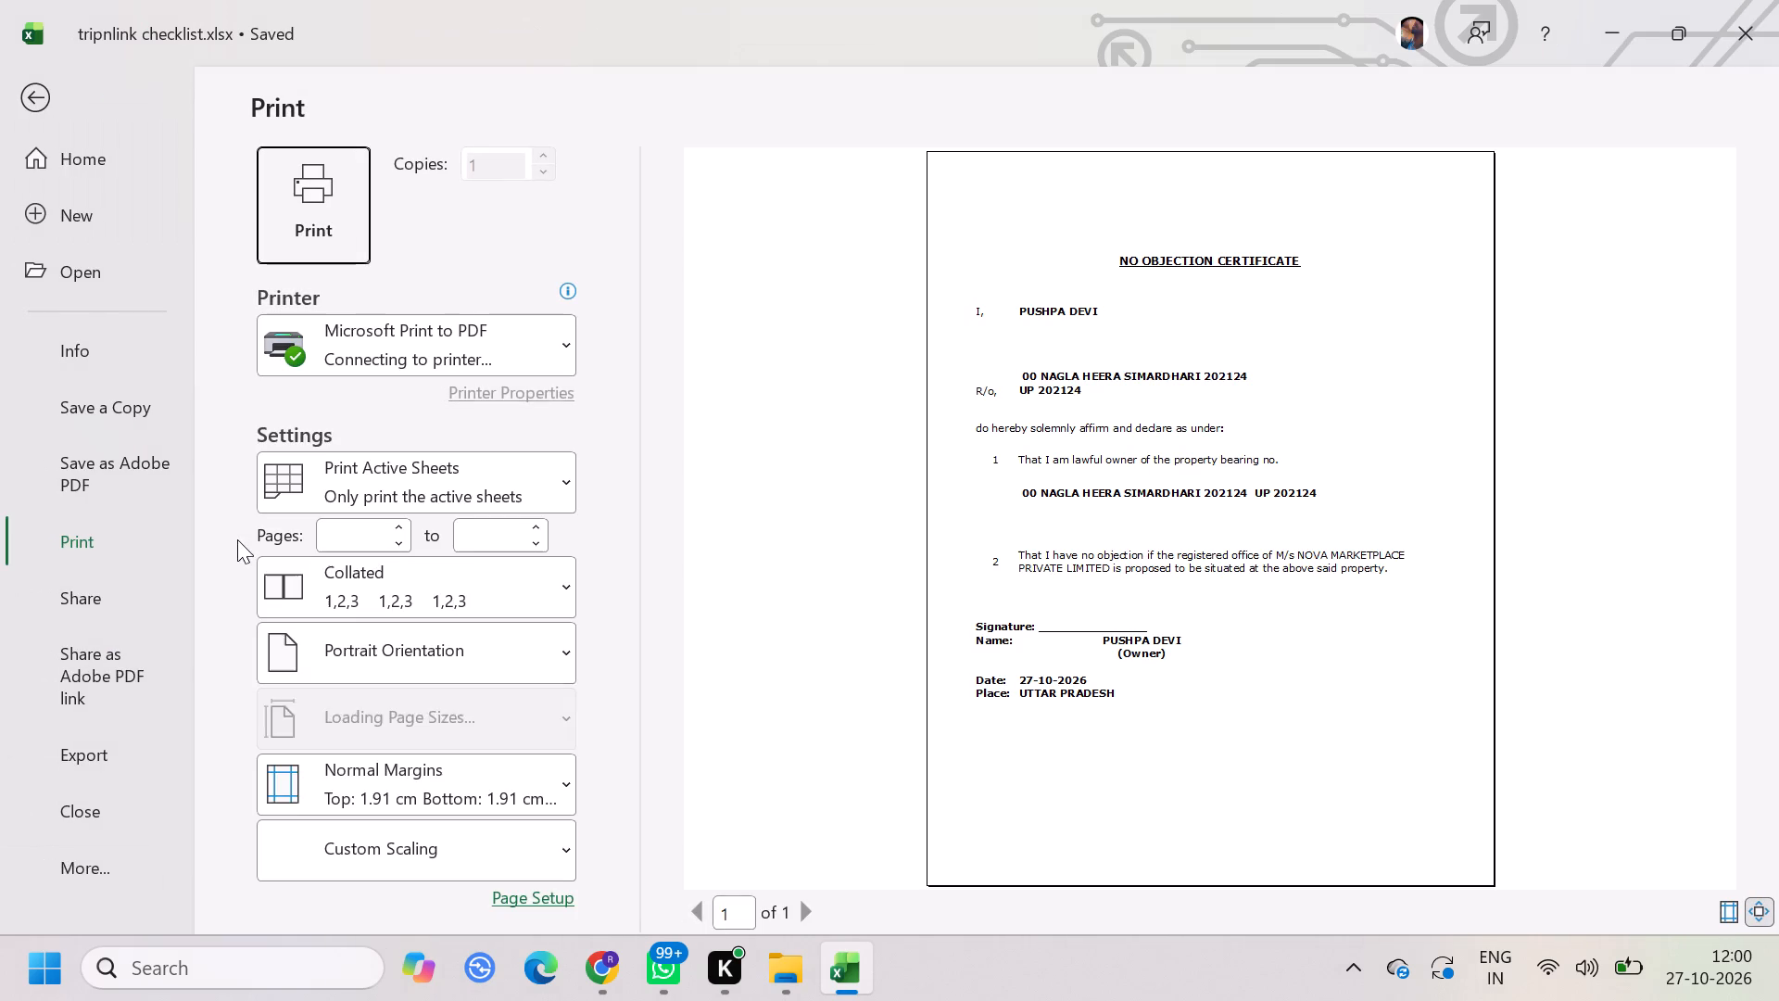
{"action": "left_click", "coordinate": [300, 224]}
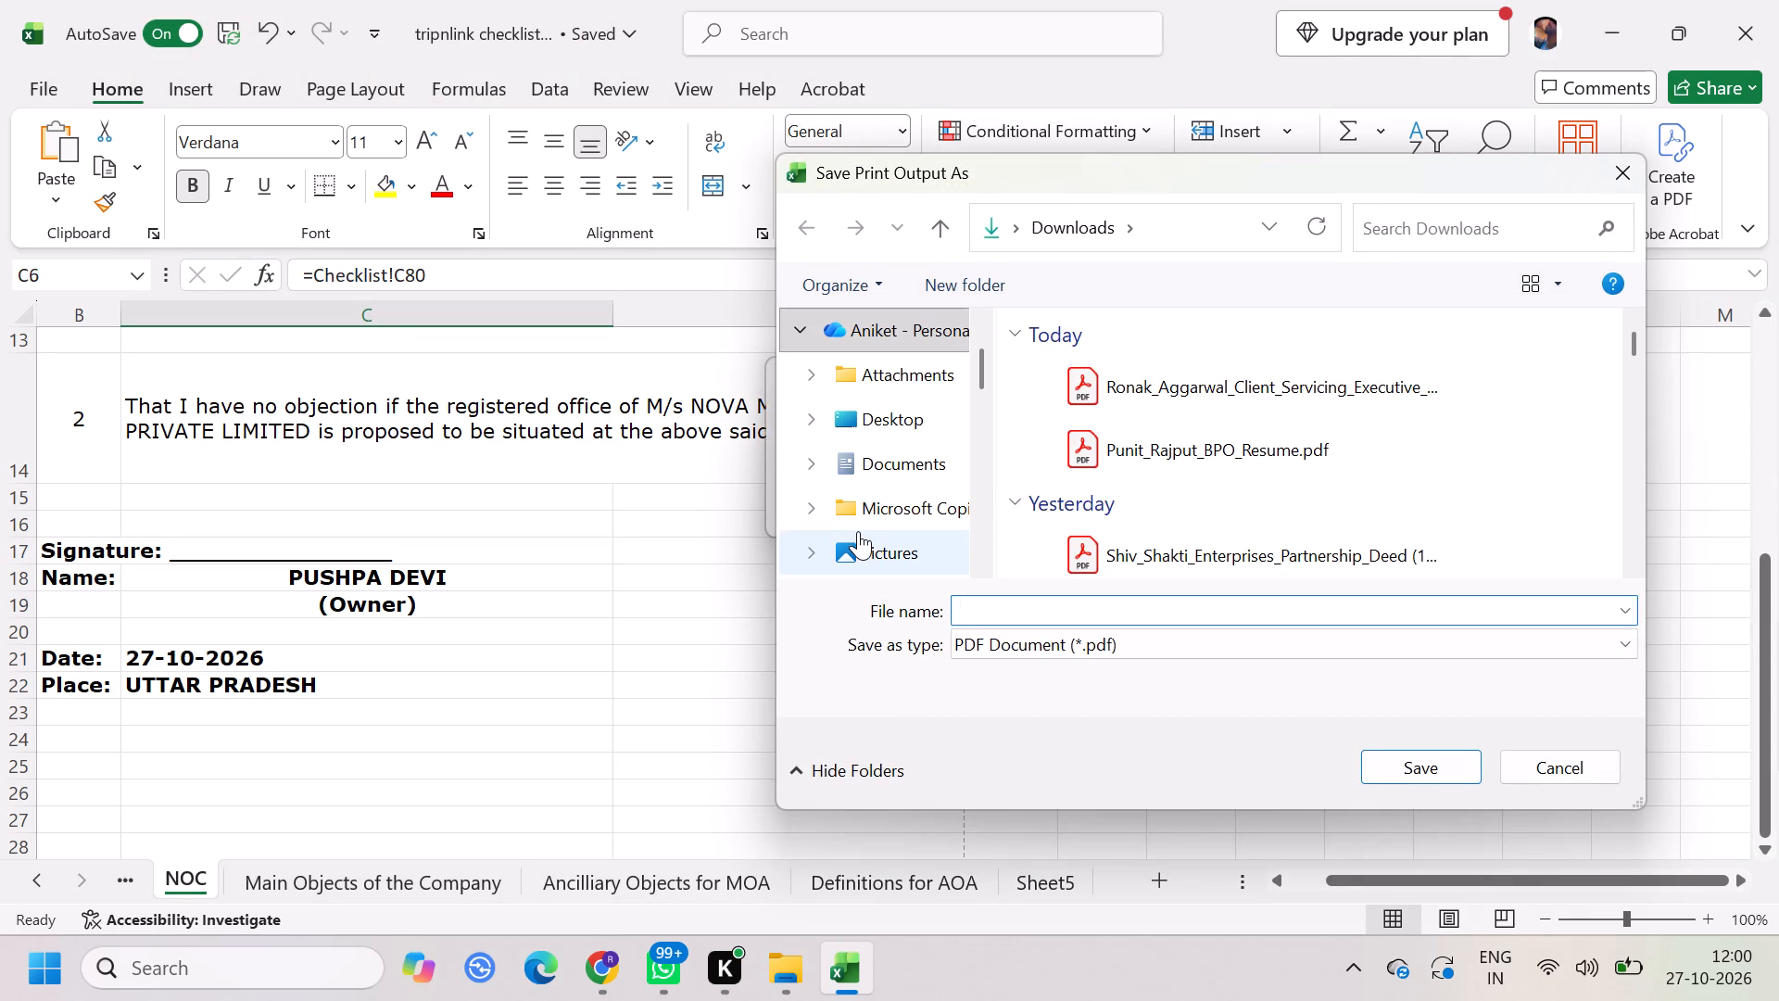
{"action": "type", "text": "RAGHAV NOC"}
{"action": "key", "text": "Return"}
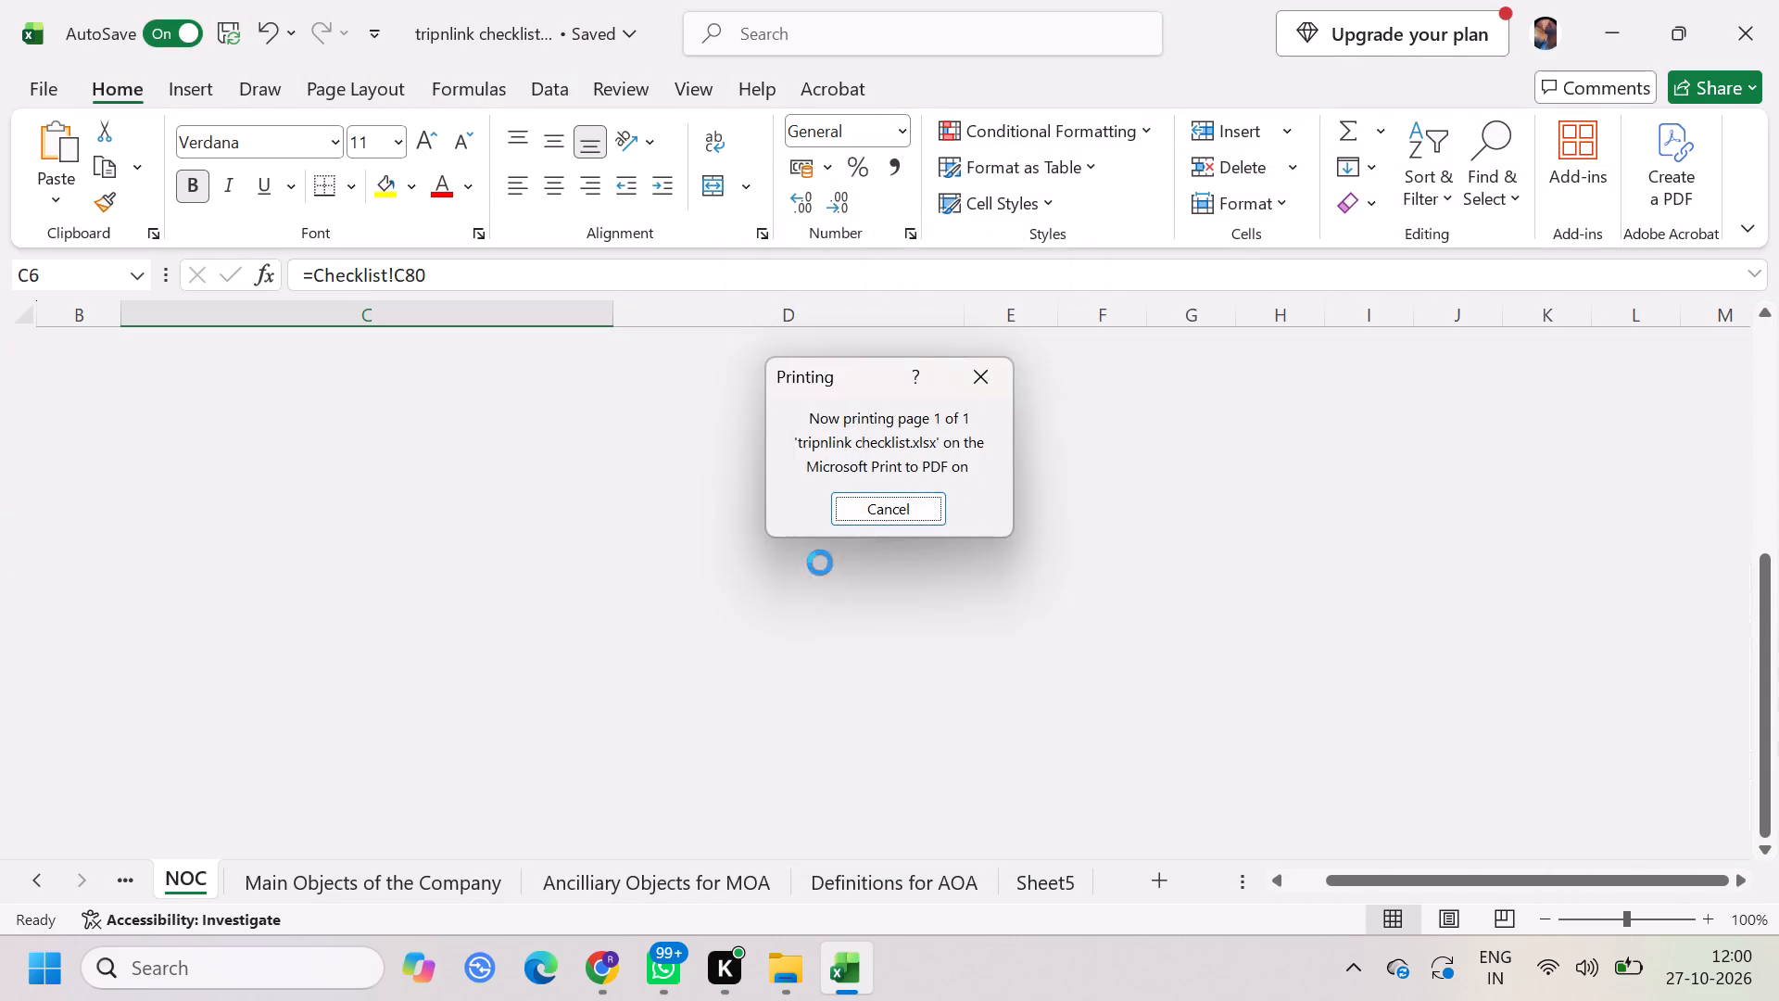
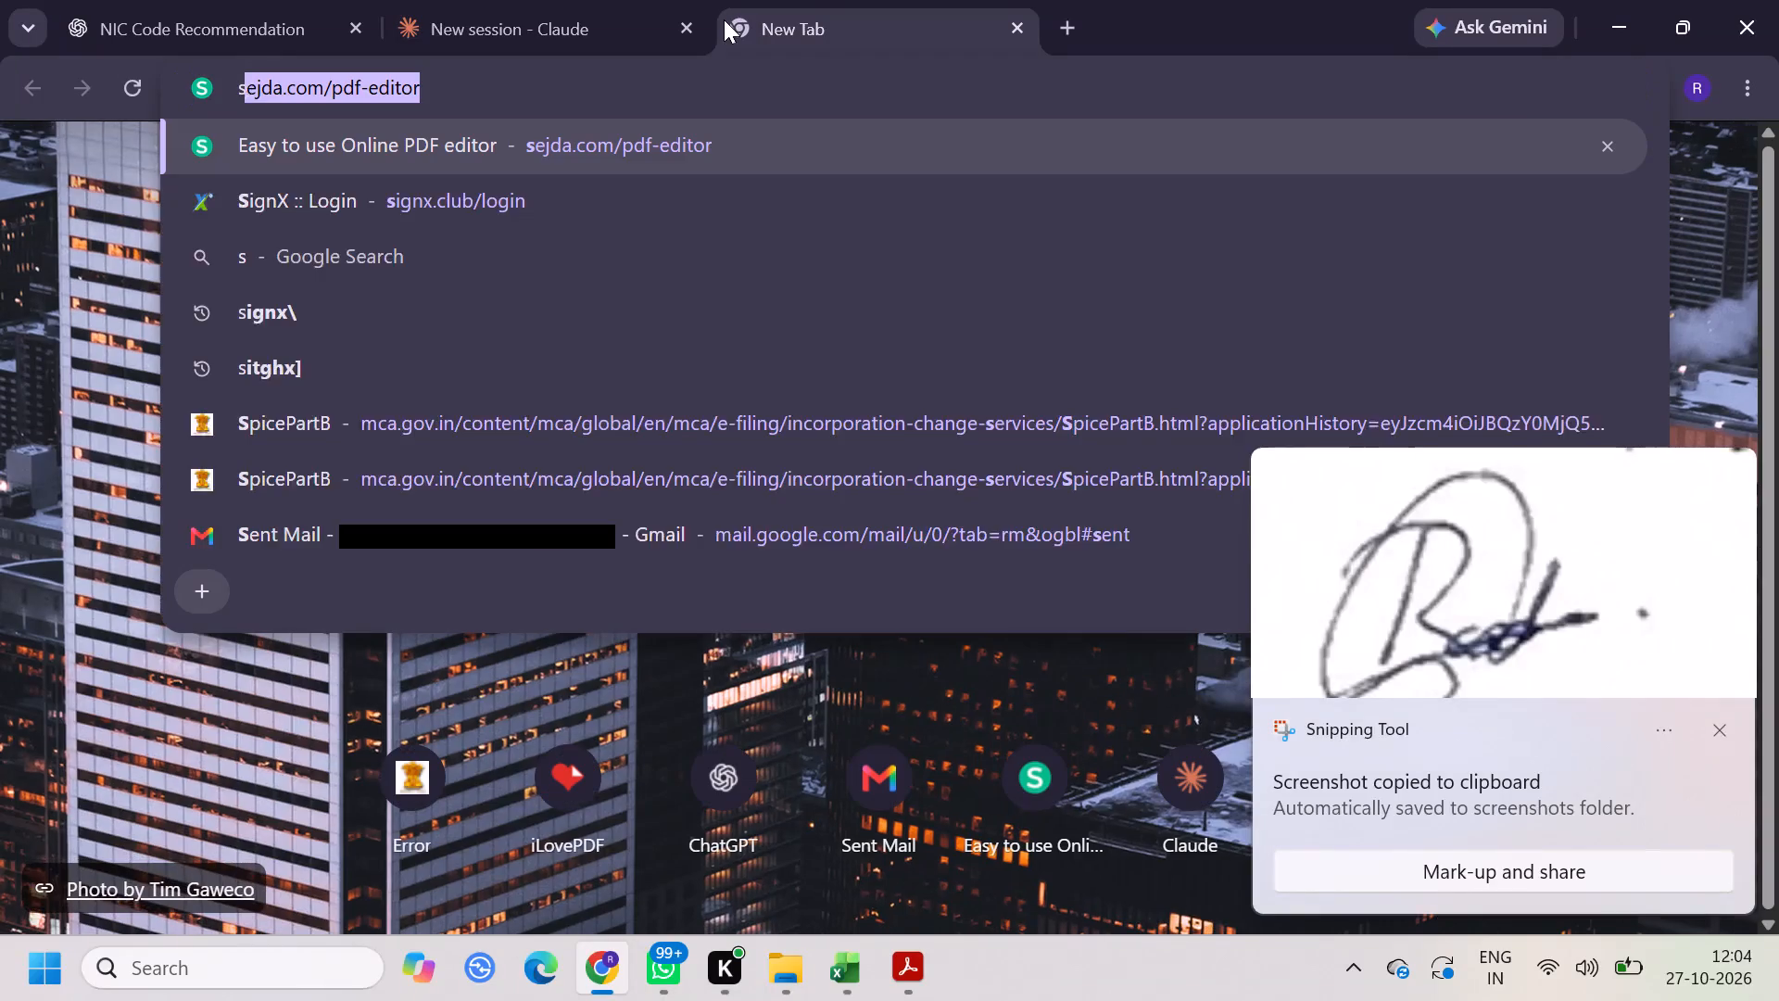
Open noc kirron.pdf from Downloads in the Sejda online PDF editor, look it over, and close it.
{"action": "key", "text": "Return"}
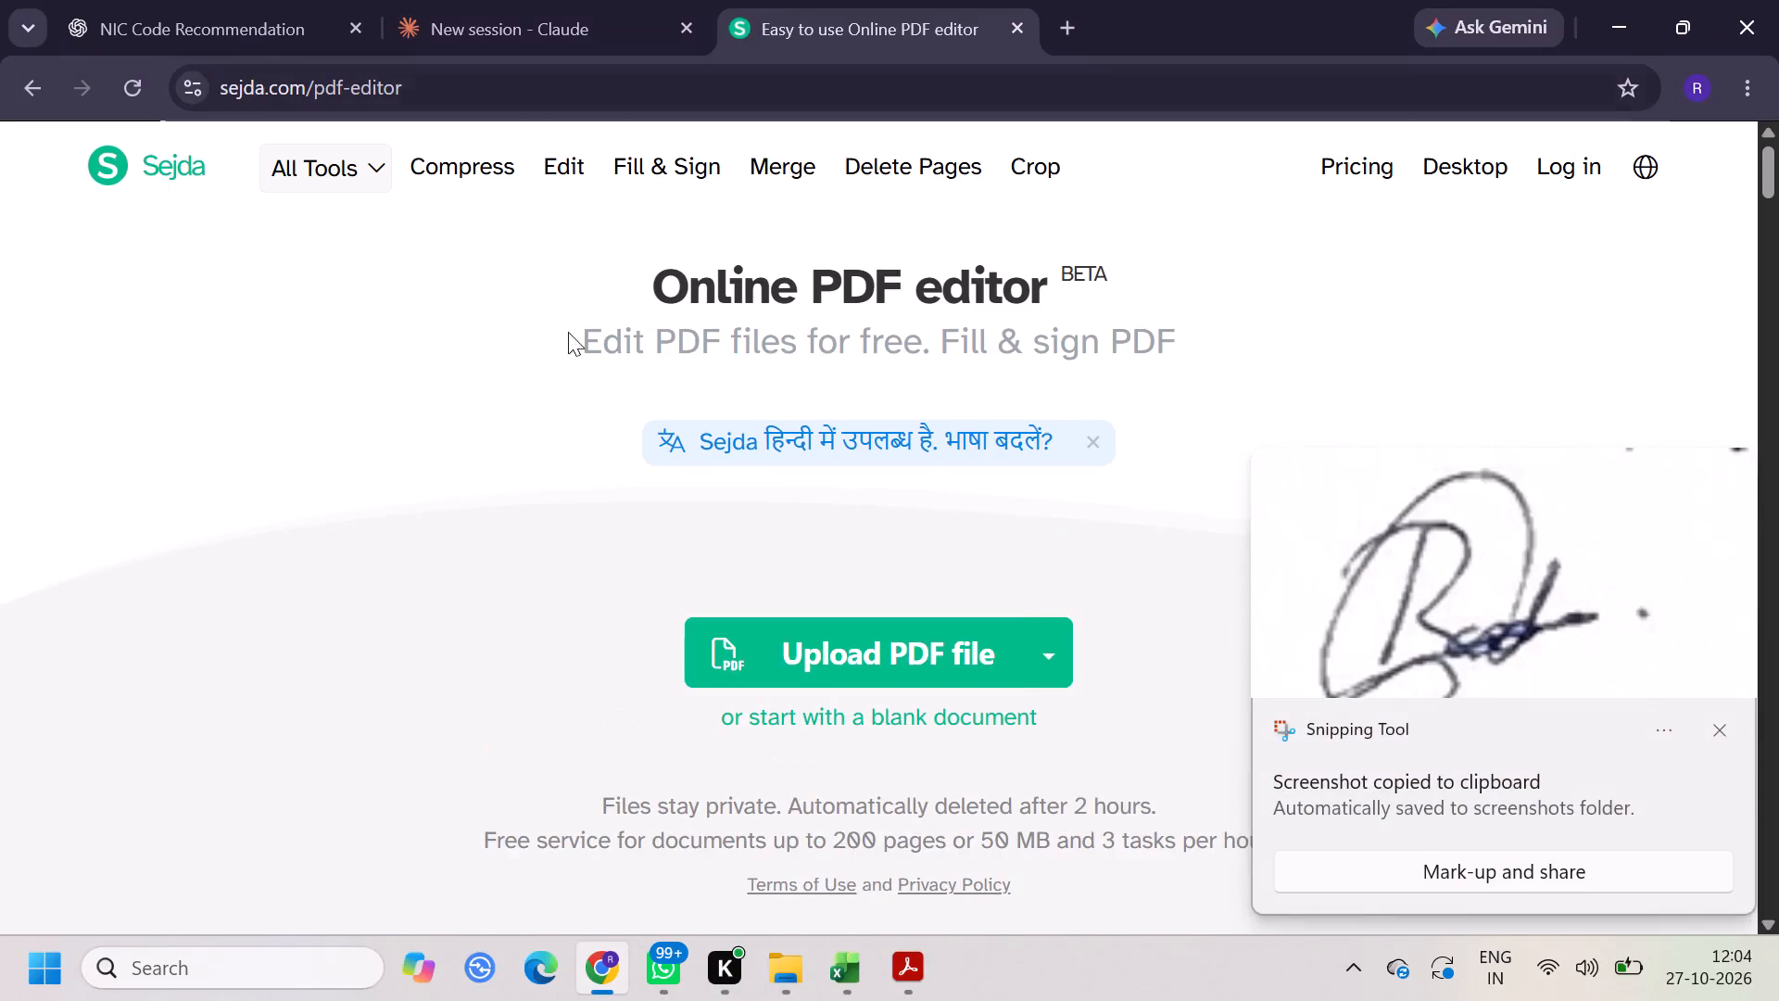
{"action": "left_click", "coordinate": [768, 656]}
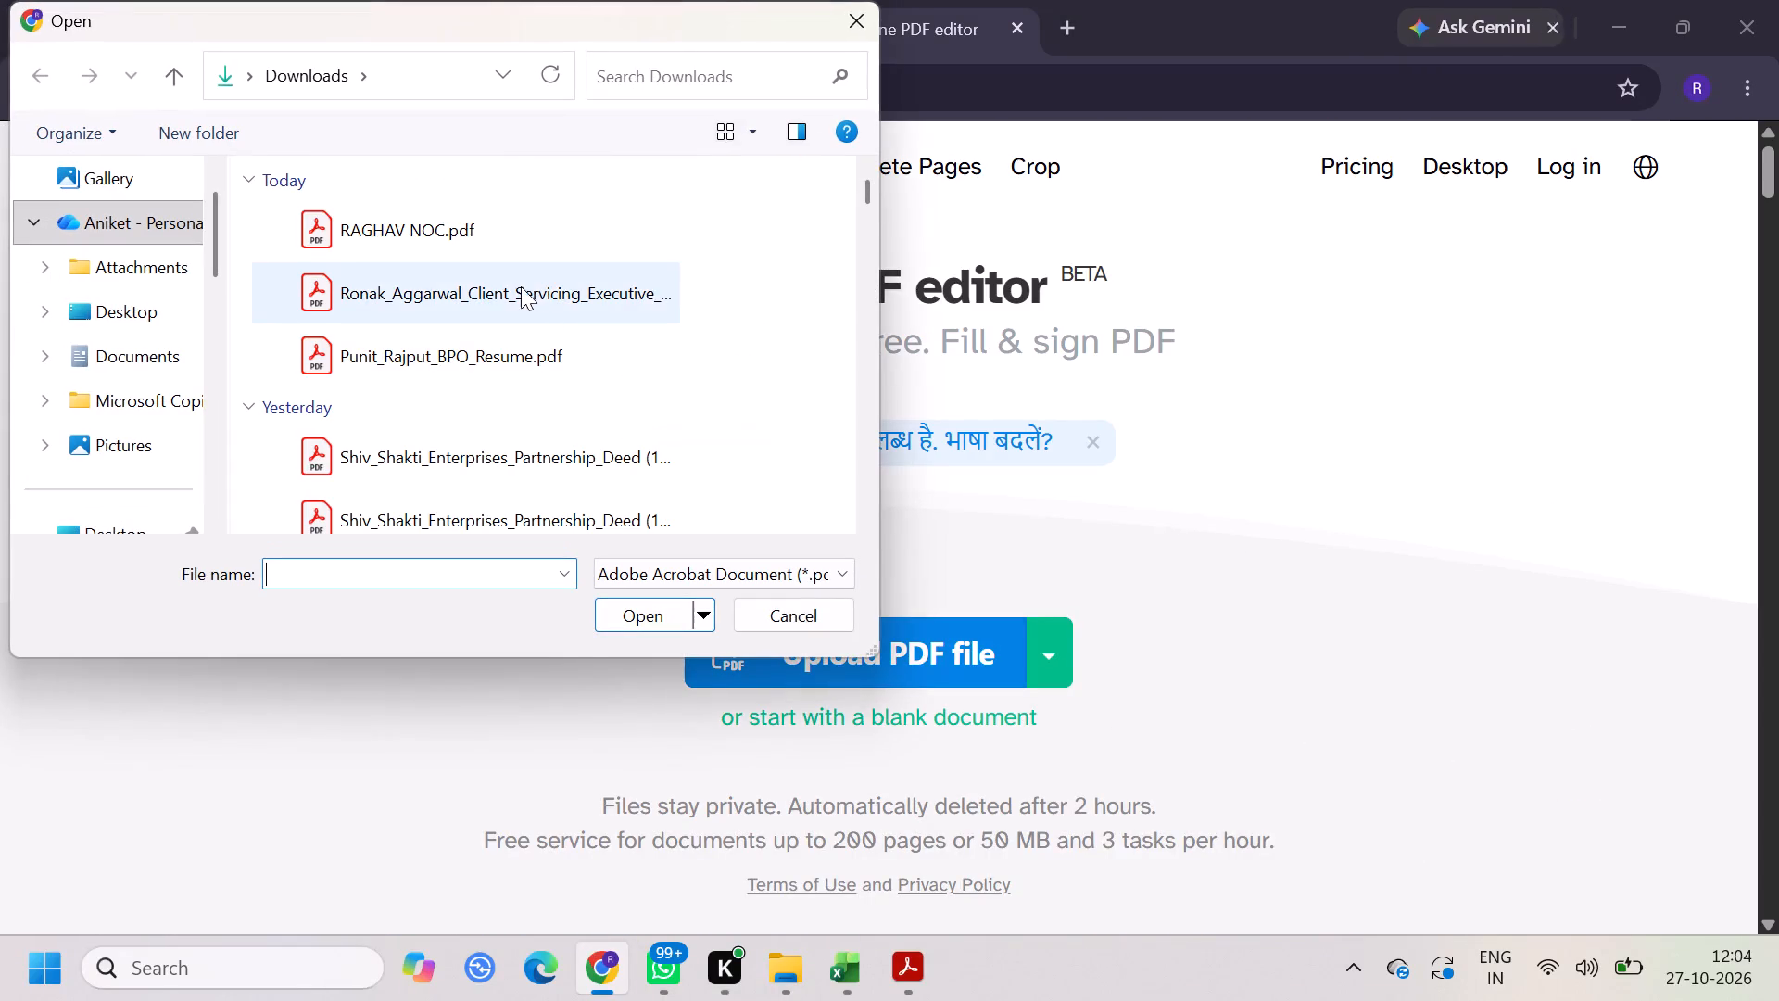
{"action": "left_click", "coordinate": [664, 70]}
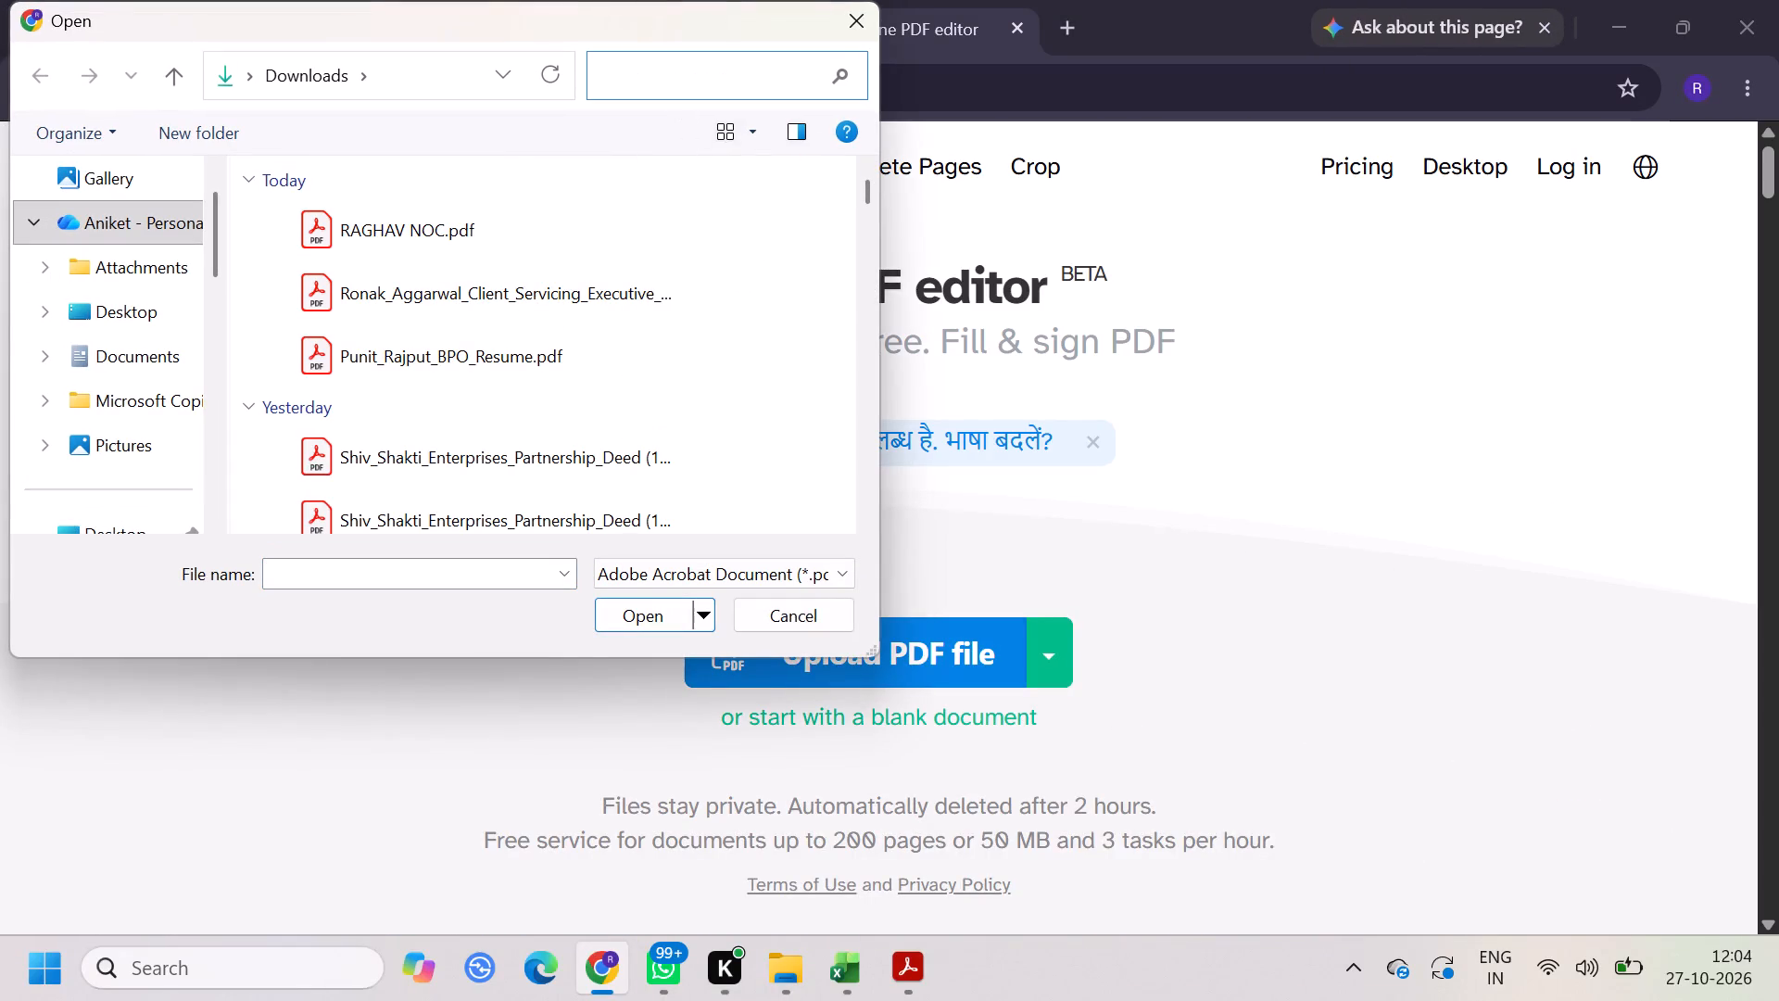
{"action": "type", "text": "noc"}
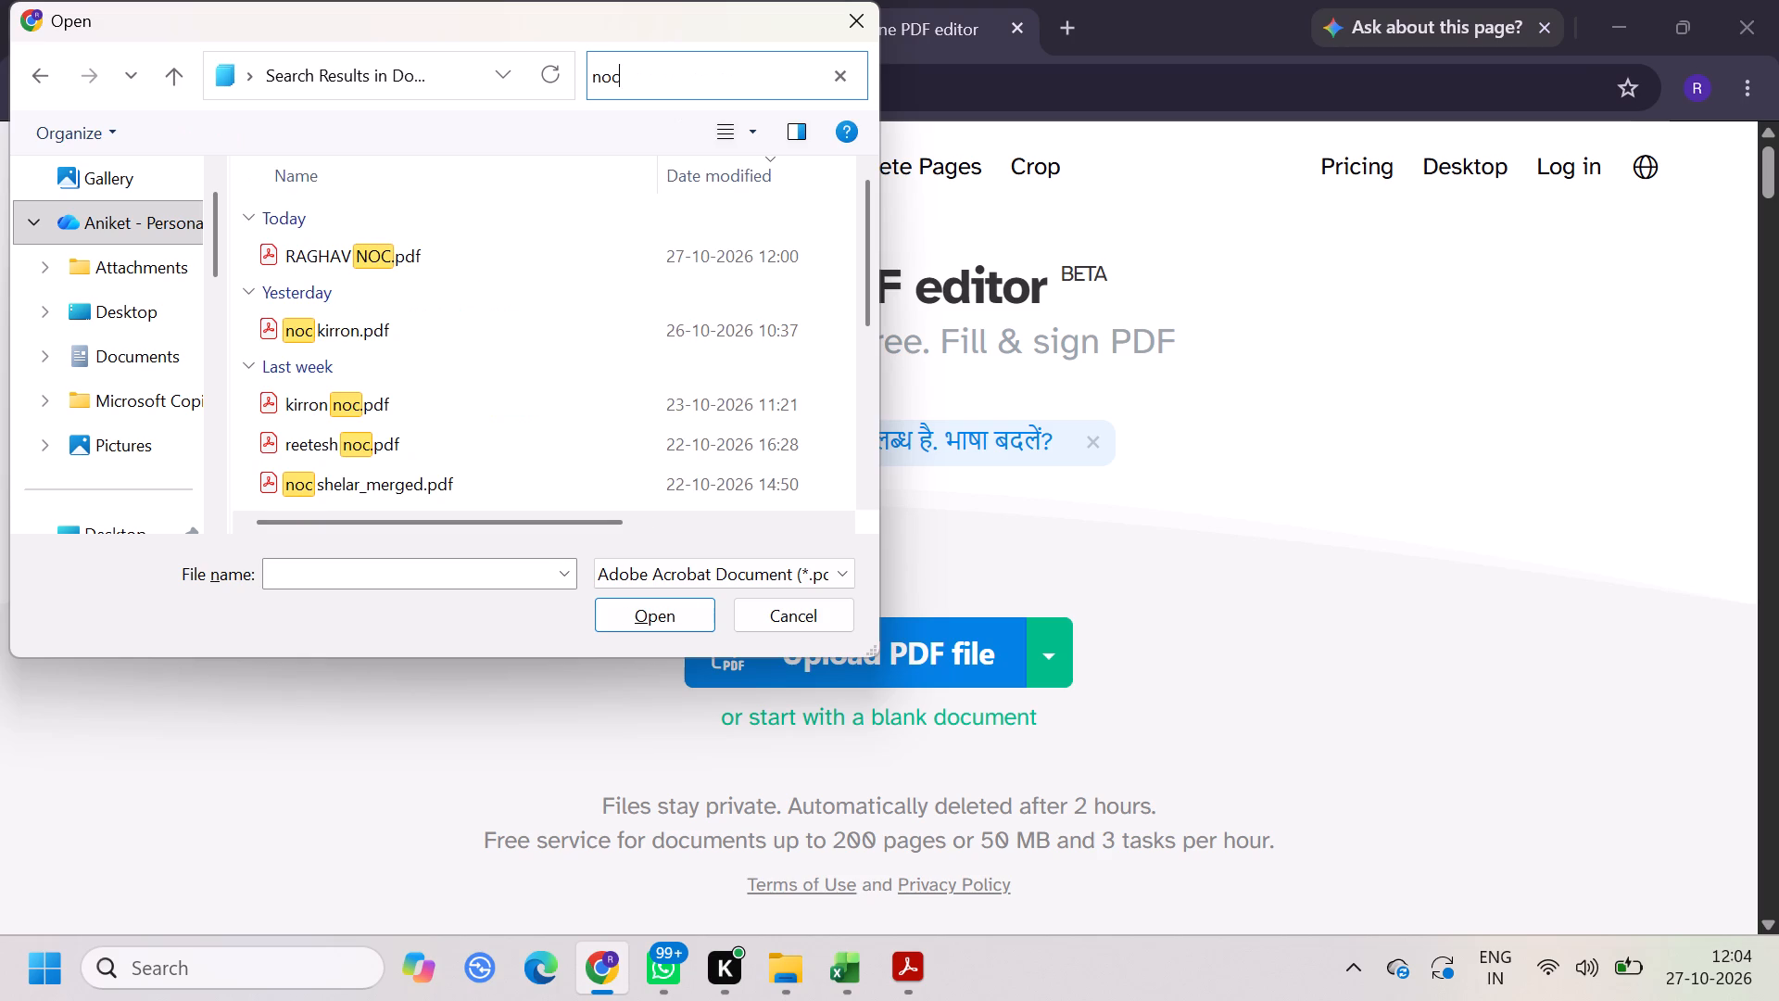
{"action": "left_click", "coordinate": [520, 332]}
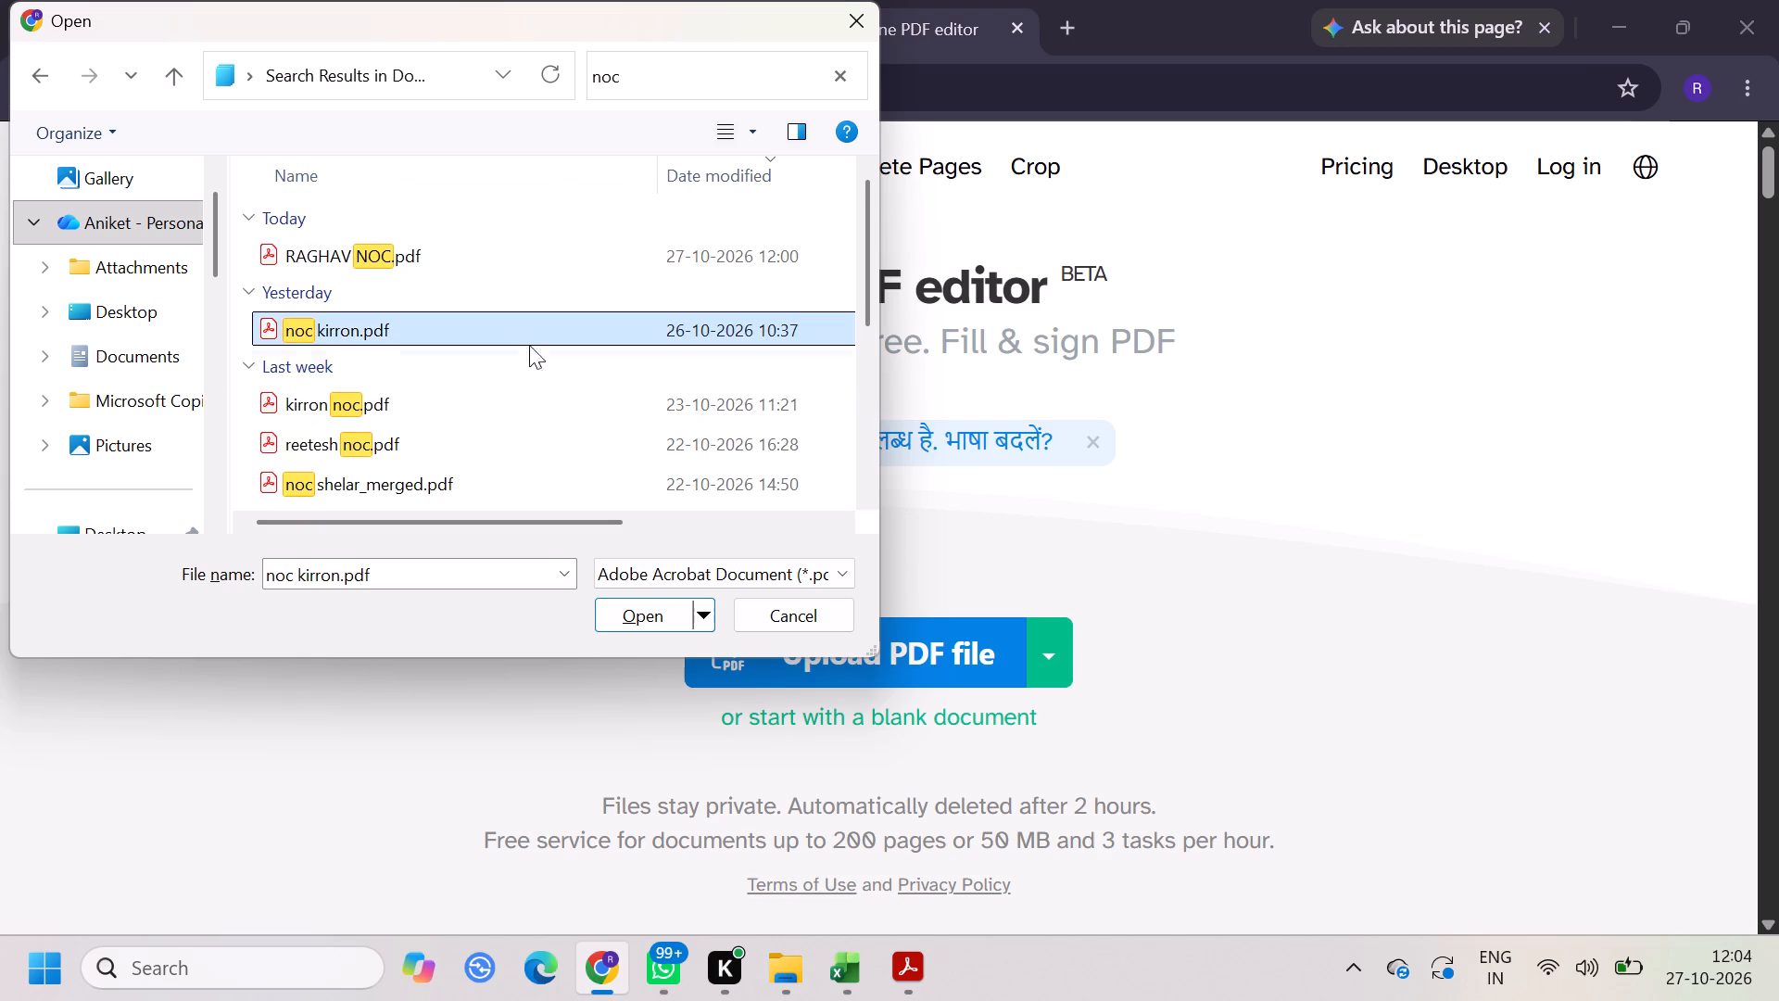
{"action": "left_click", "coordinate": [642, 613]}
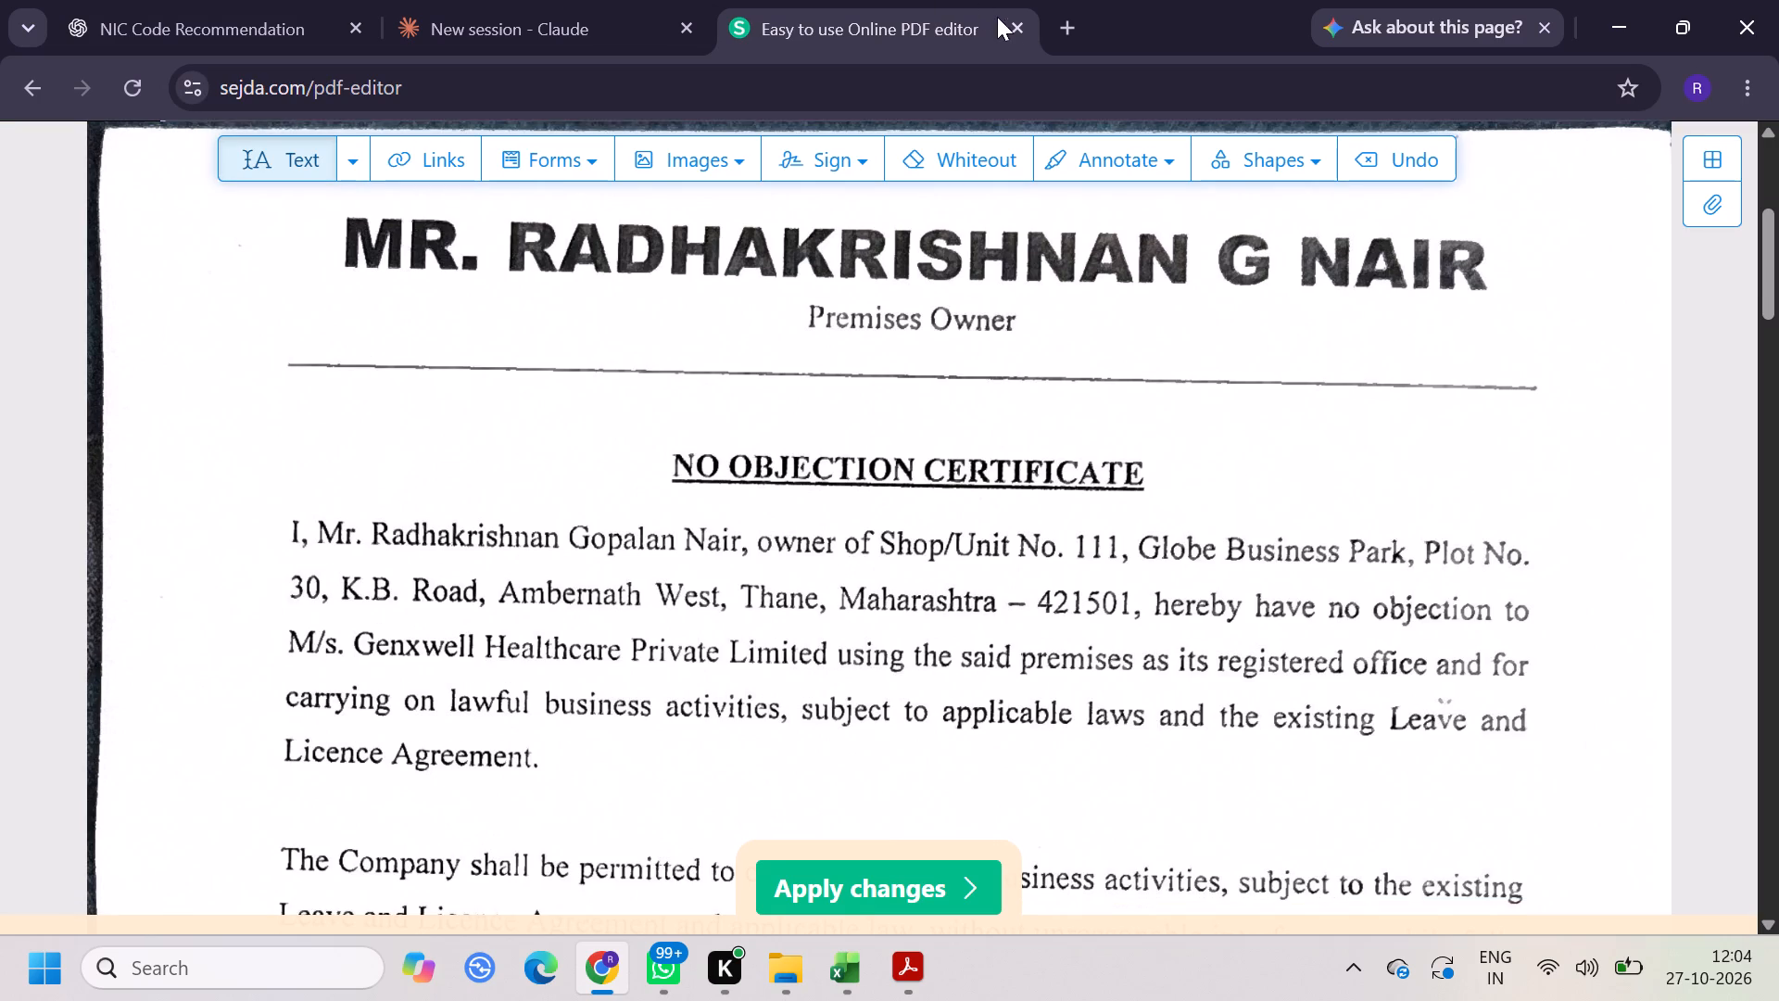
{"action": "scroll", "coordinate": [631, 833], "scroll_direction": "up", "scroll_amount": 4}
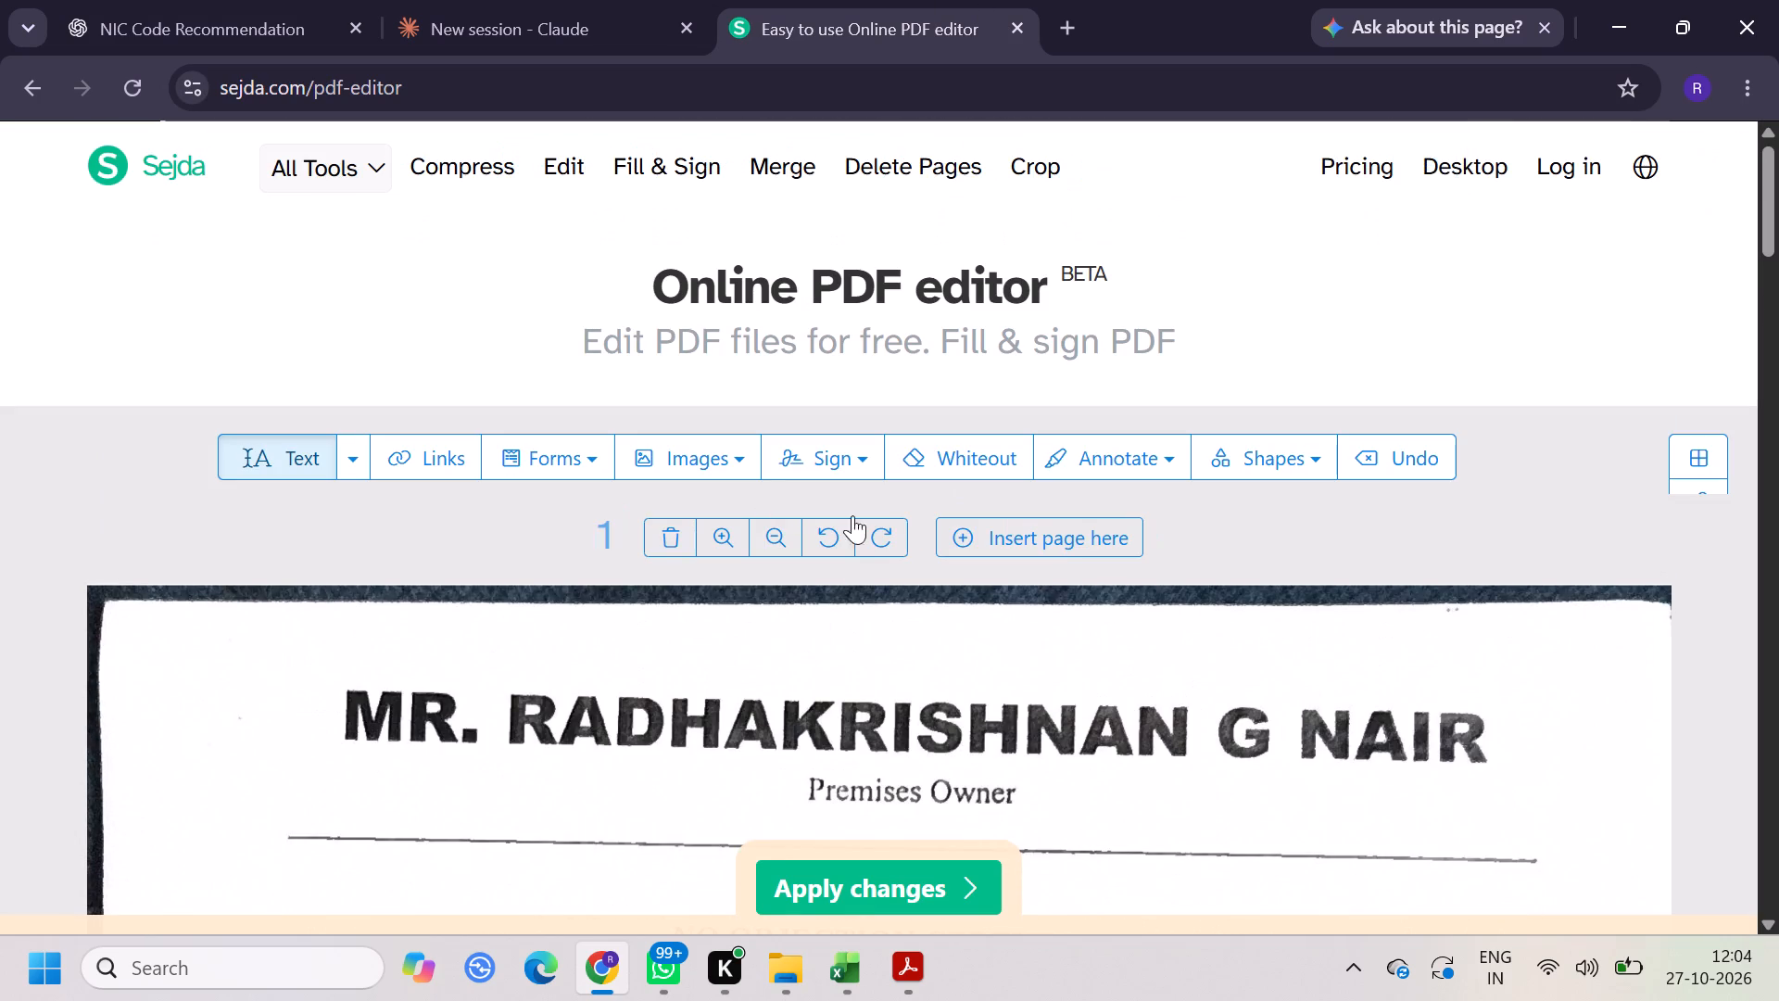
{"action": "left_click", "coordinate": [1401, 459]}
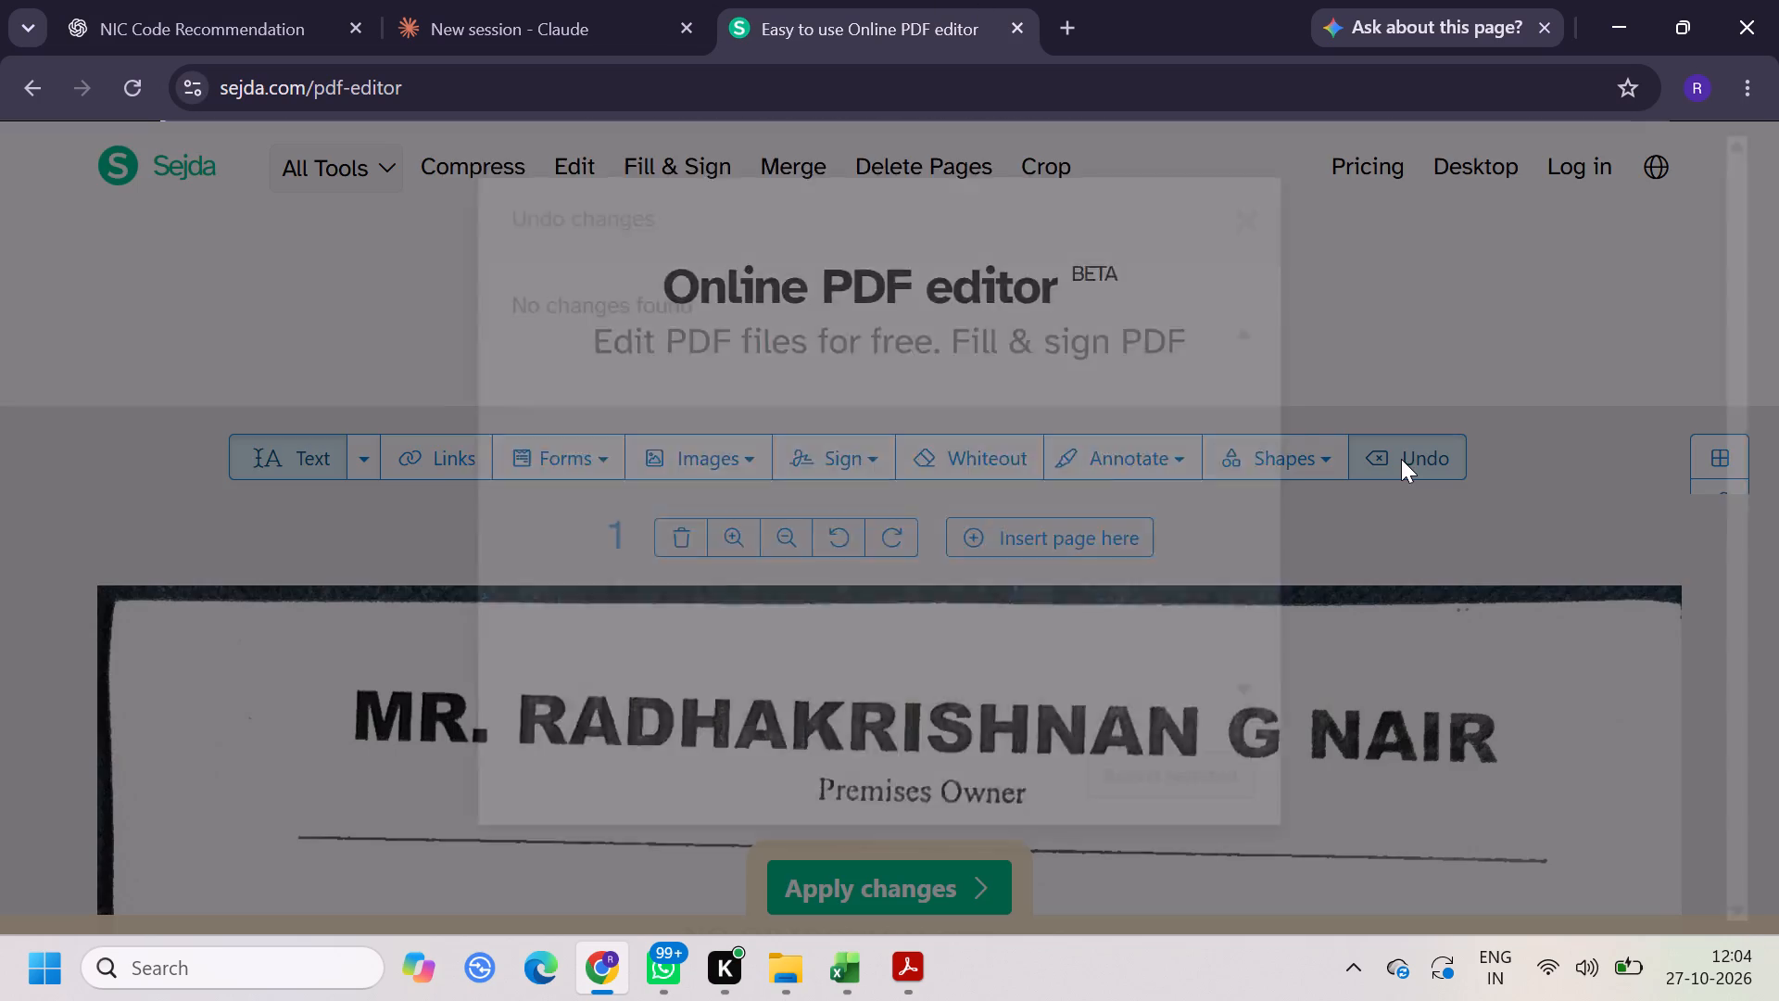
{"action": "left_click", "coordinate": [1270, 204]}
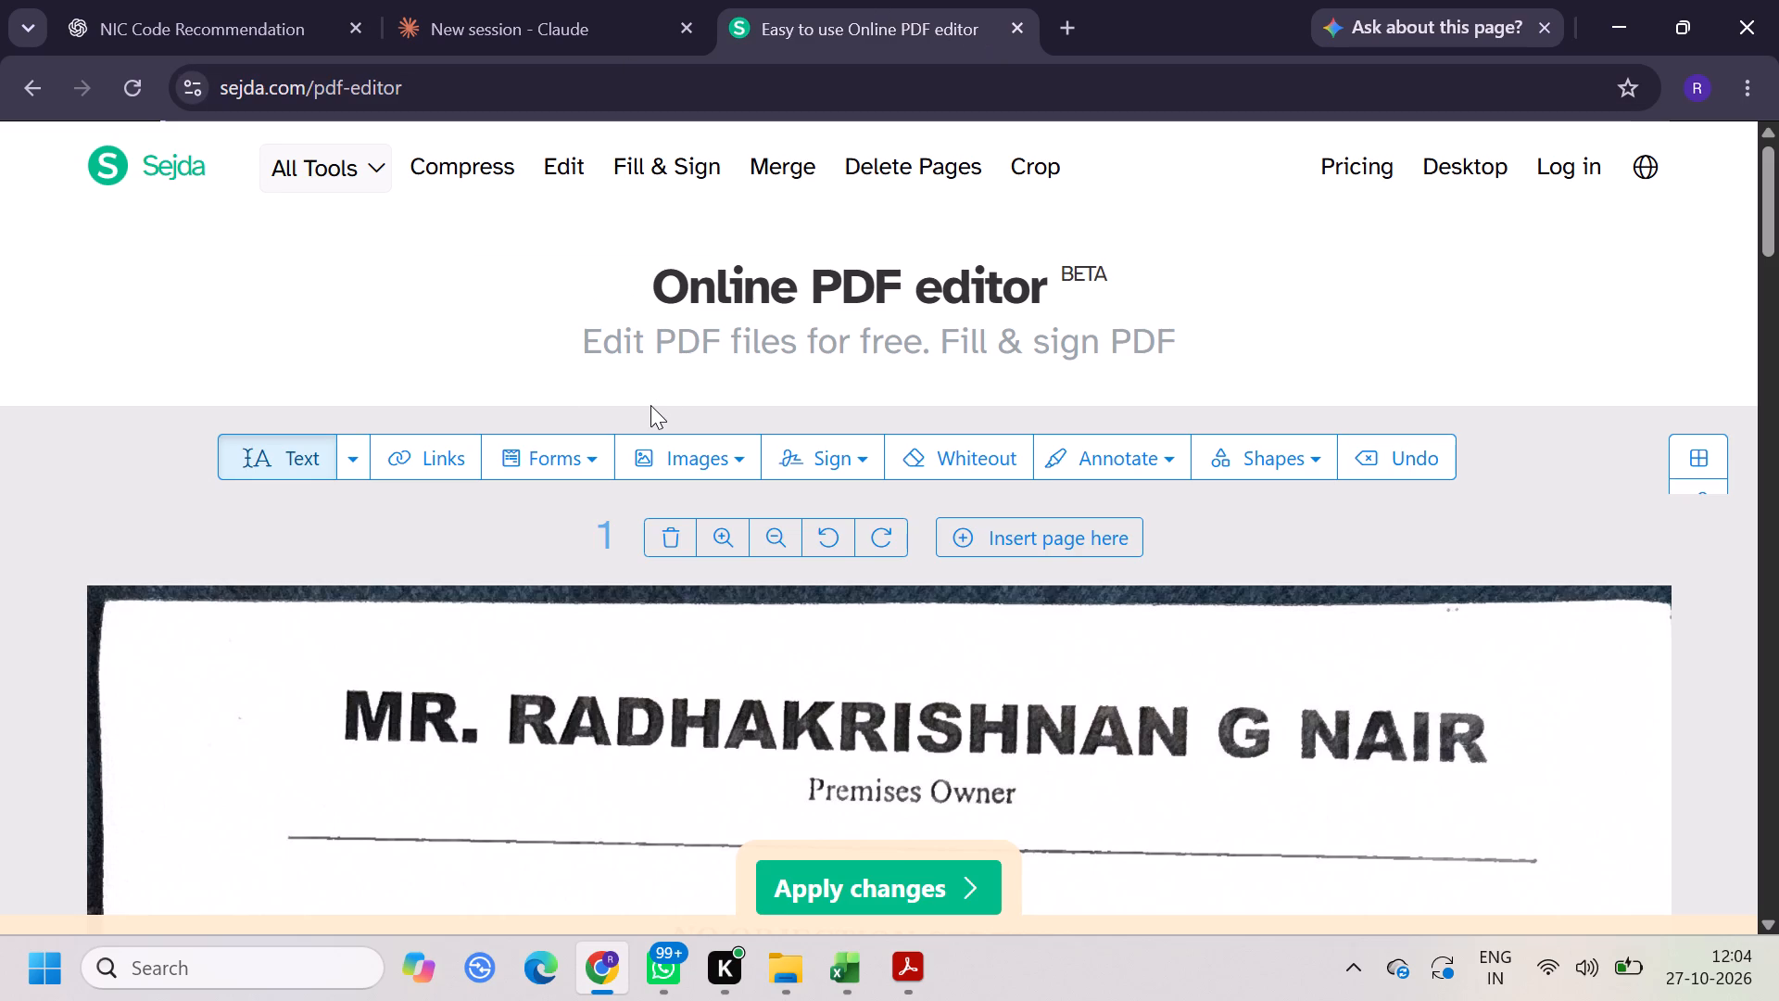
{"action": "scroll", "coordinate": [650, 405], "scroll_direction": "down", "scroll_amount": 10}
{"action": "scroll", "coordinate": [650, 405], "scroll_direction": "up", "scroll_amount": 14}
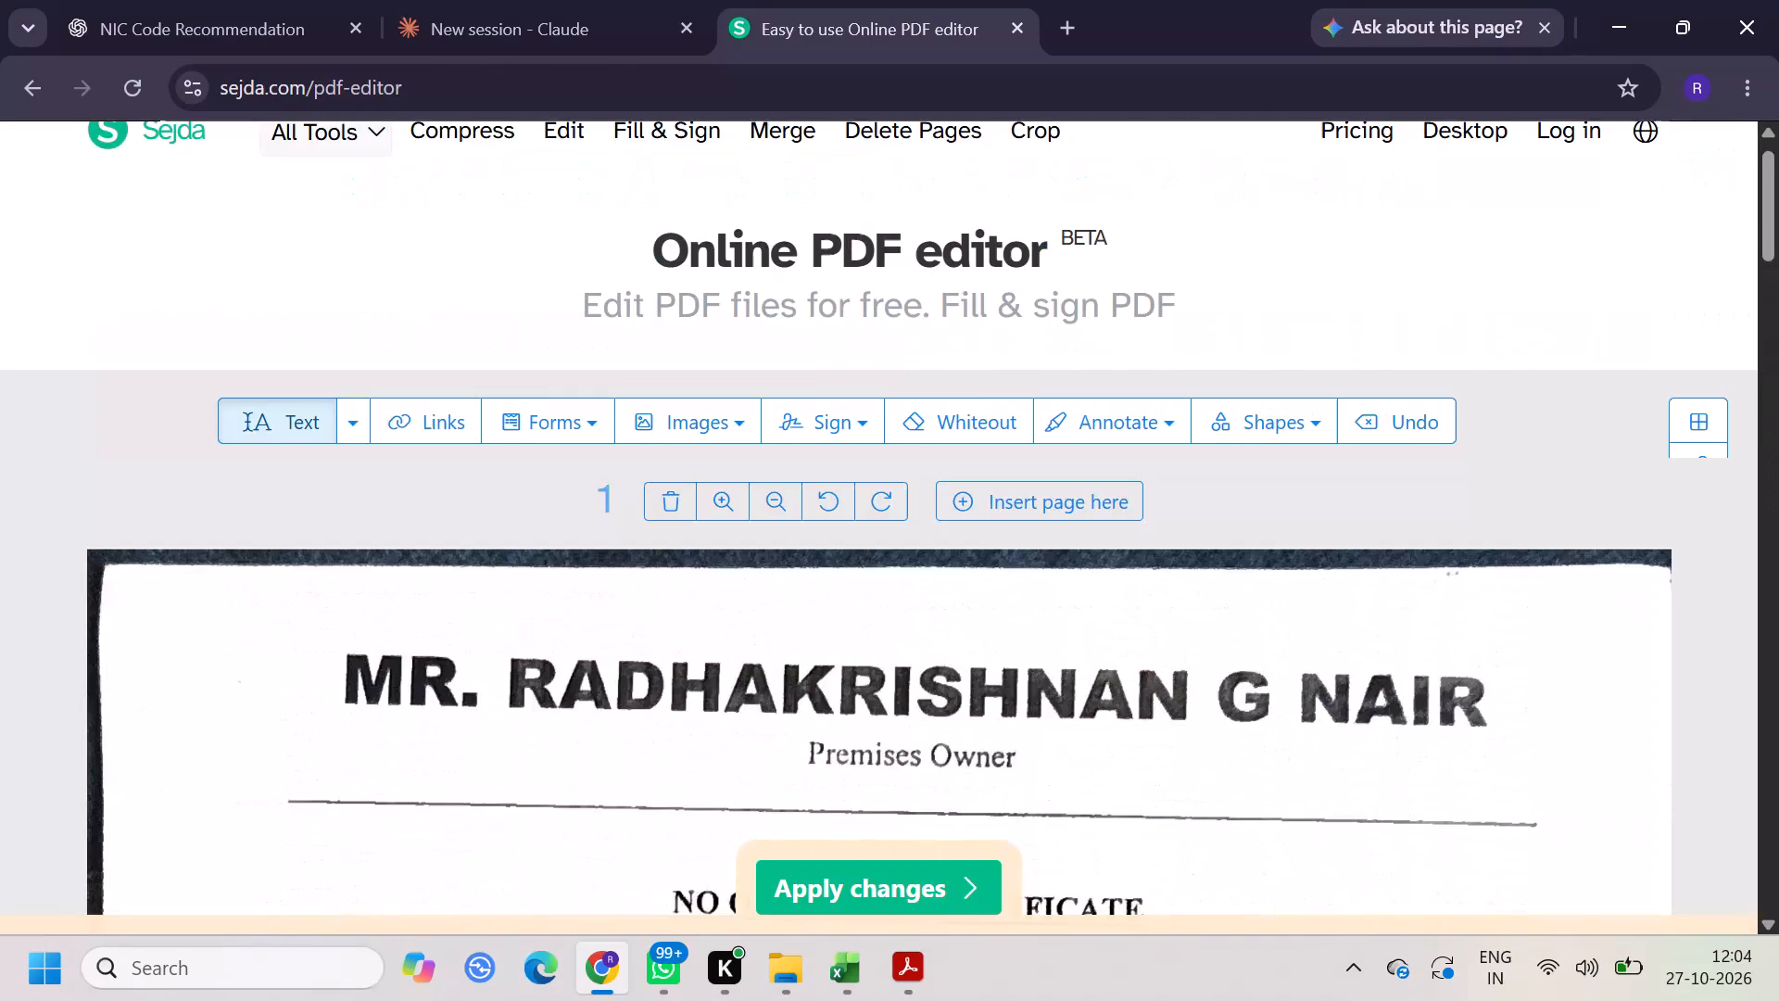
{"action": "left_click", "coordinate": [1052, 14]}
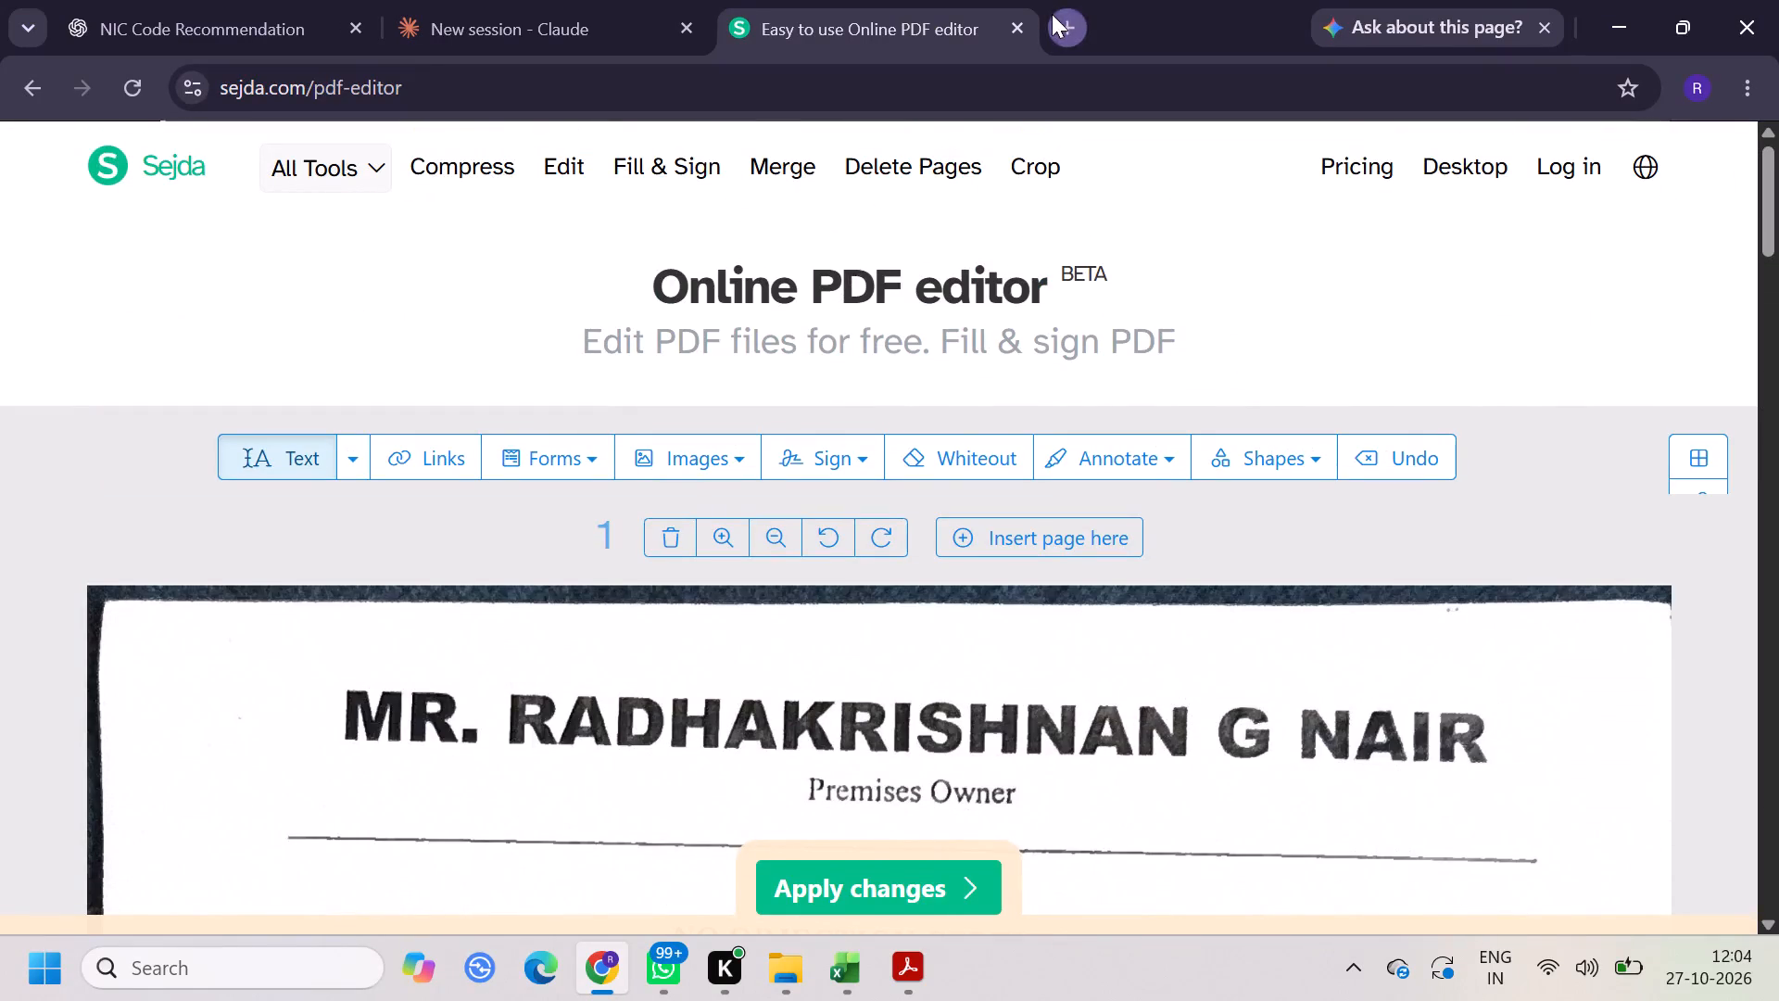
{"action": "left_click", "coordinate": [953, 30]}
Open kirron noc.pdf from Downloads in the Sejda online PDF editor.
{"action": "type", "text": "se"}
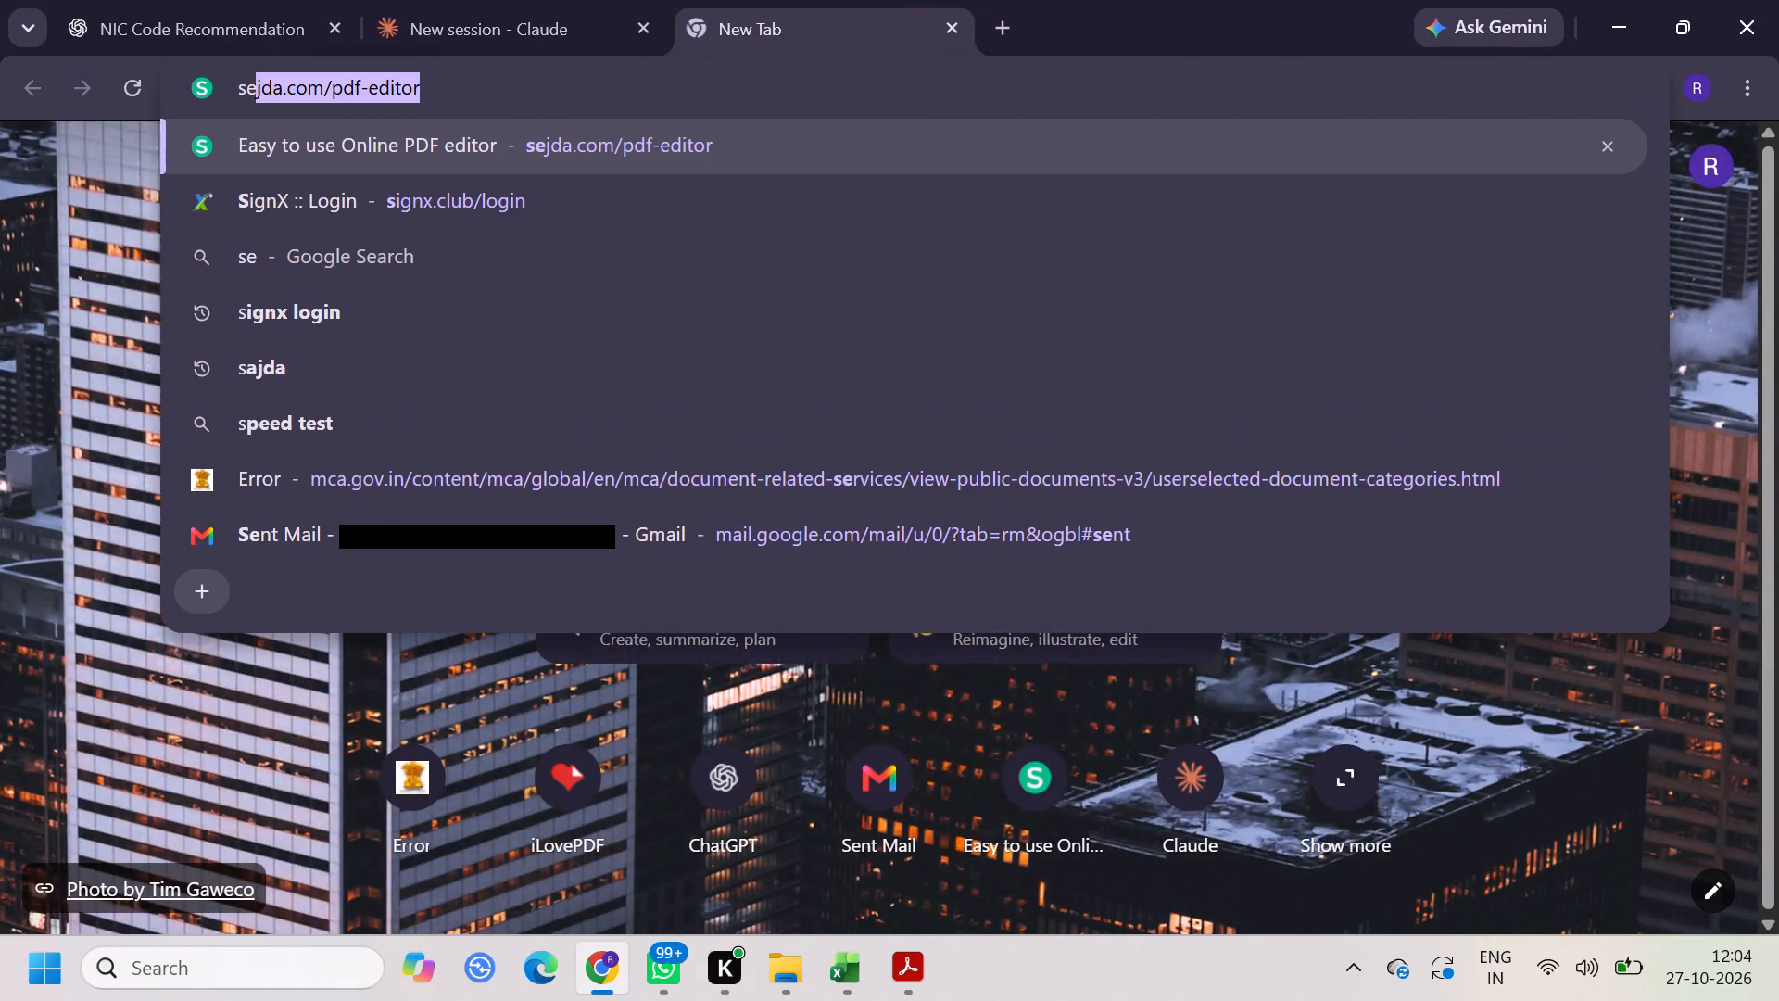
{"action": "key", "text": "Return"}
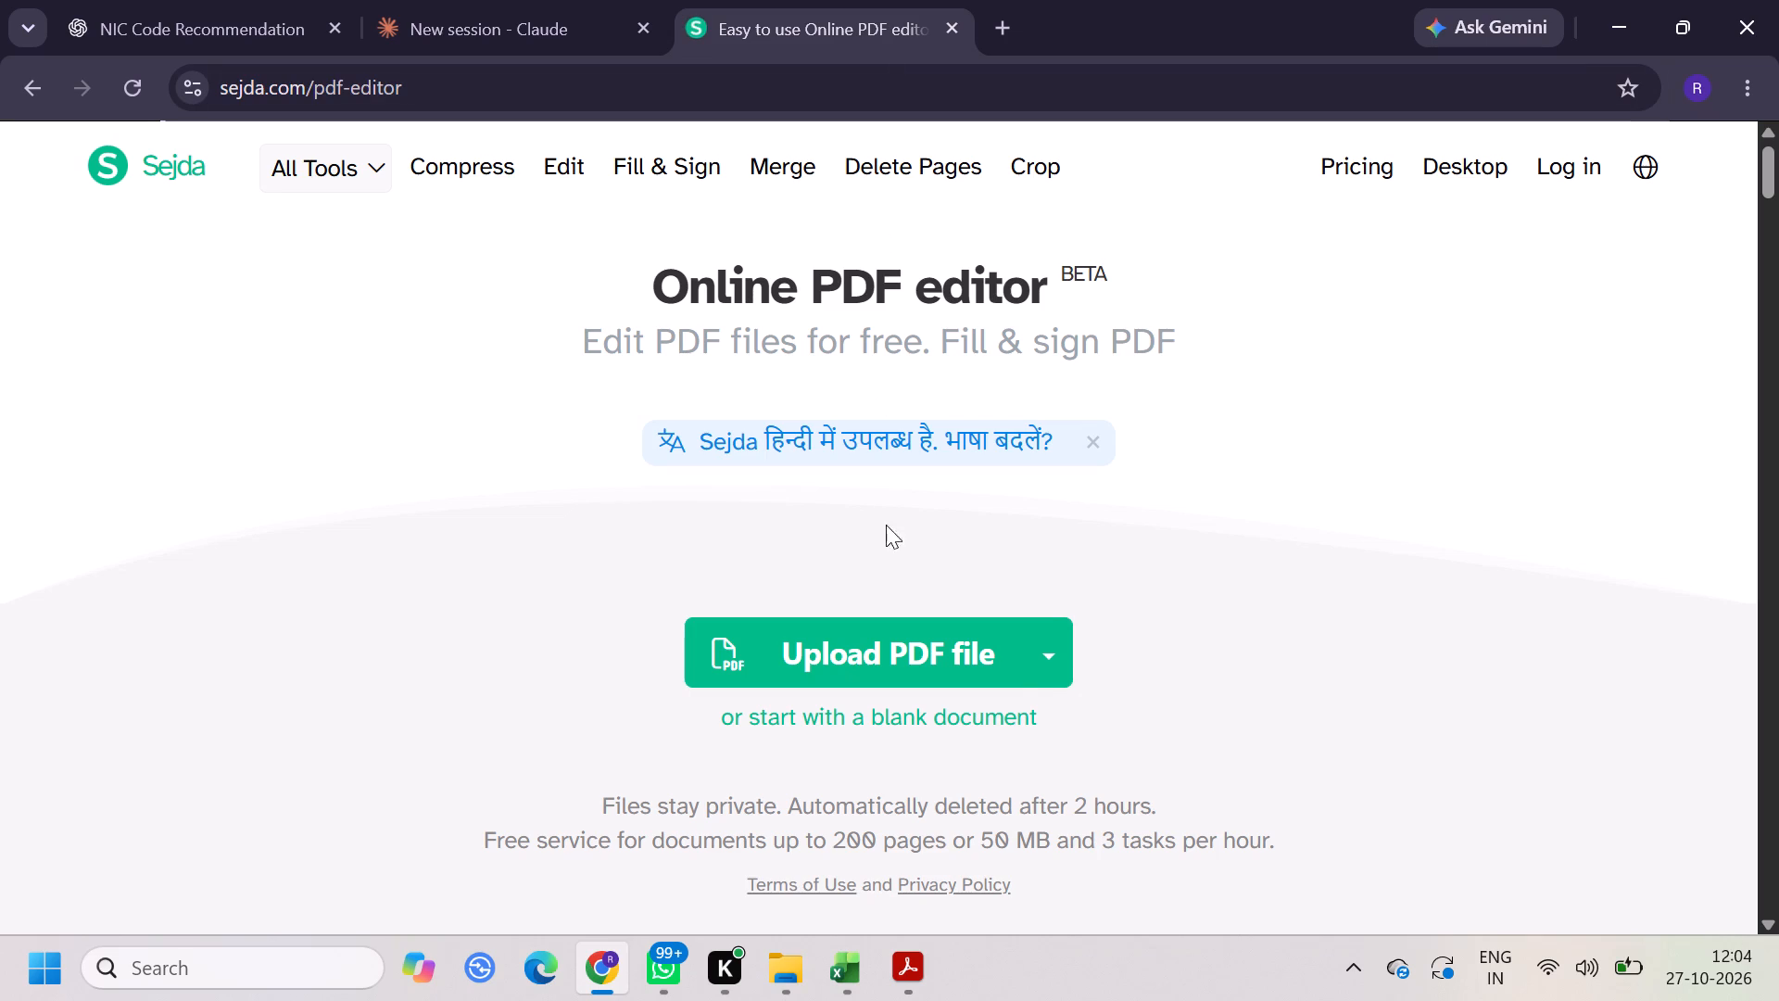
{"action": "left_click", "coordinate": [890, 644]}
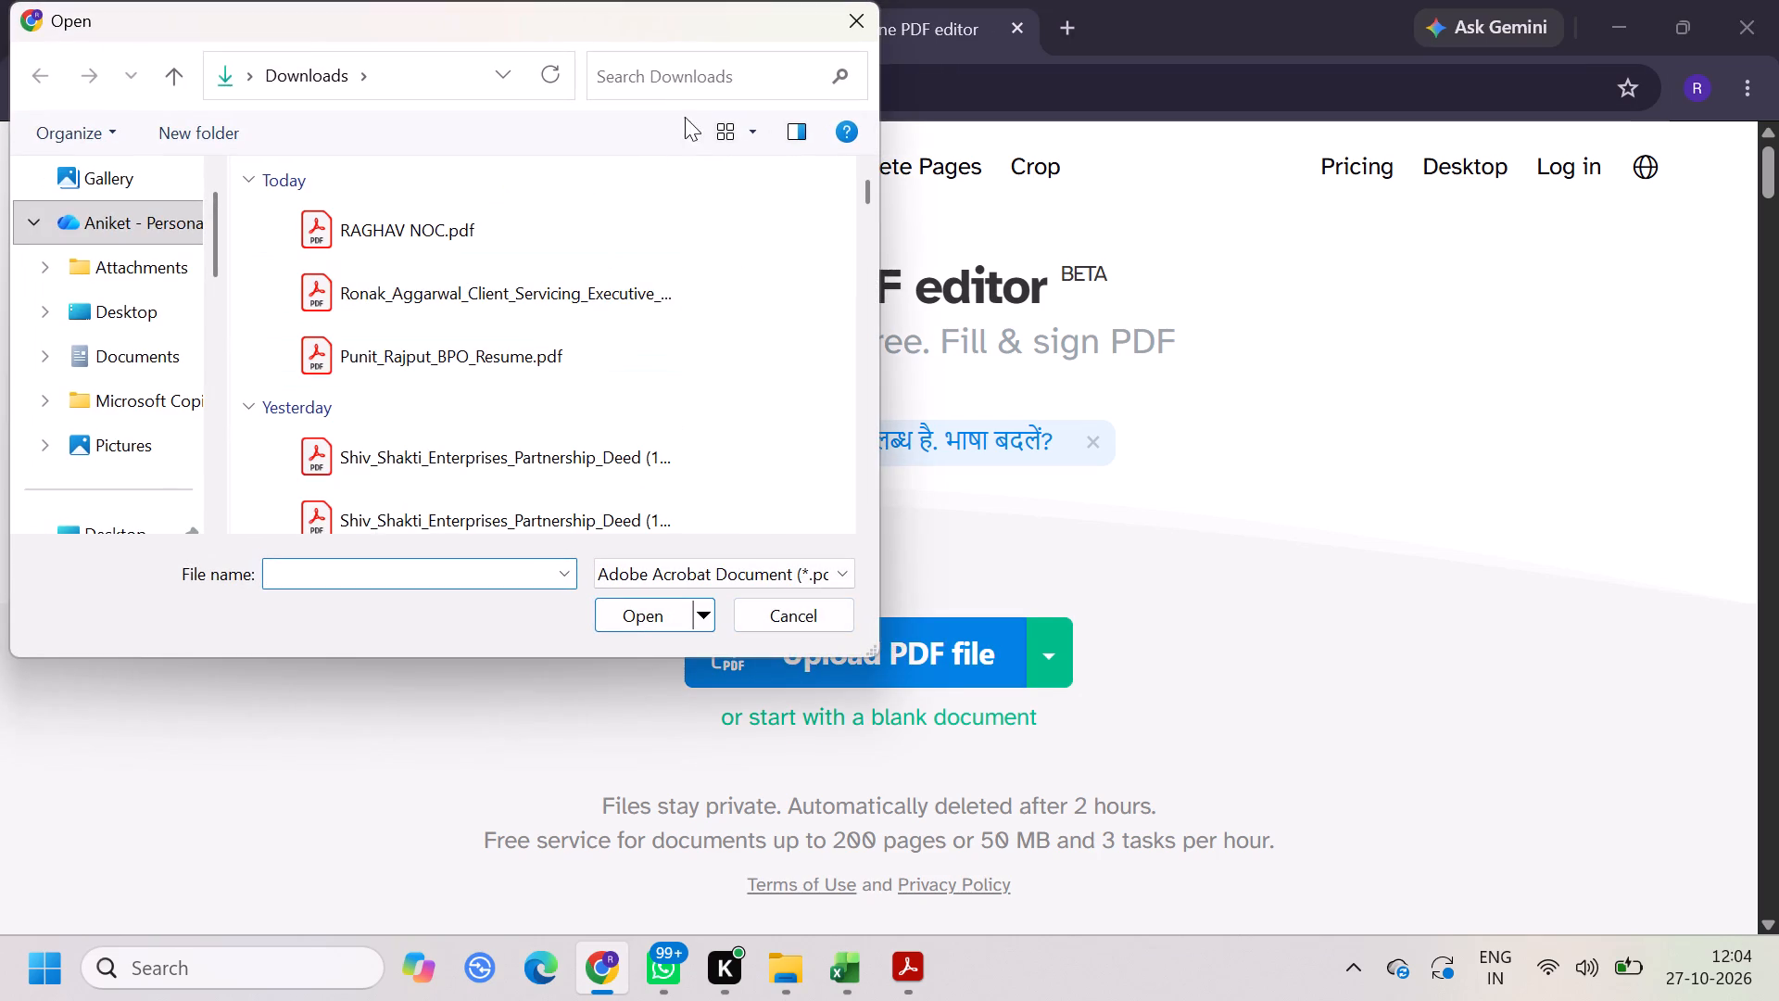
{"action": "left_click", "coordinate": [700, 63]}
{"action": "left_click", "coordinate": [704, 79]}
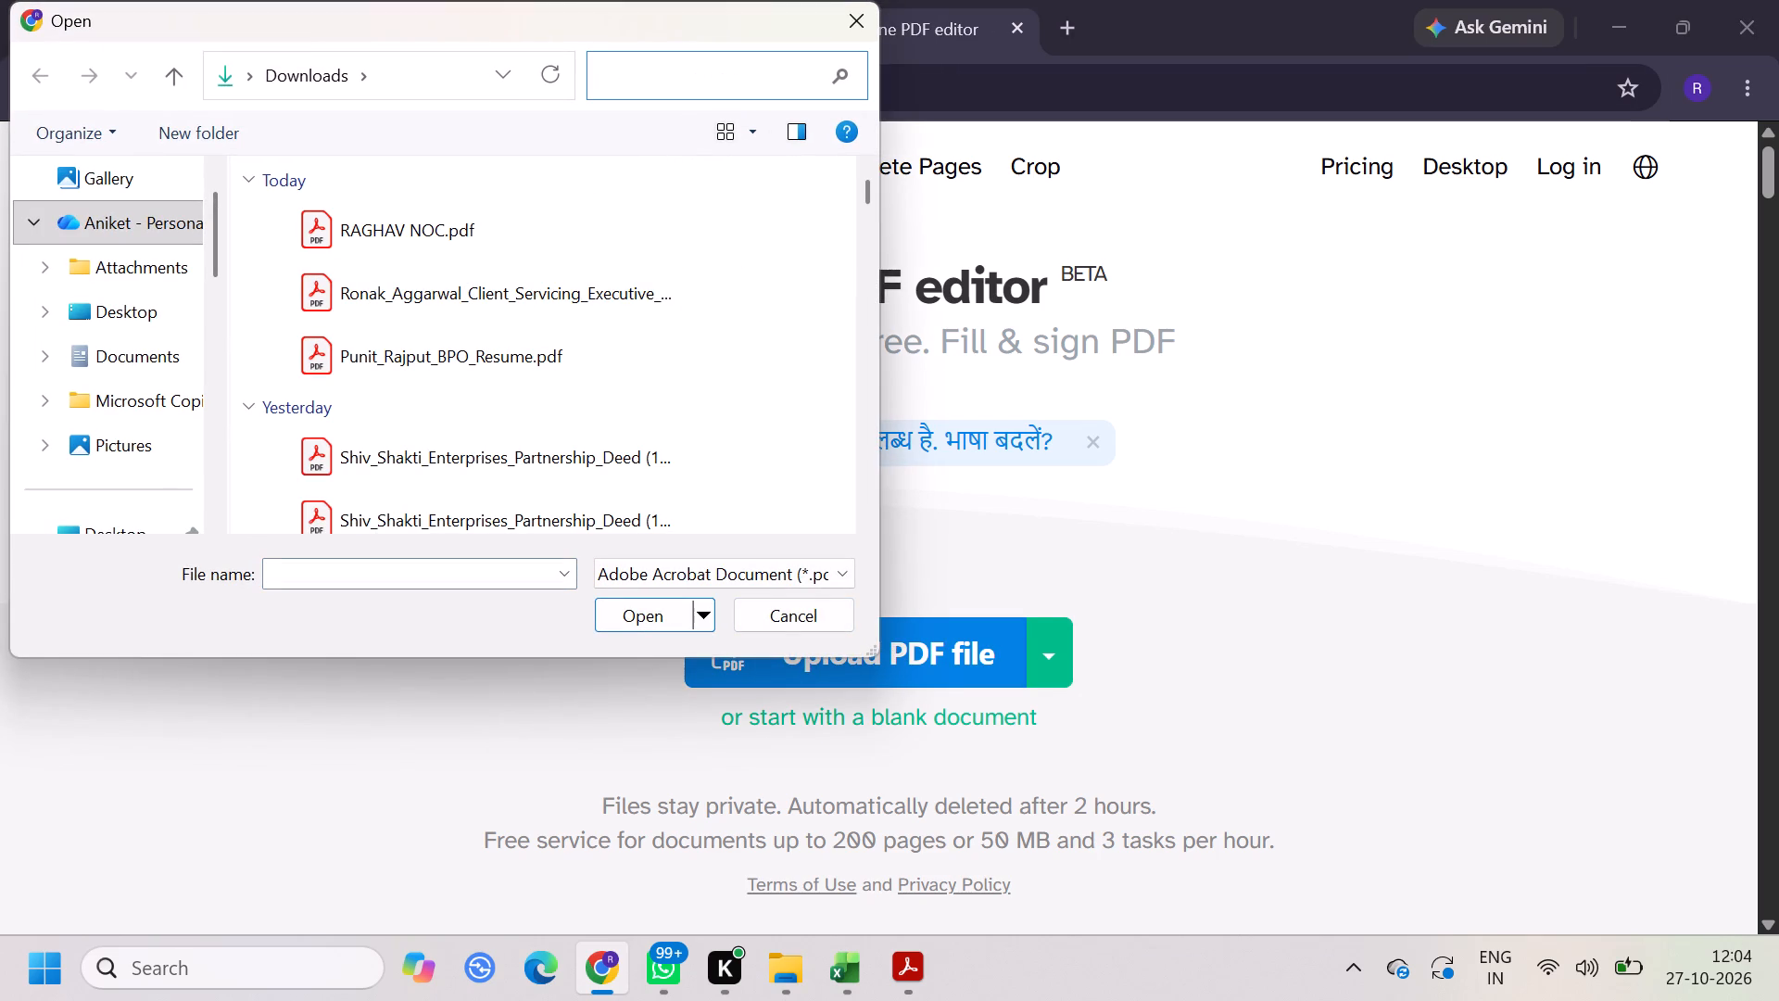
{"action": "type", "text": "kirron"}
{"action": "left_click", "coordinate": [591, 319]}
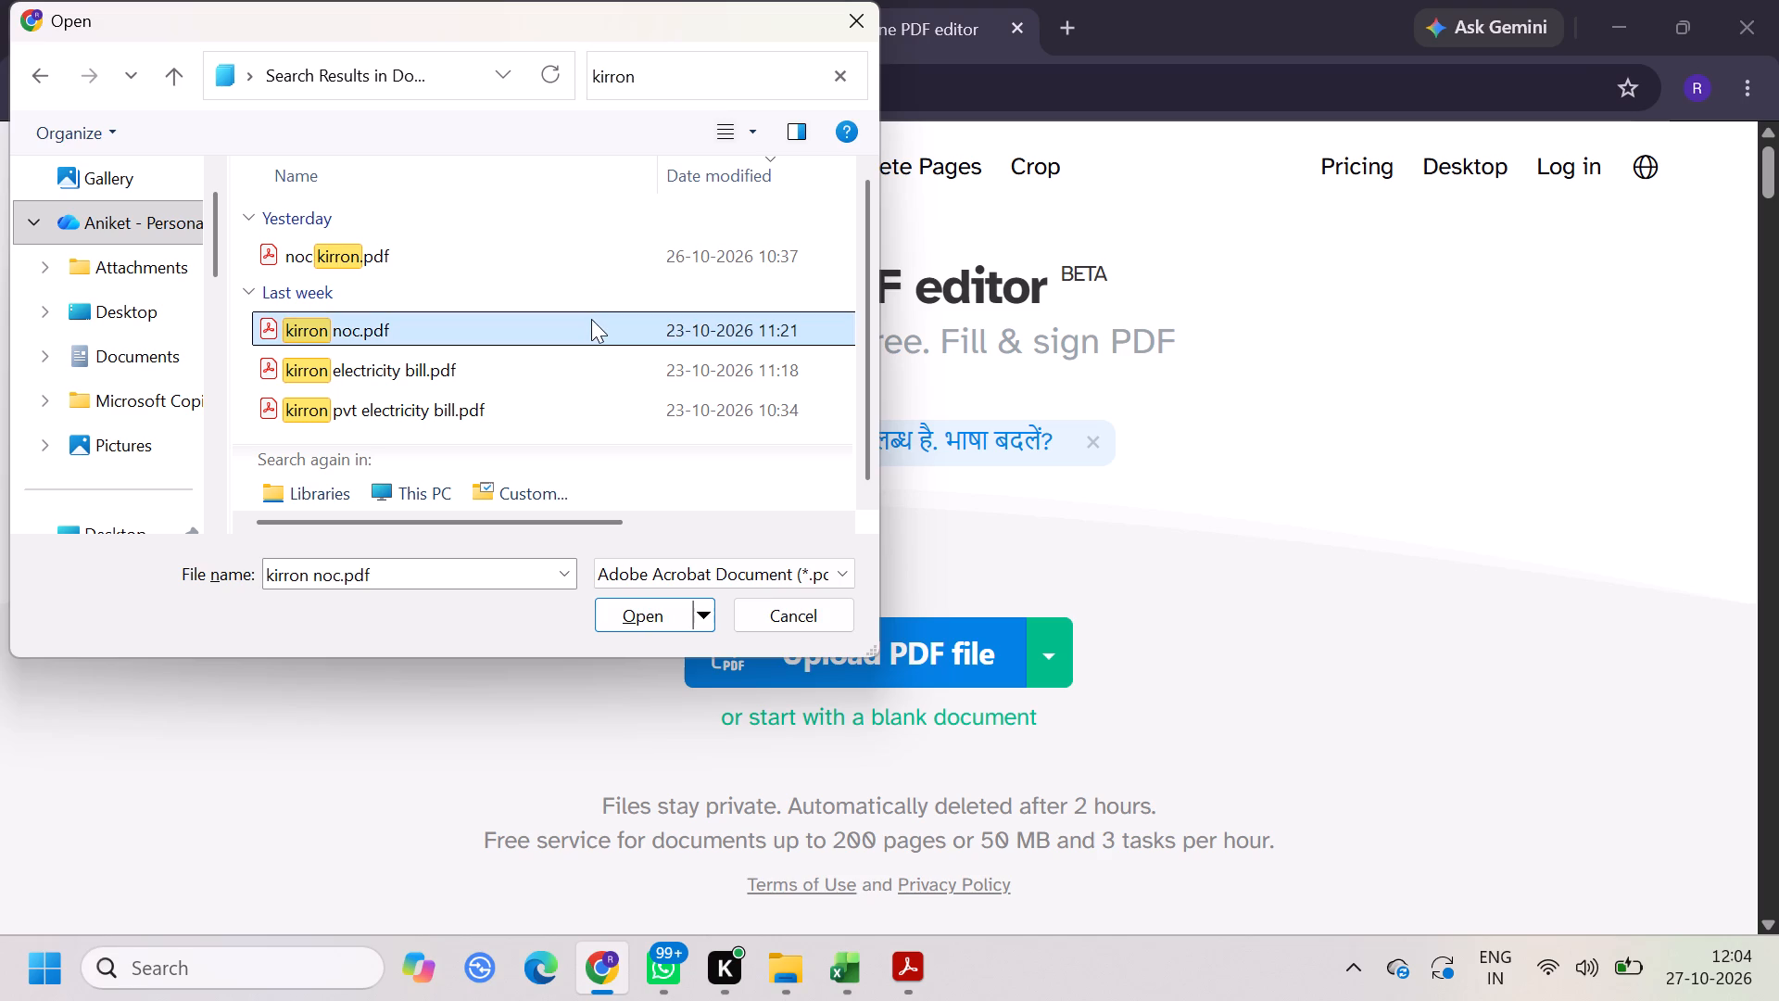
{"action": "key", "text": "Return"}
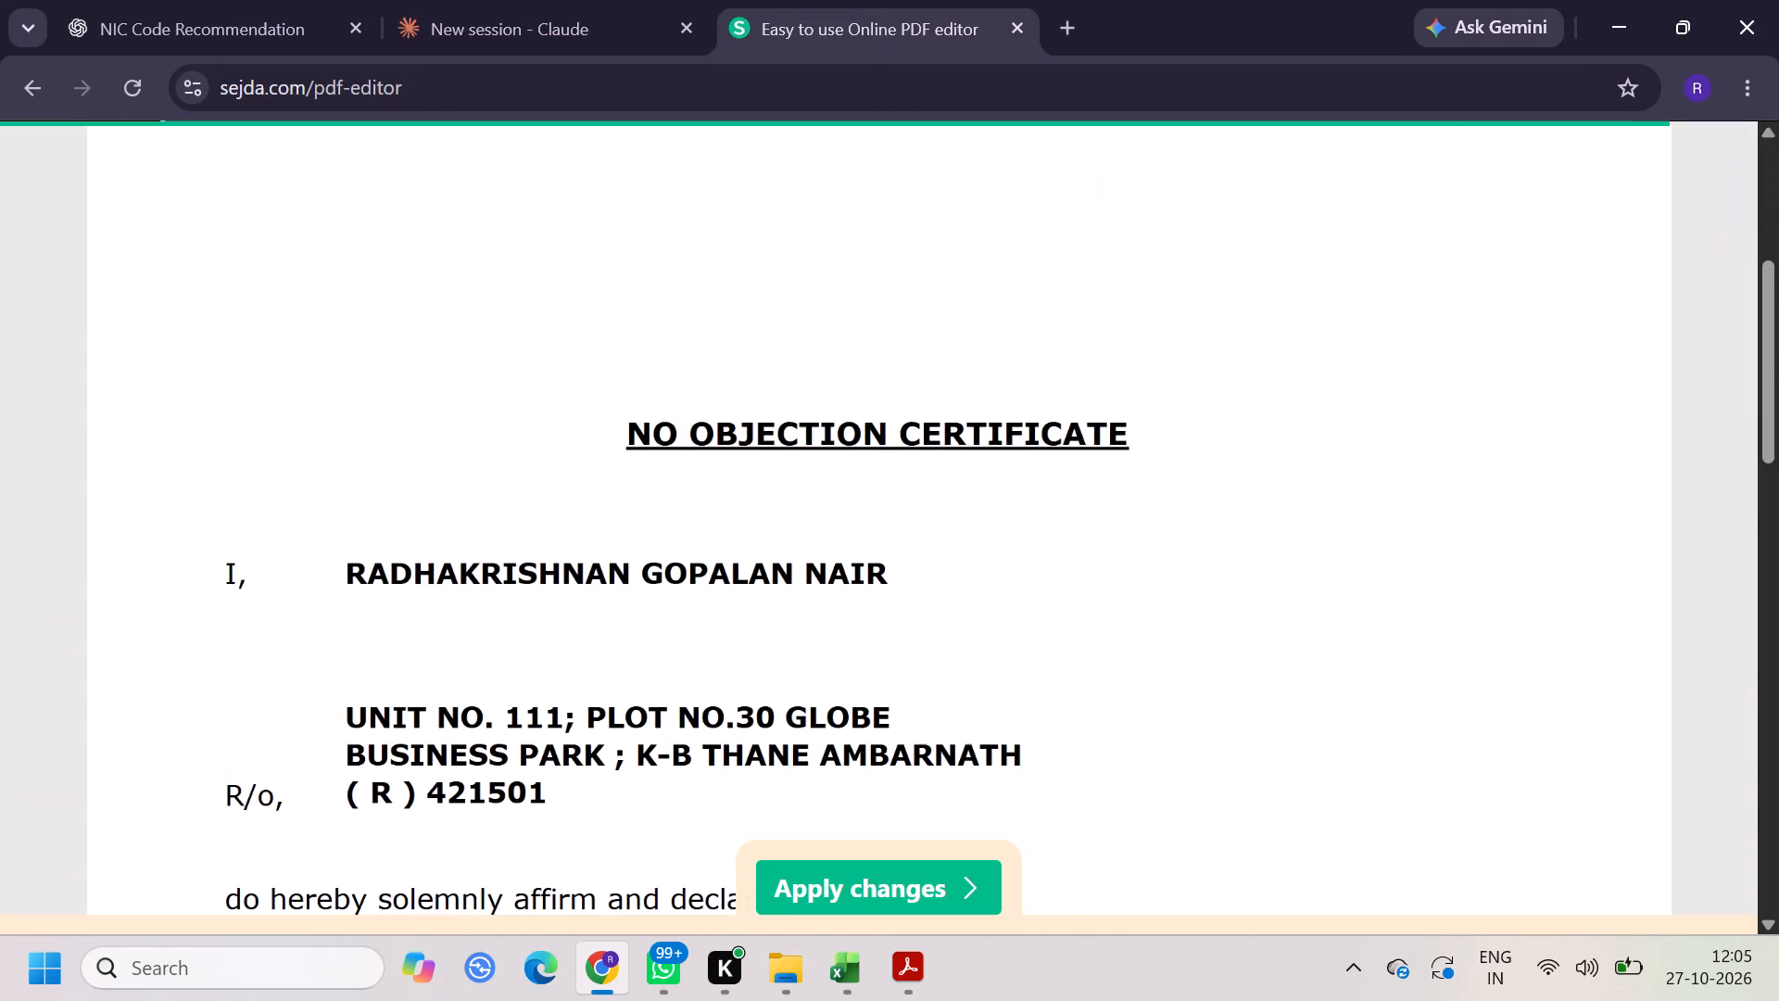
Set the date beneath the certificate's signature block to 27-10-2026.
{"action": "scroll", "coordinate": [591, 319], "scroll_direction": "down", "scroll_amount": 3}
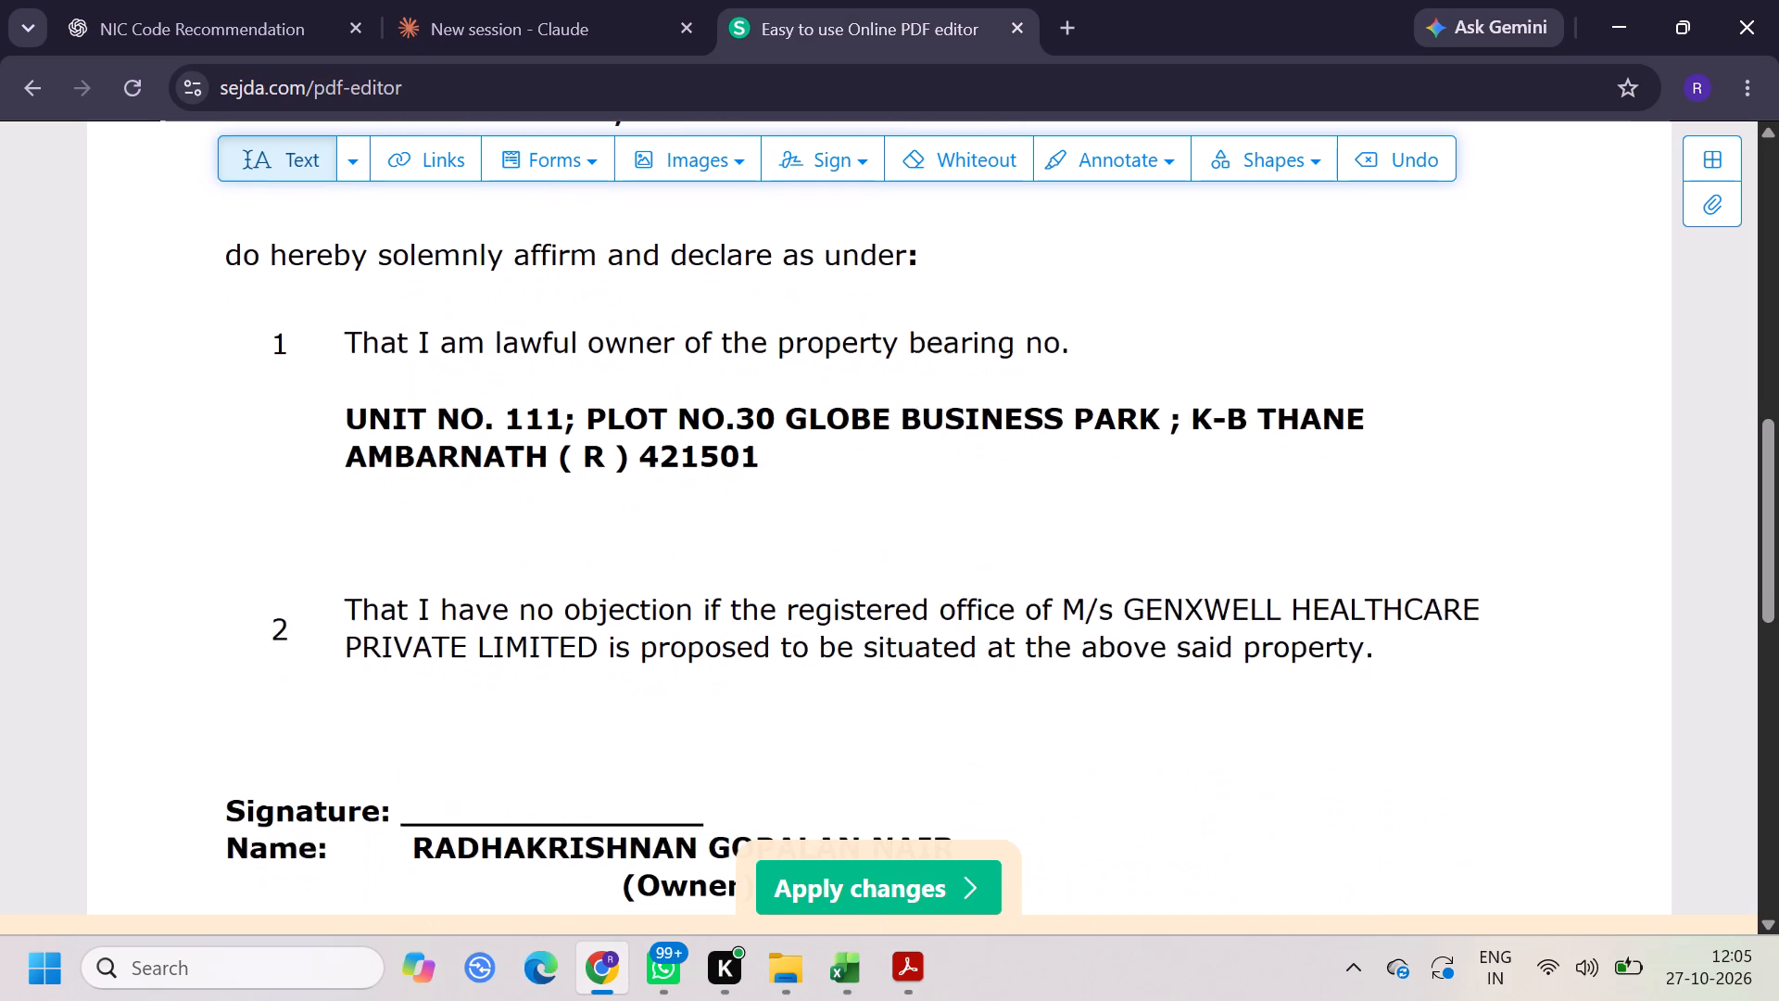
{"action": "scroll", "coordinate": [591, 319], "scroll_direction": "down", "scroll_amount": 3}
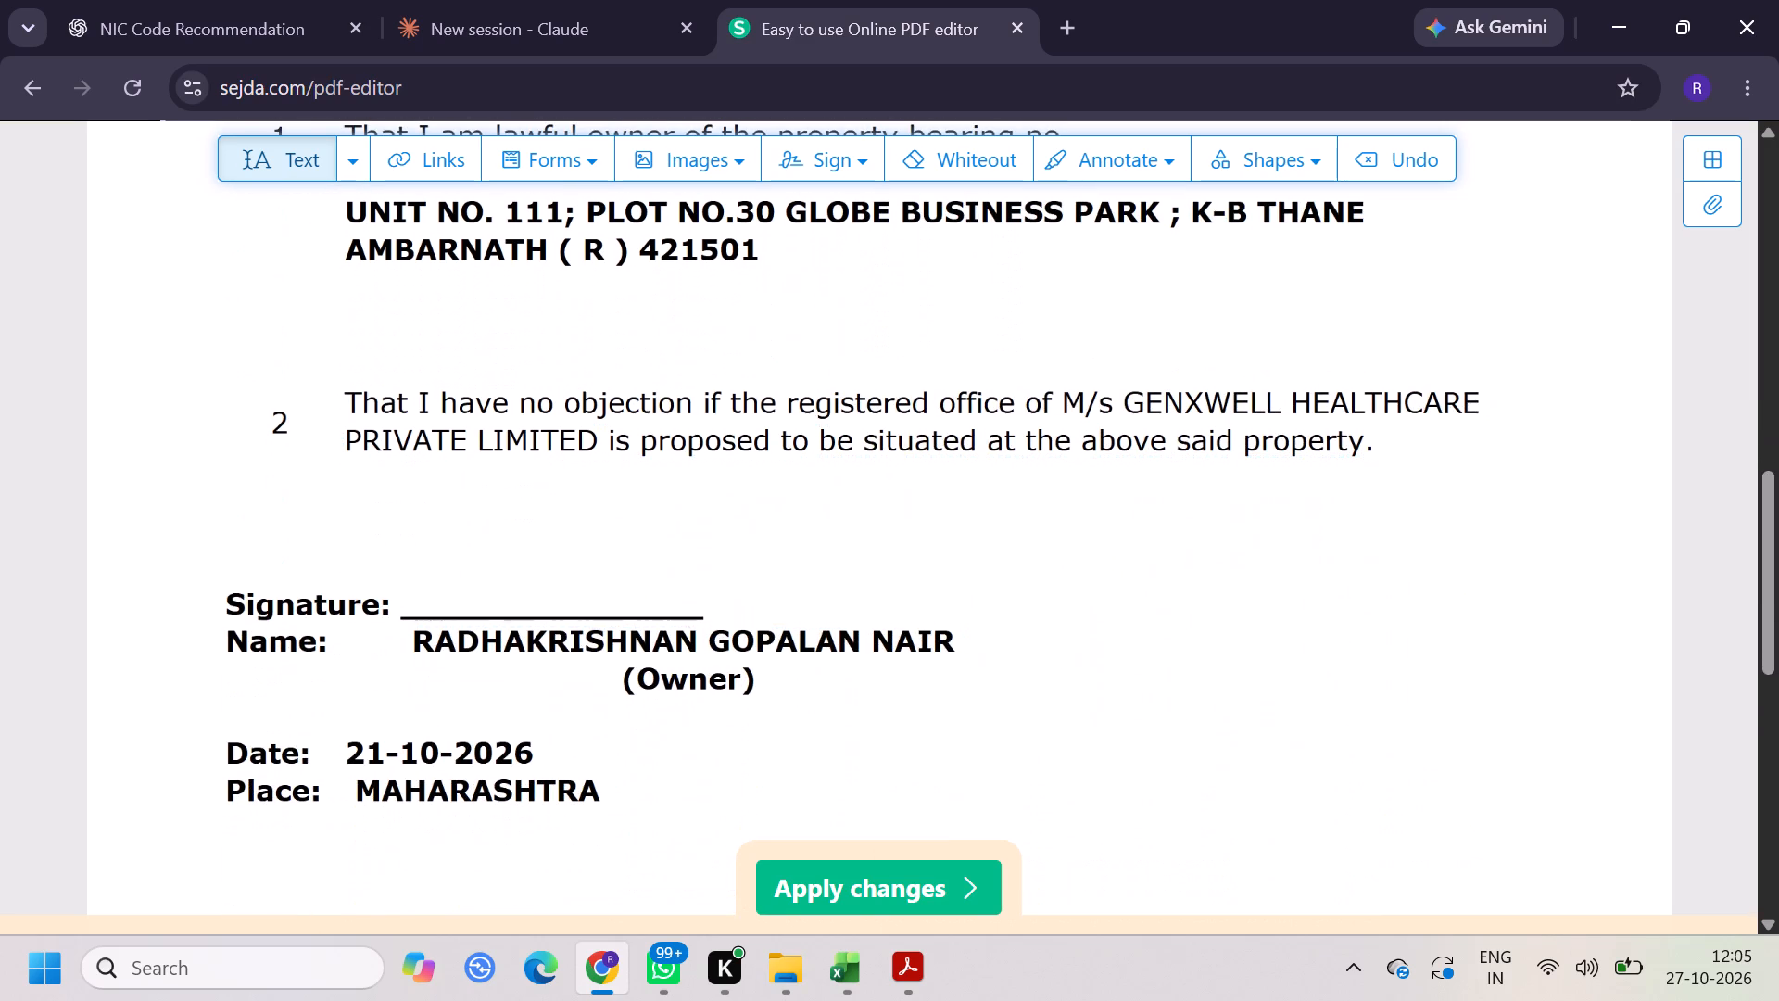
{"action": "scroll", "coordinate": [954, 595], "scroll_direction": "up", "scroll_amount": 6}
{"action": "scroll", "coordinate": [954, 595], "scroll_direction": "down", "scroll_amount": 4}
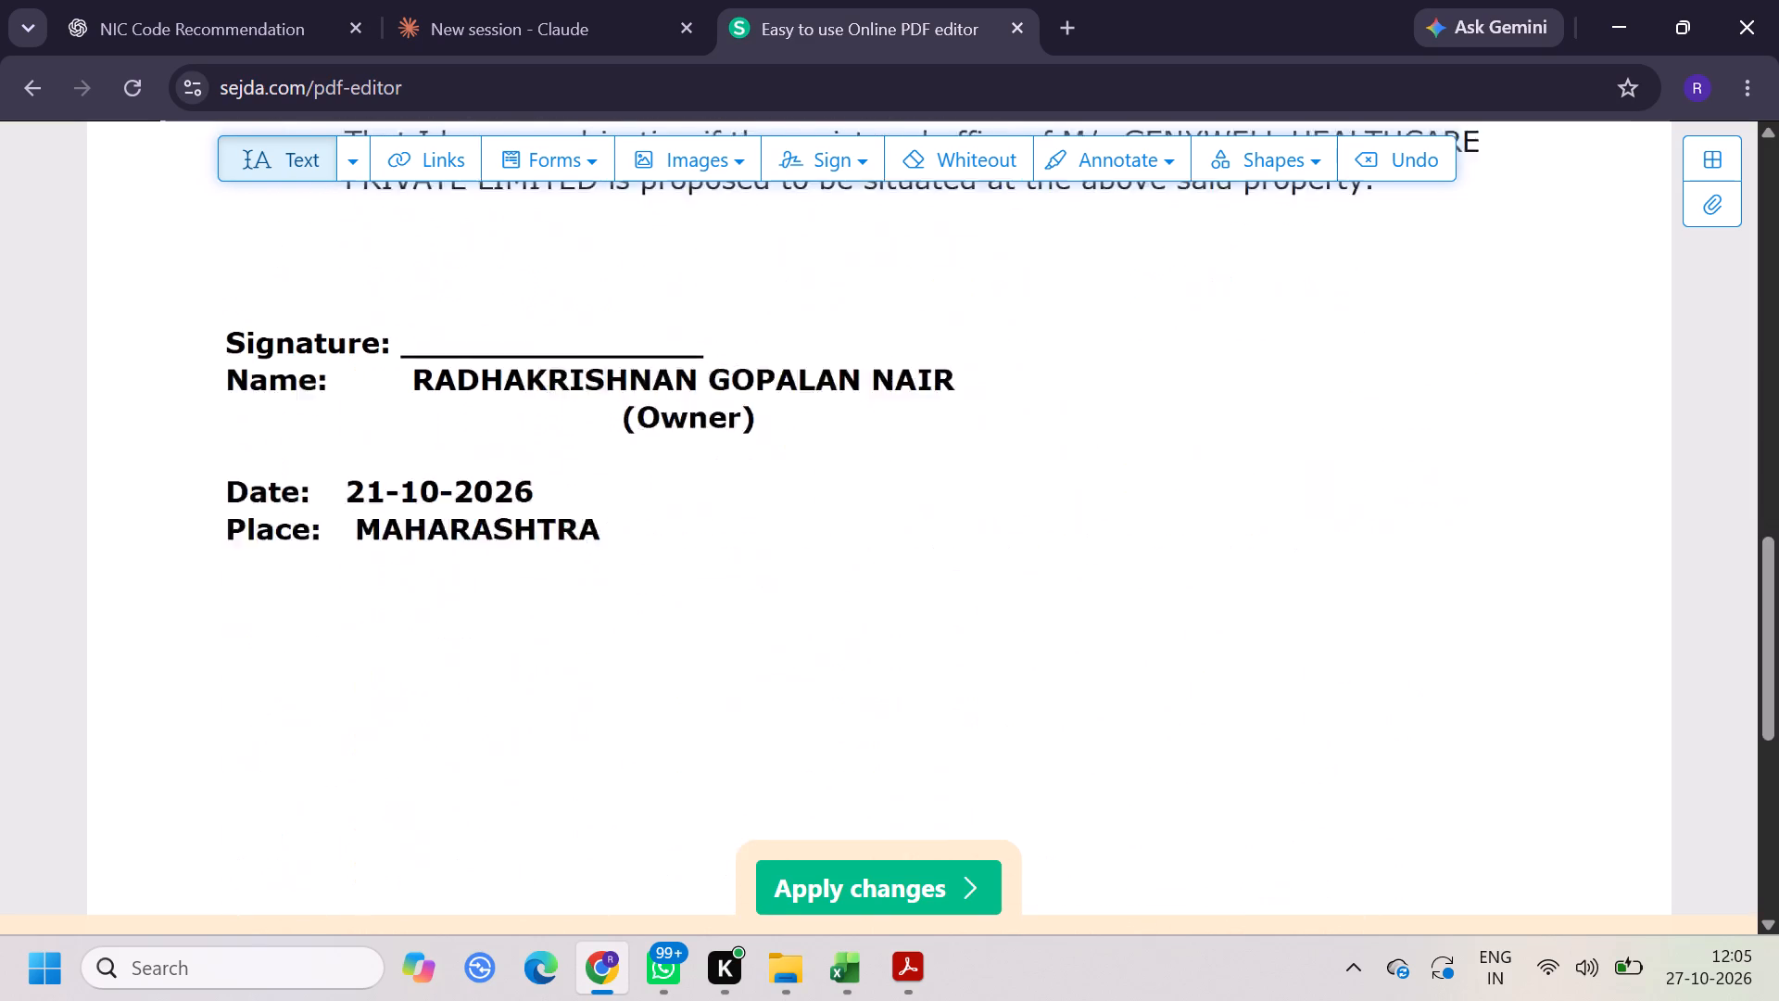
{"action": "scroll", "coordinate": [954, 595], "scroll_direction": "up", "scroll_amount": 1}
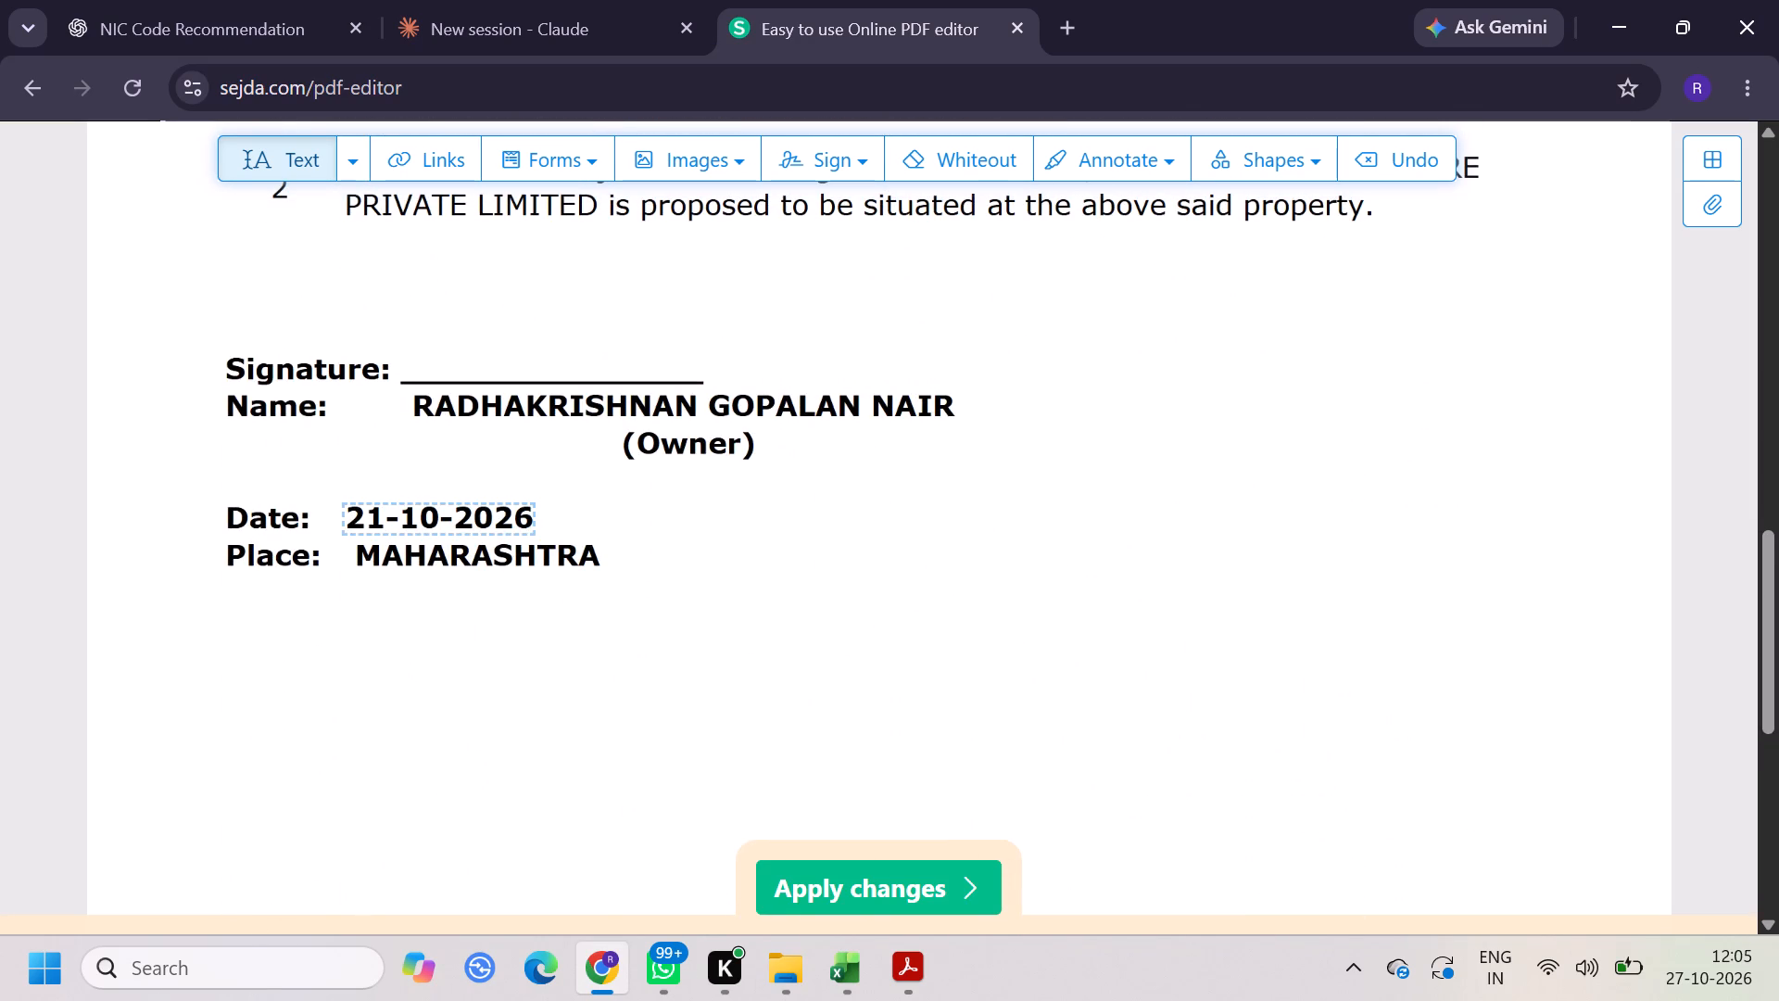
{"action": "left_click", "coordinate": [383, 511]}
{"action": "left_click", "coordinate": [383, 511]}
{"action": "key", "text": "BackSpace"}
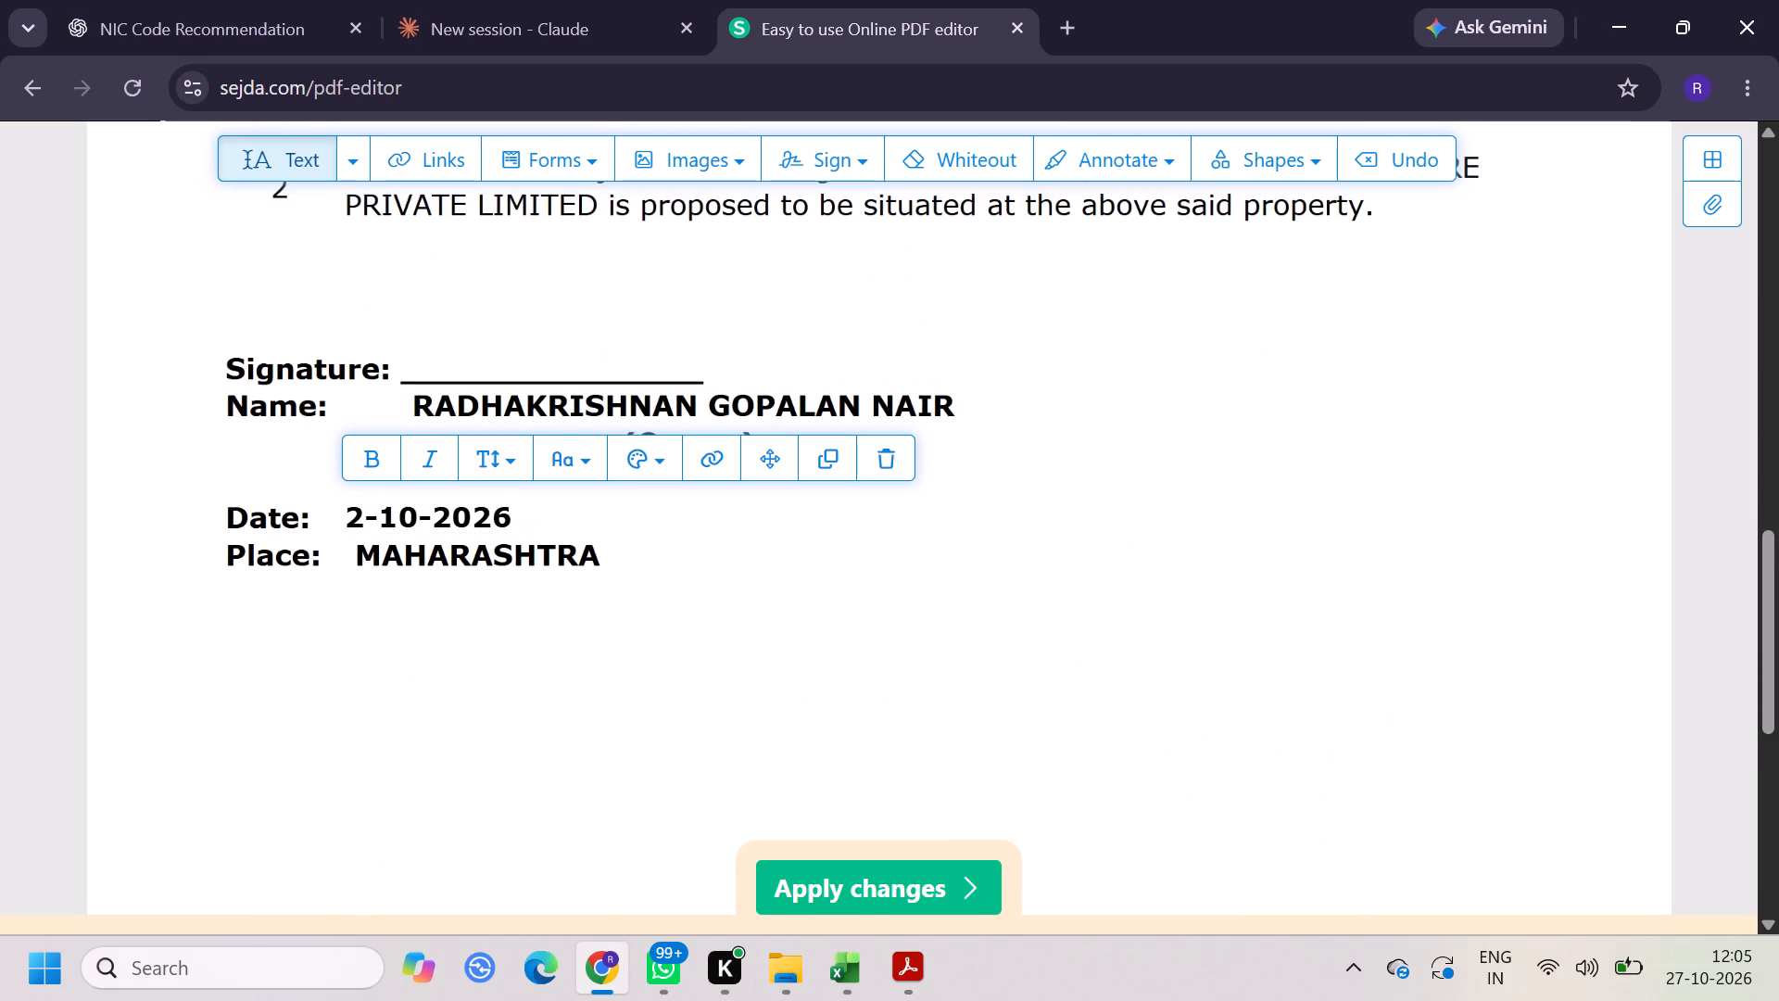
{"action": "key", "text": "7"}
Choose Poppins as the replacement font for the edited date.
{"action": "scroll", "coordinate": [383, 511], "scroll_direction": "up", "scroll_amount": 1}
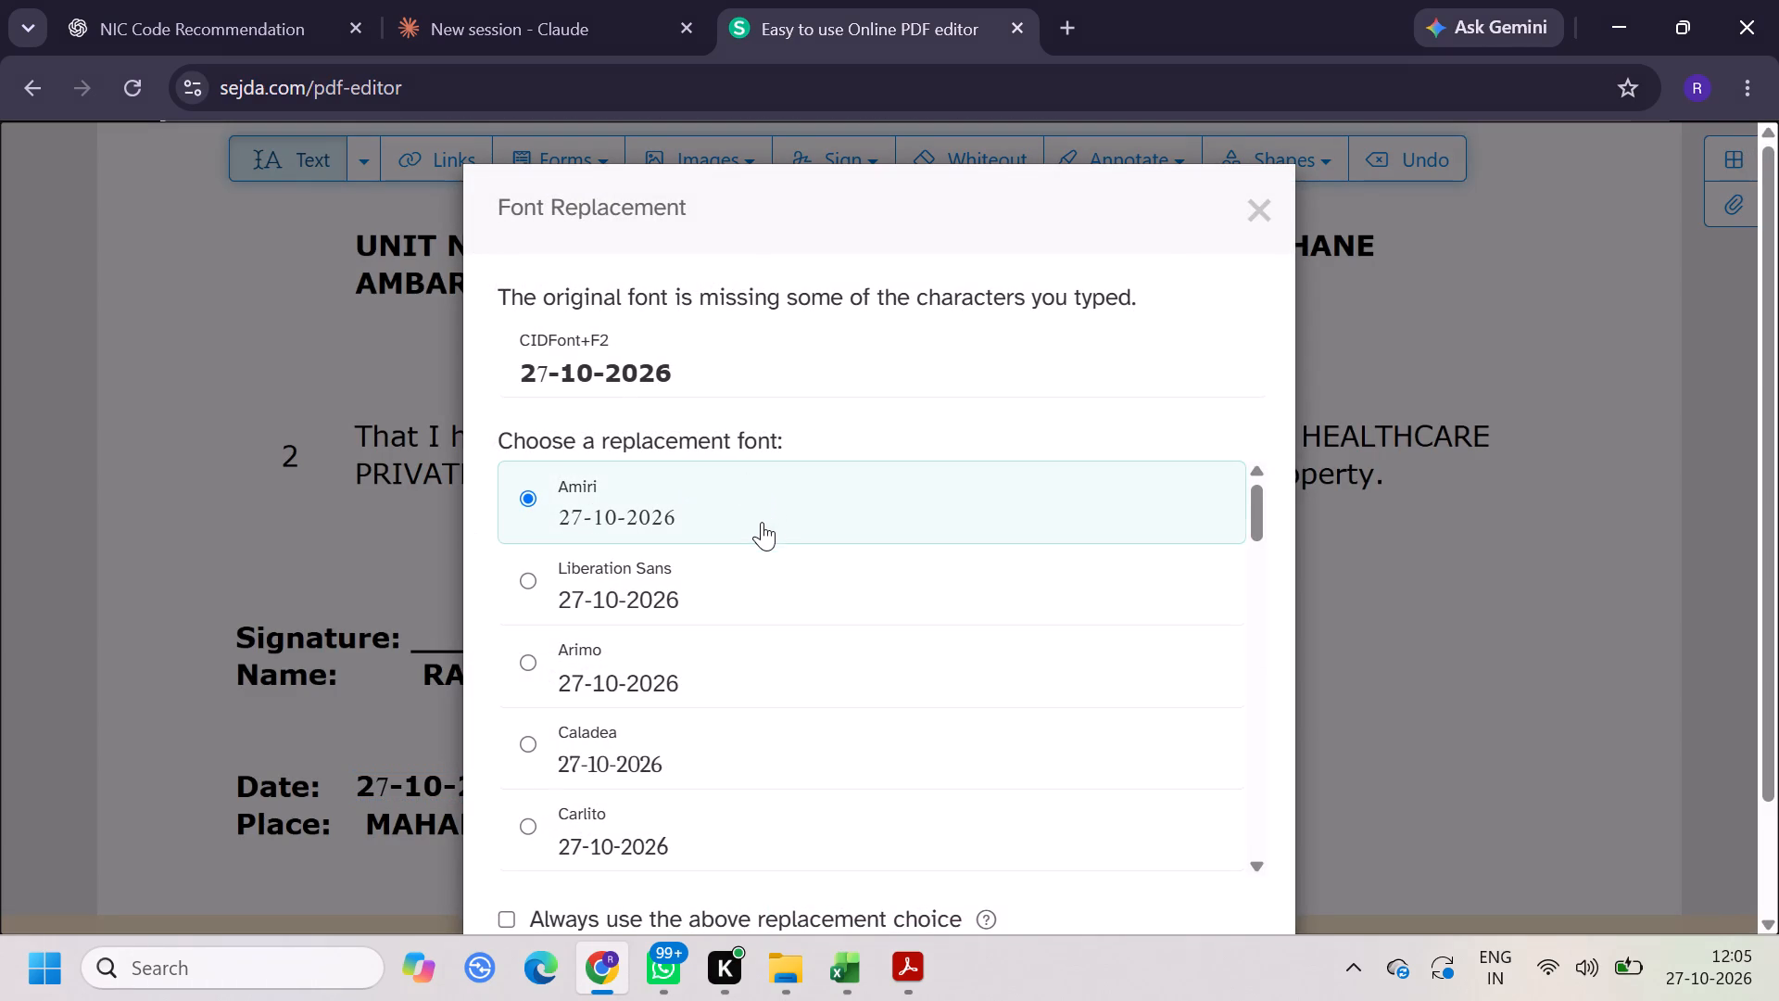
{"action": "scroll", "coordinate": [727, 589], "scroll_direction": "down", "scroll_amount": 2}
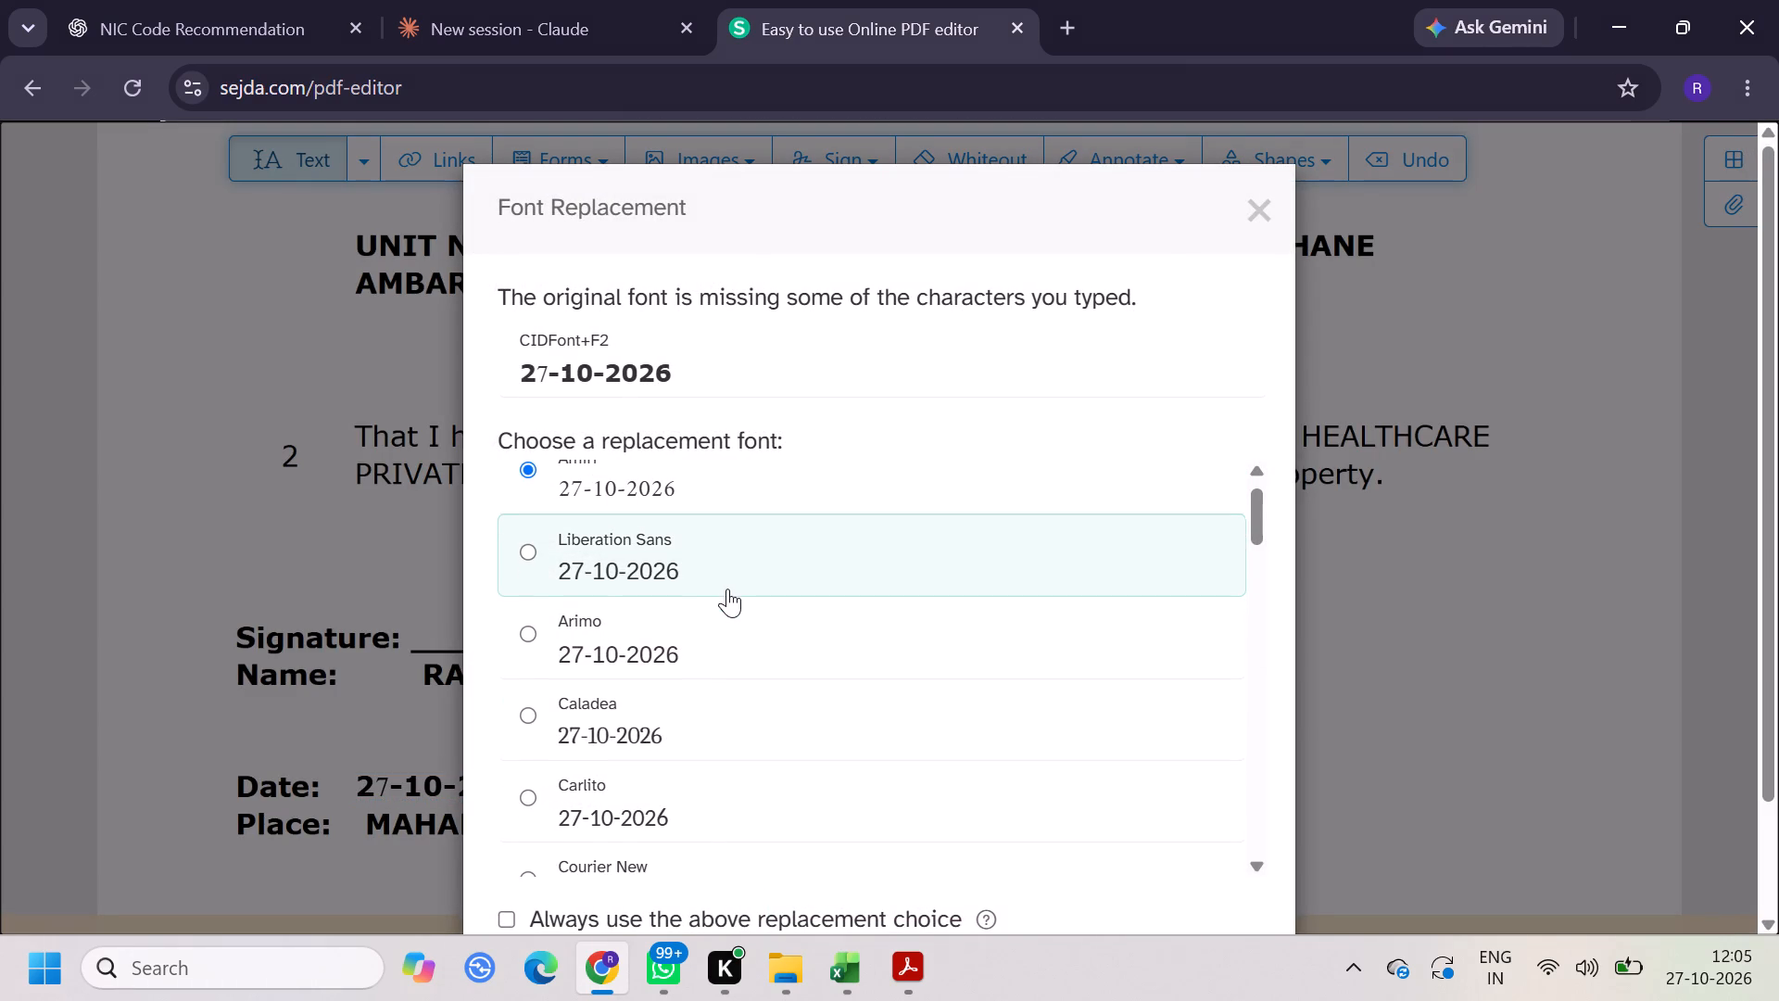
{"action": "scroll", "coordinate": [727, 589], "scroll_direction": "down", "scroll_amount": 2}
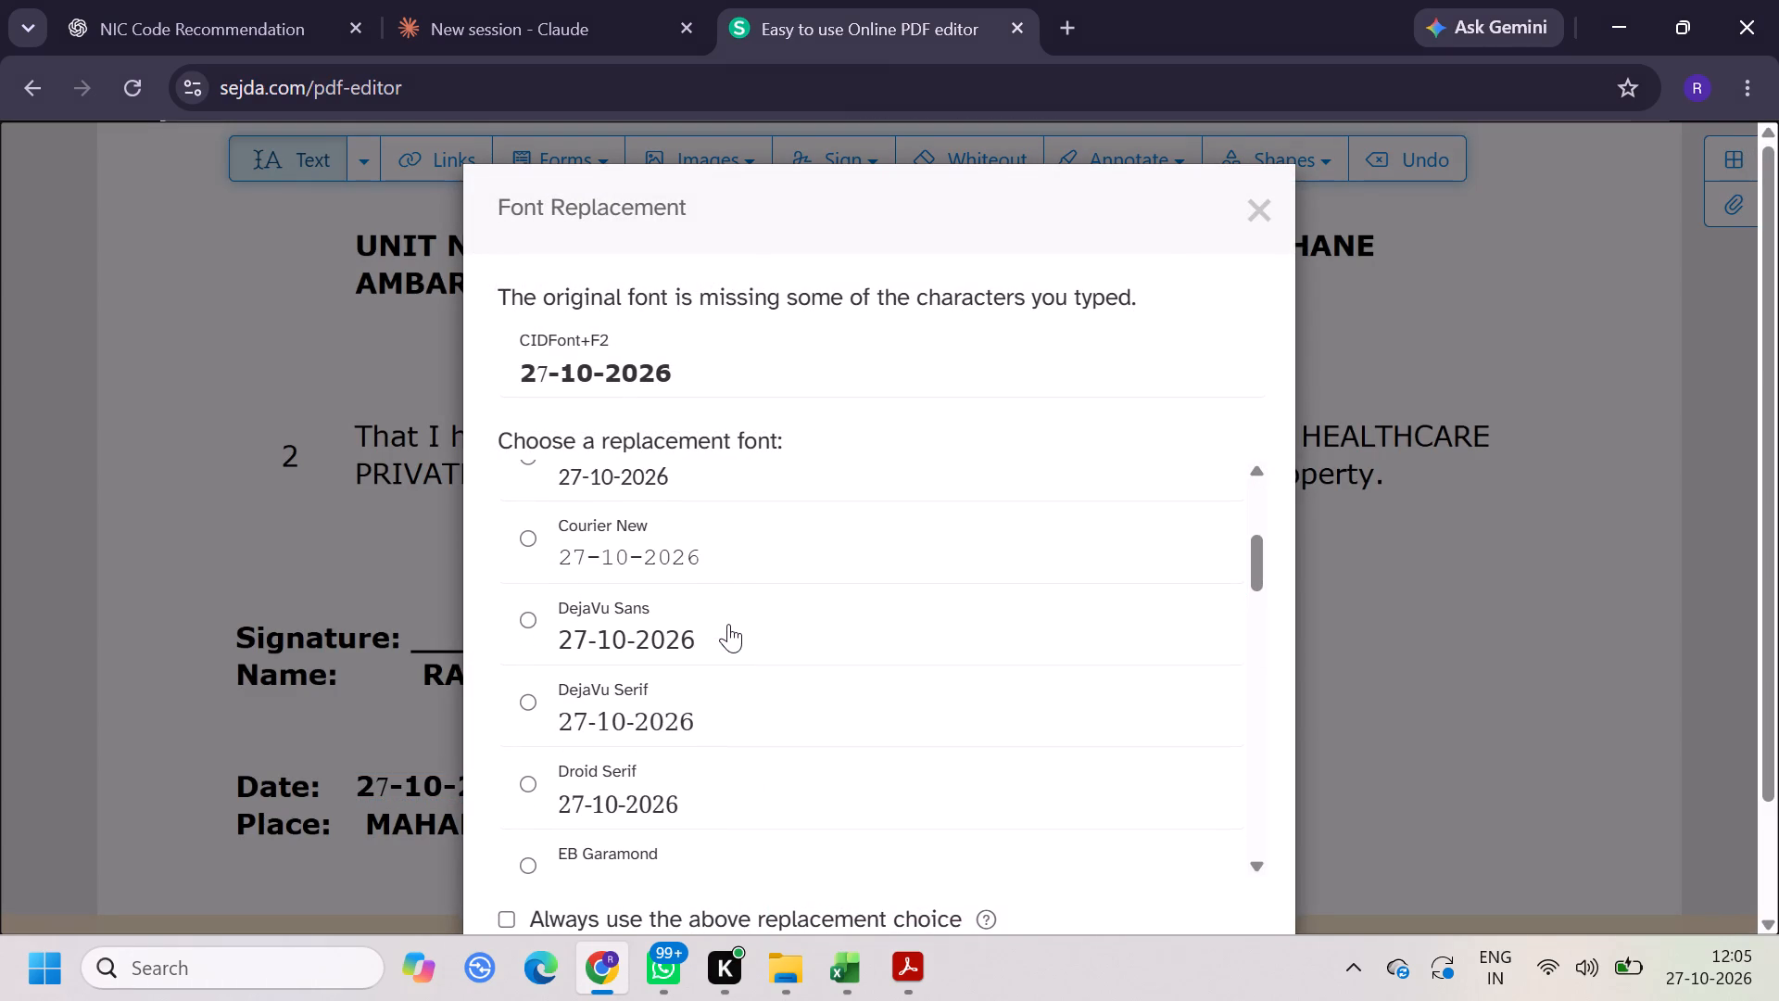
{"action": "scroll", "coordinate": [728, 624], "scroll_direction": "down", "scroll_amount": 5}
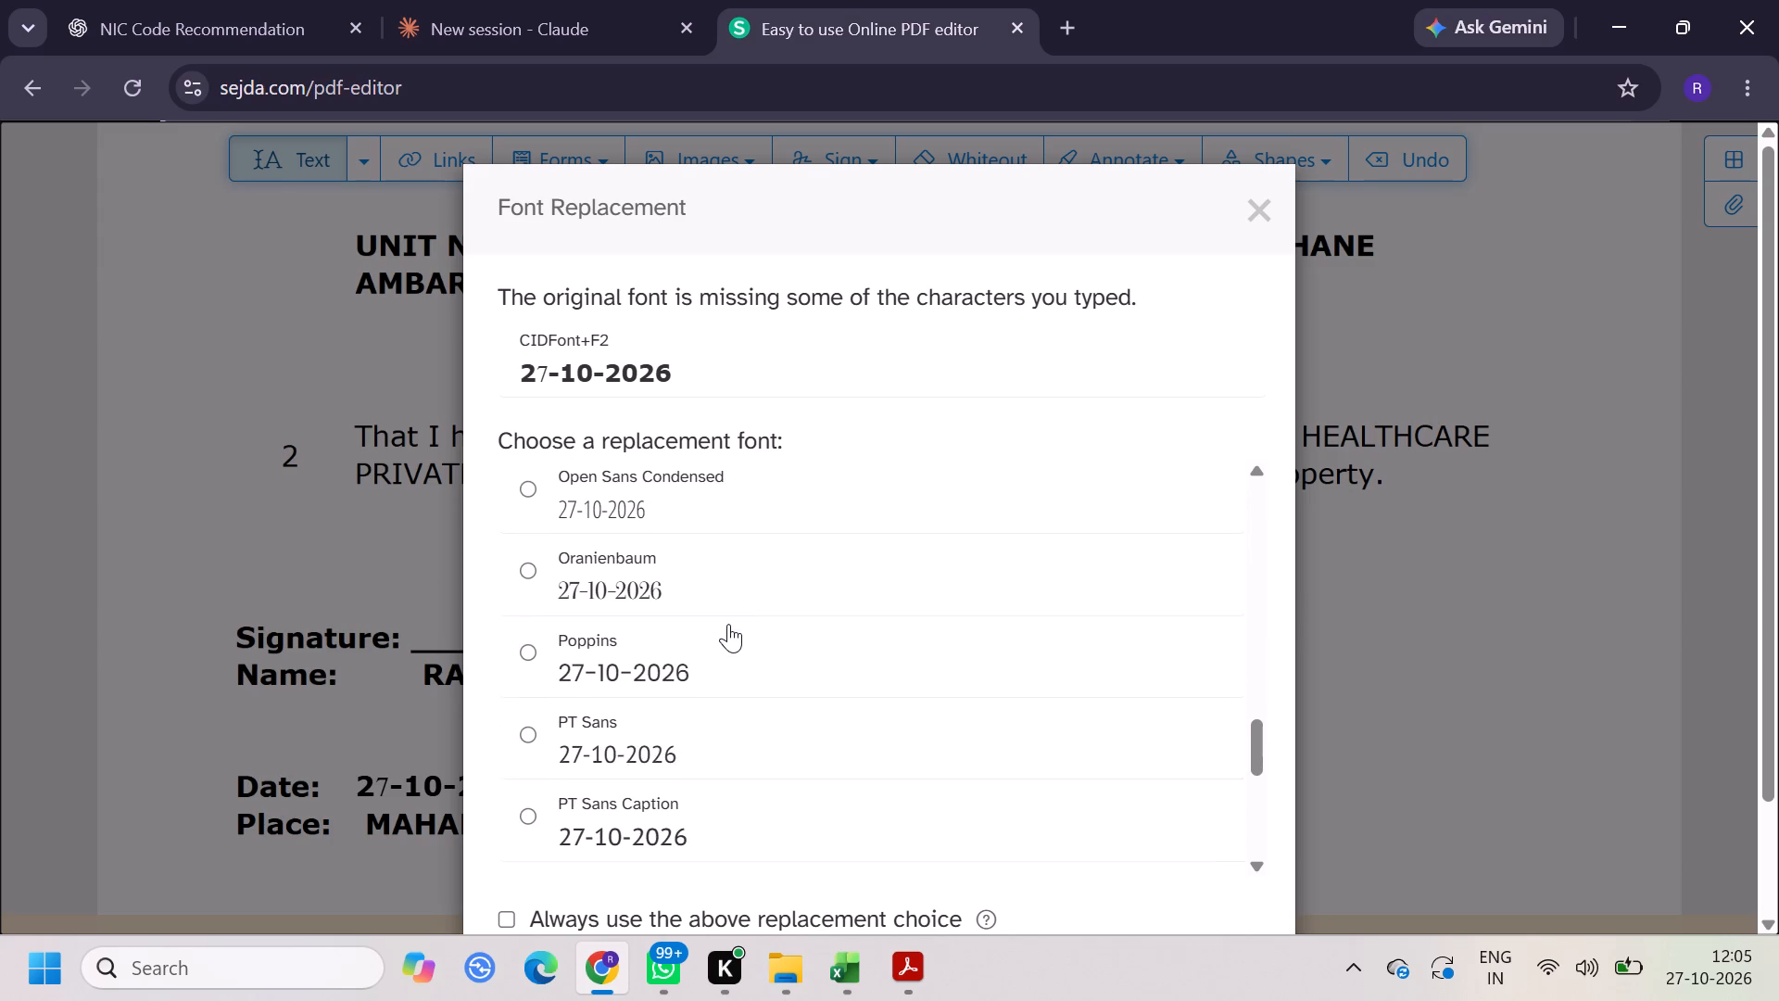
{"action": "scroll", "coordinate": [728, 624], "scroll_direction": "down", "scroll_amount": 1}
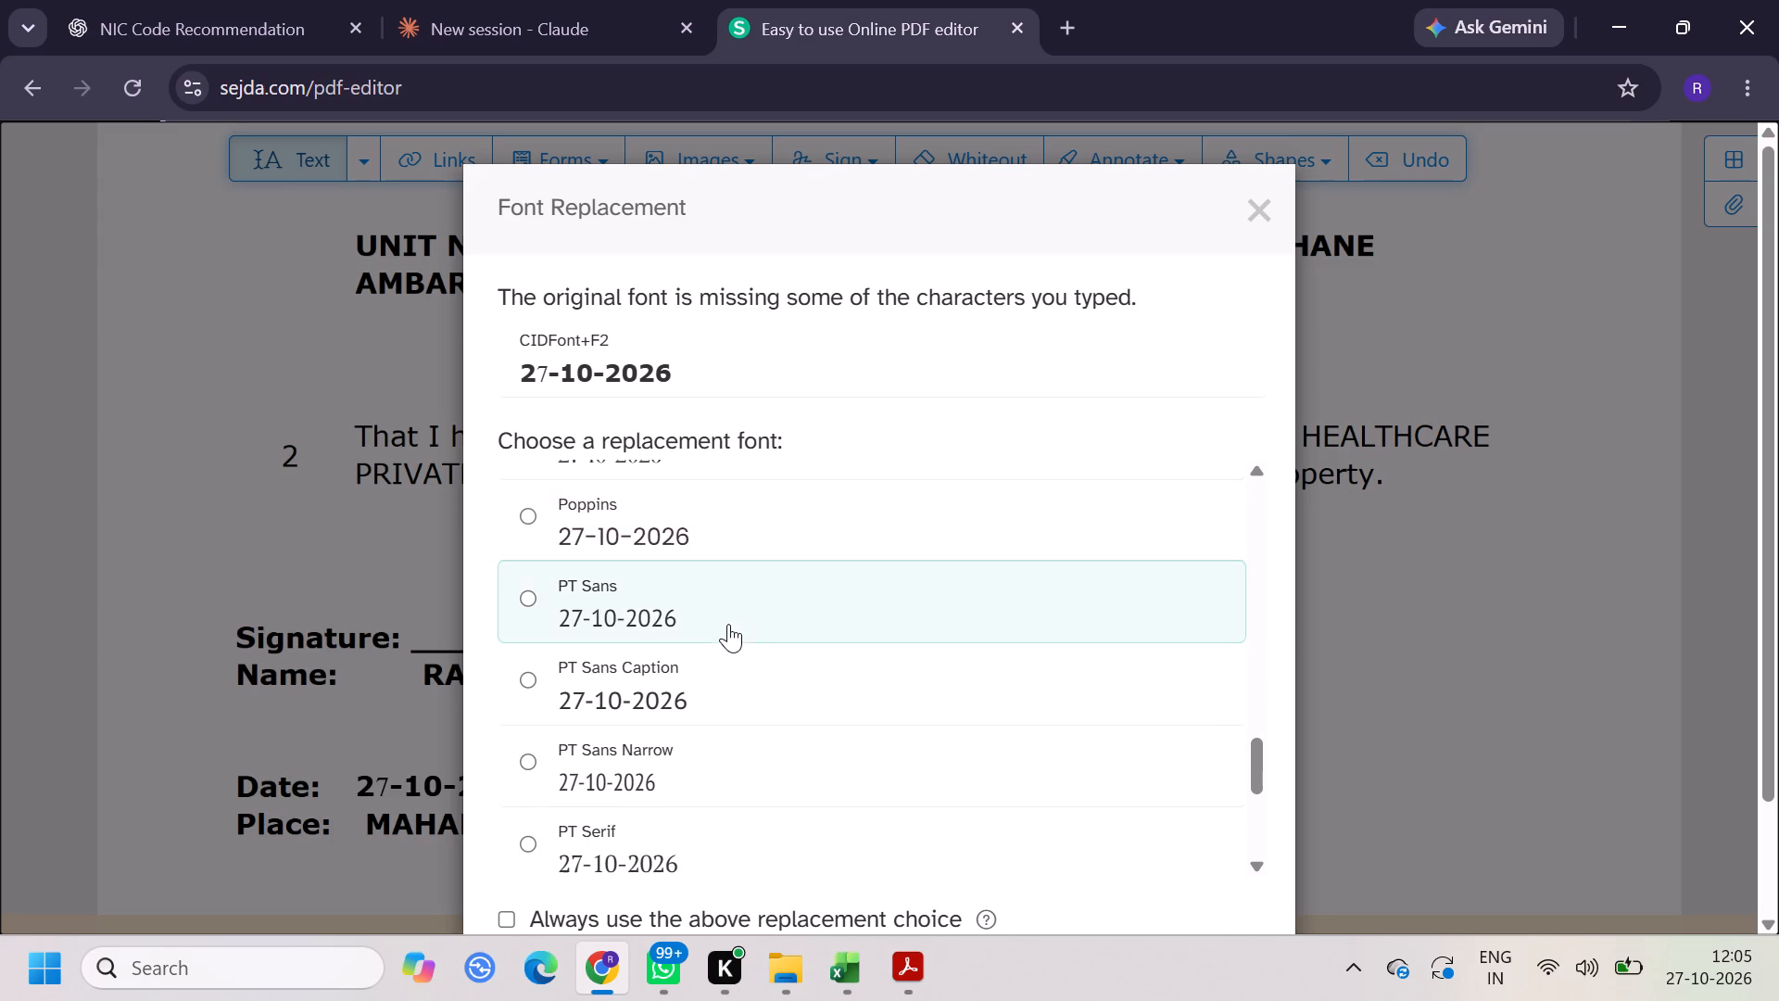
{"action": "left_click", "coordinate": [703, 534]}
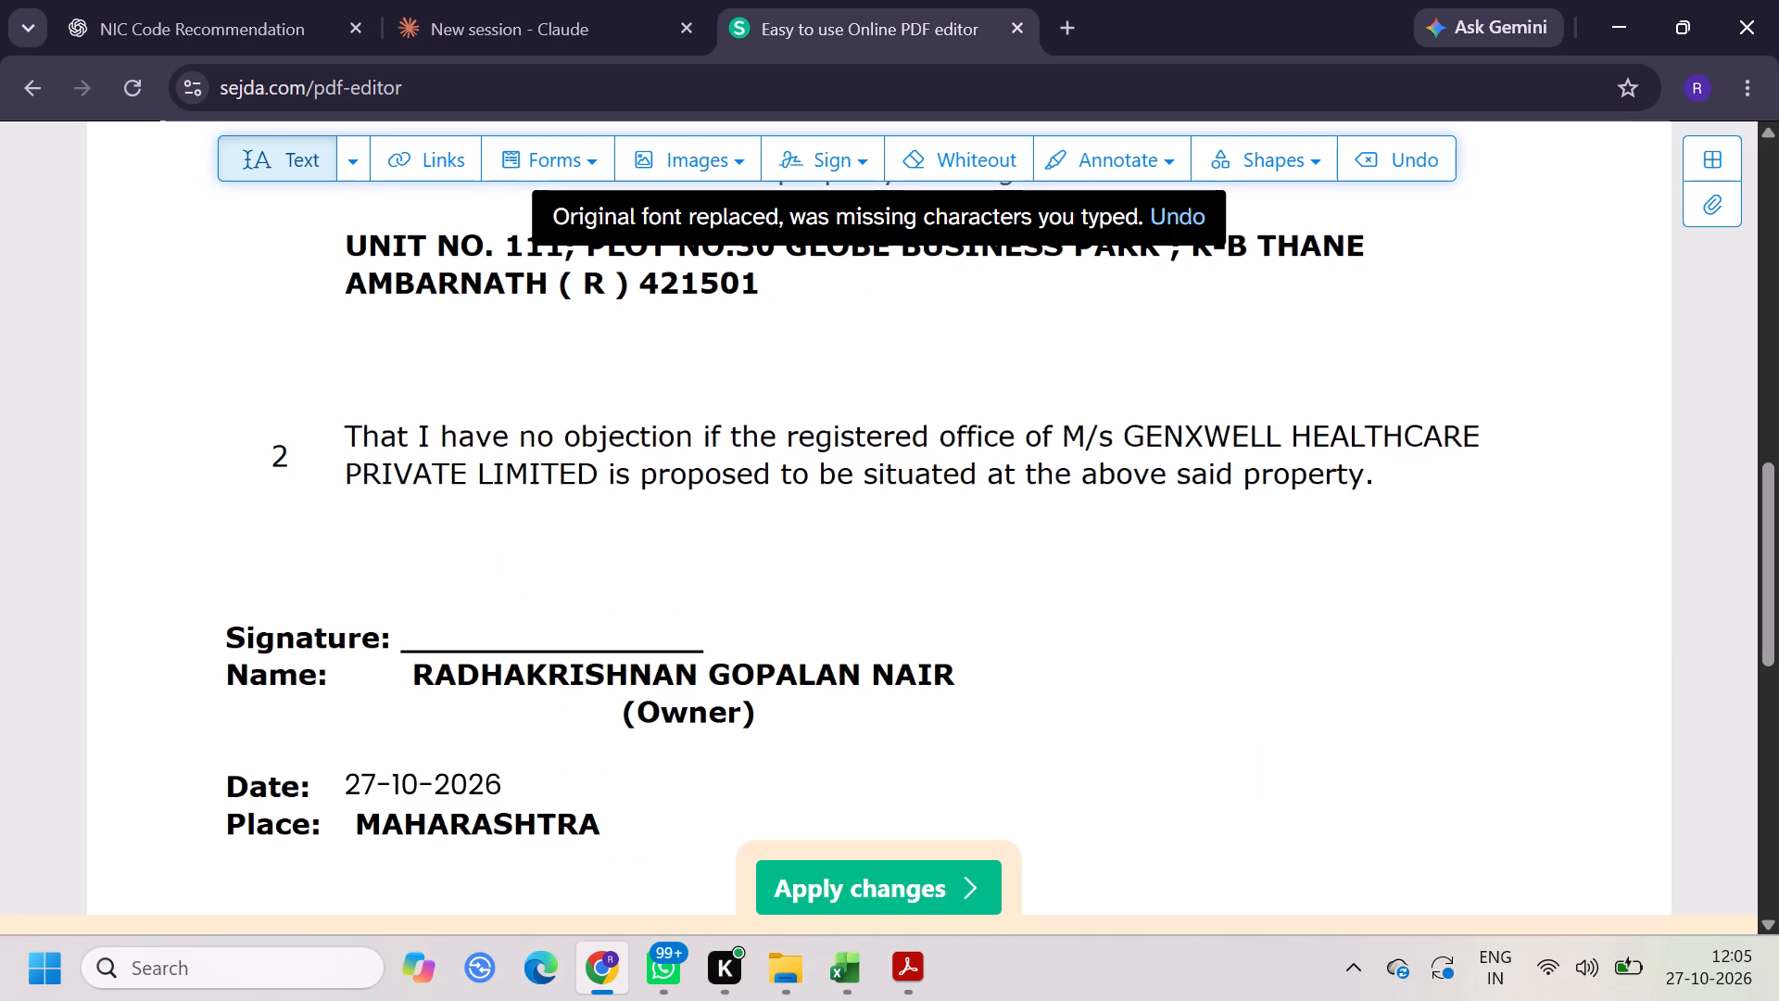
Make the 27-10-2026 date bold and delete the stray text box added above the signature line.
{"action": "left_click", "coordinate": [525, 772]}
{"action": "double_click", "coordinate": [459, 779]}
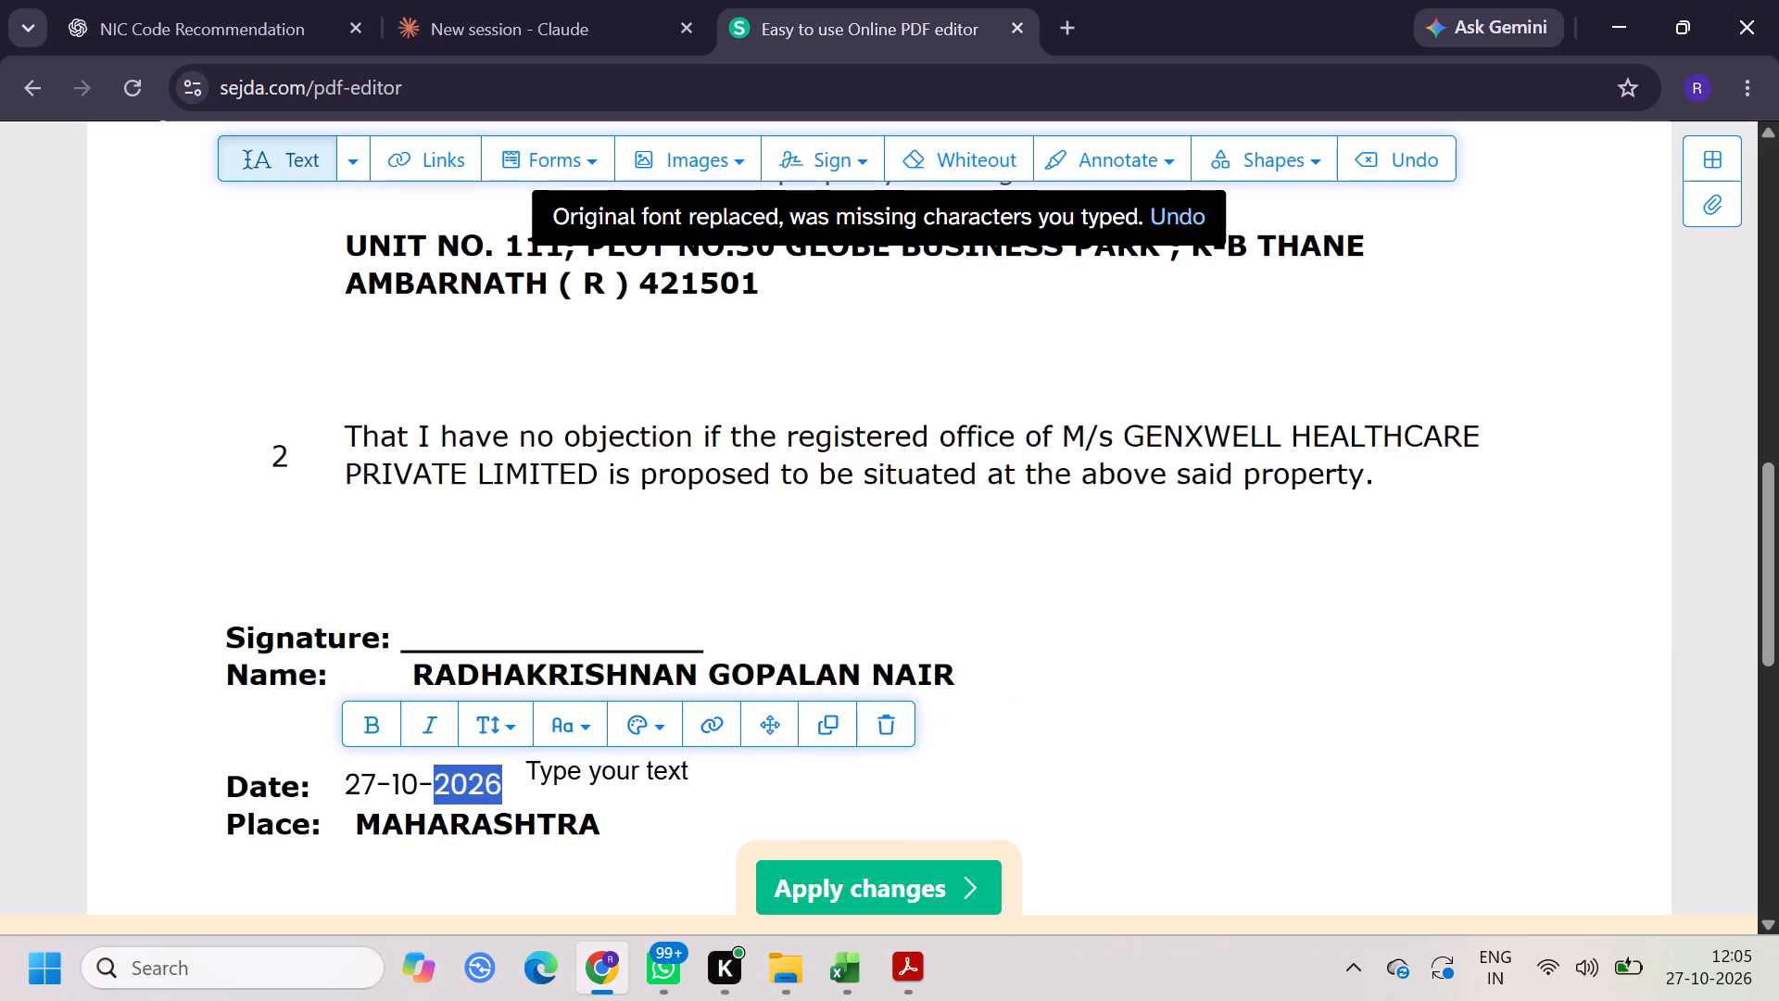
{"action": "left_click", "coordinate": [376, 708]}
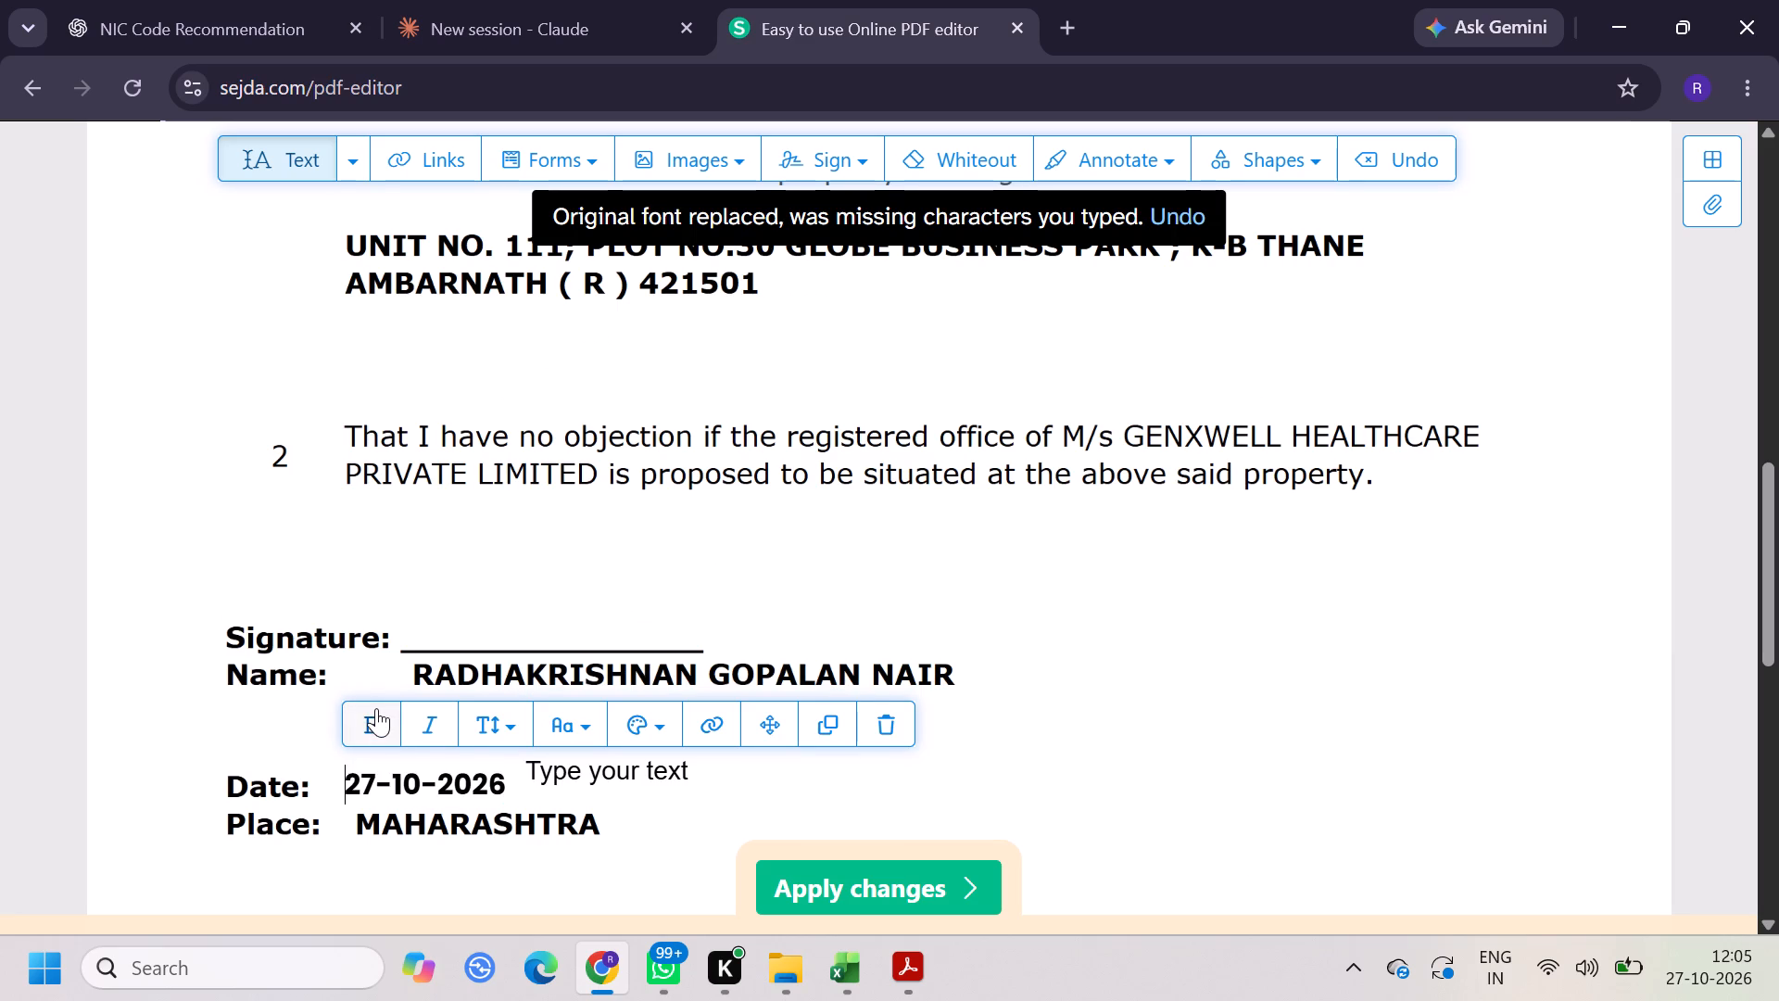
{"action": "left_click", "coordinate": [551, 551]}
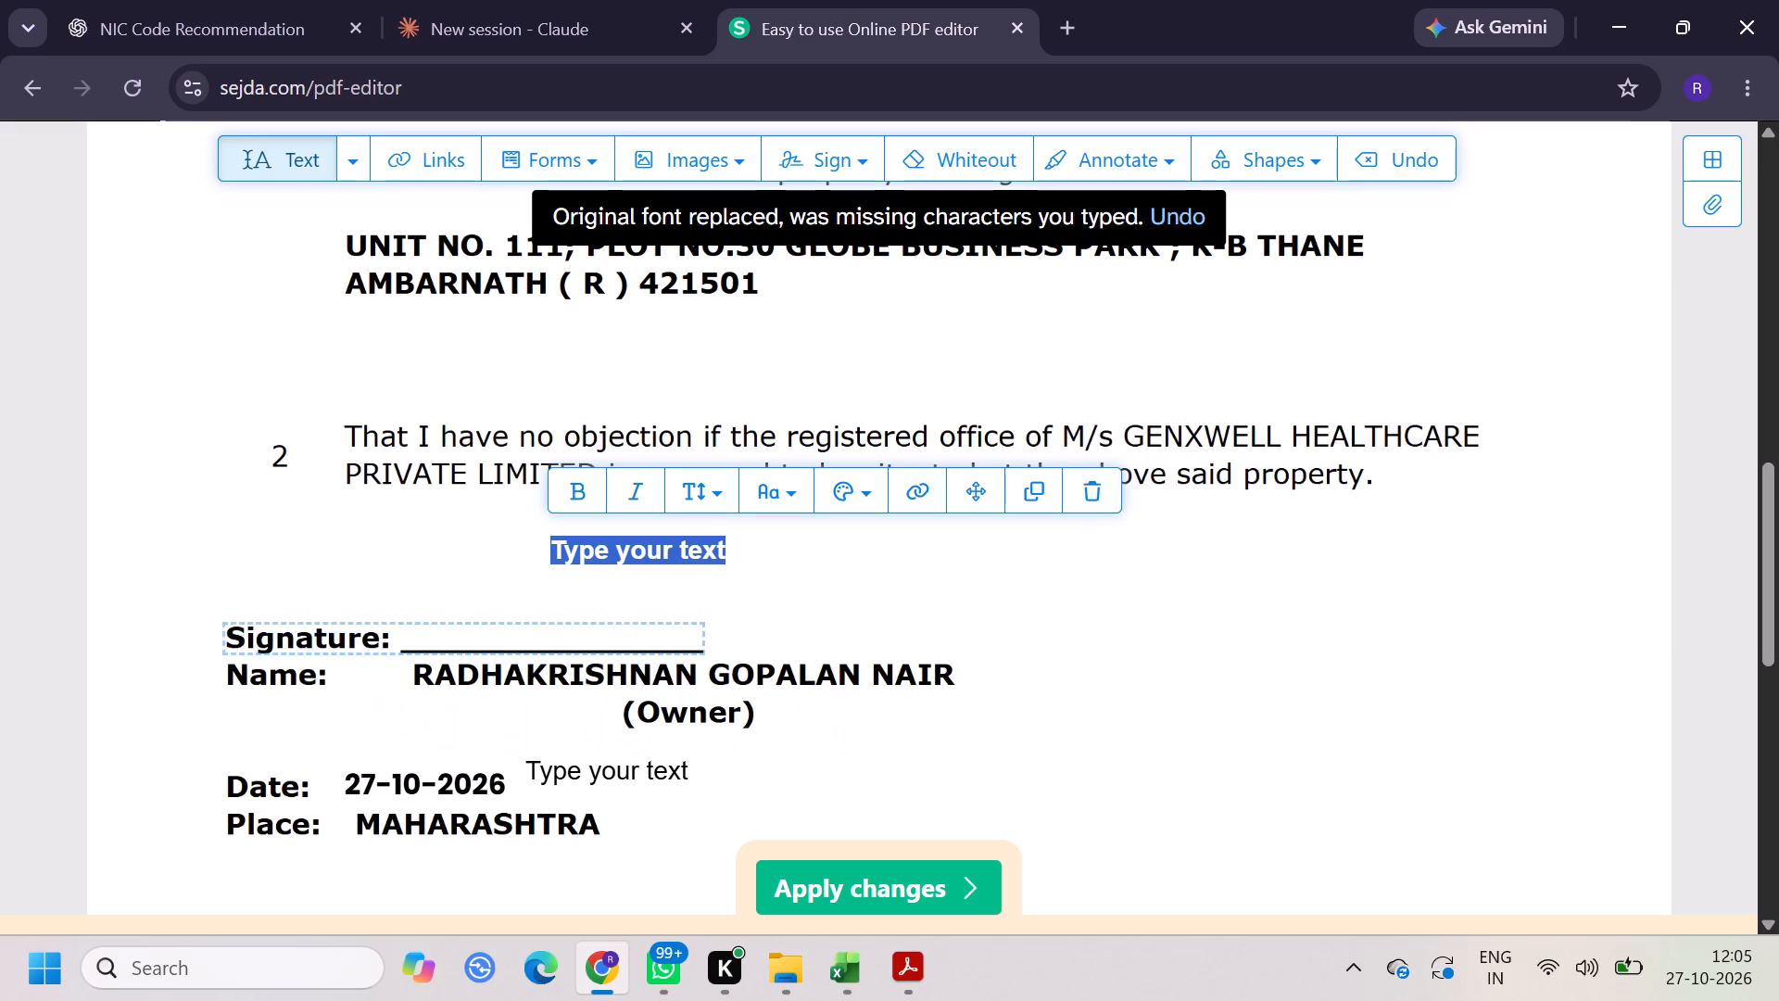
{"action": "left_click", "coordinate": [1098, 488]}
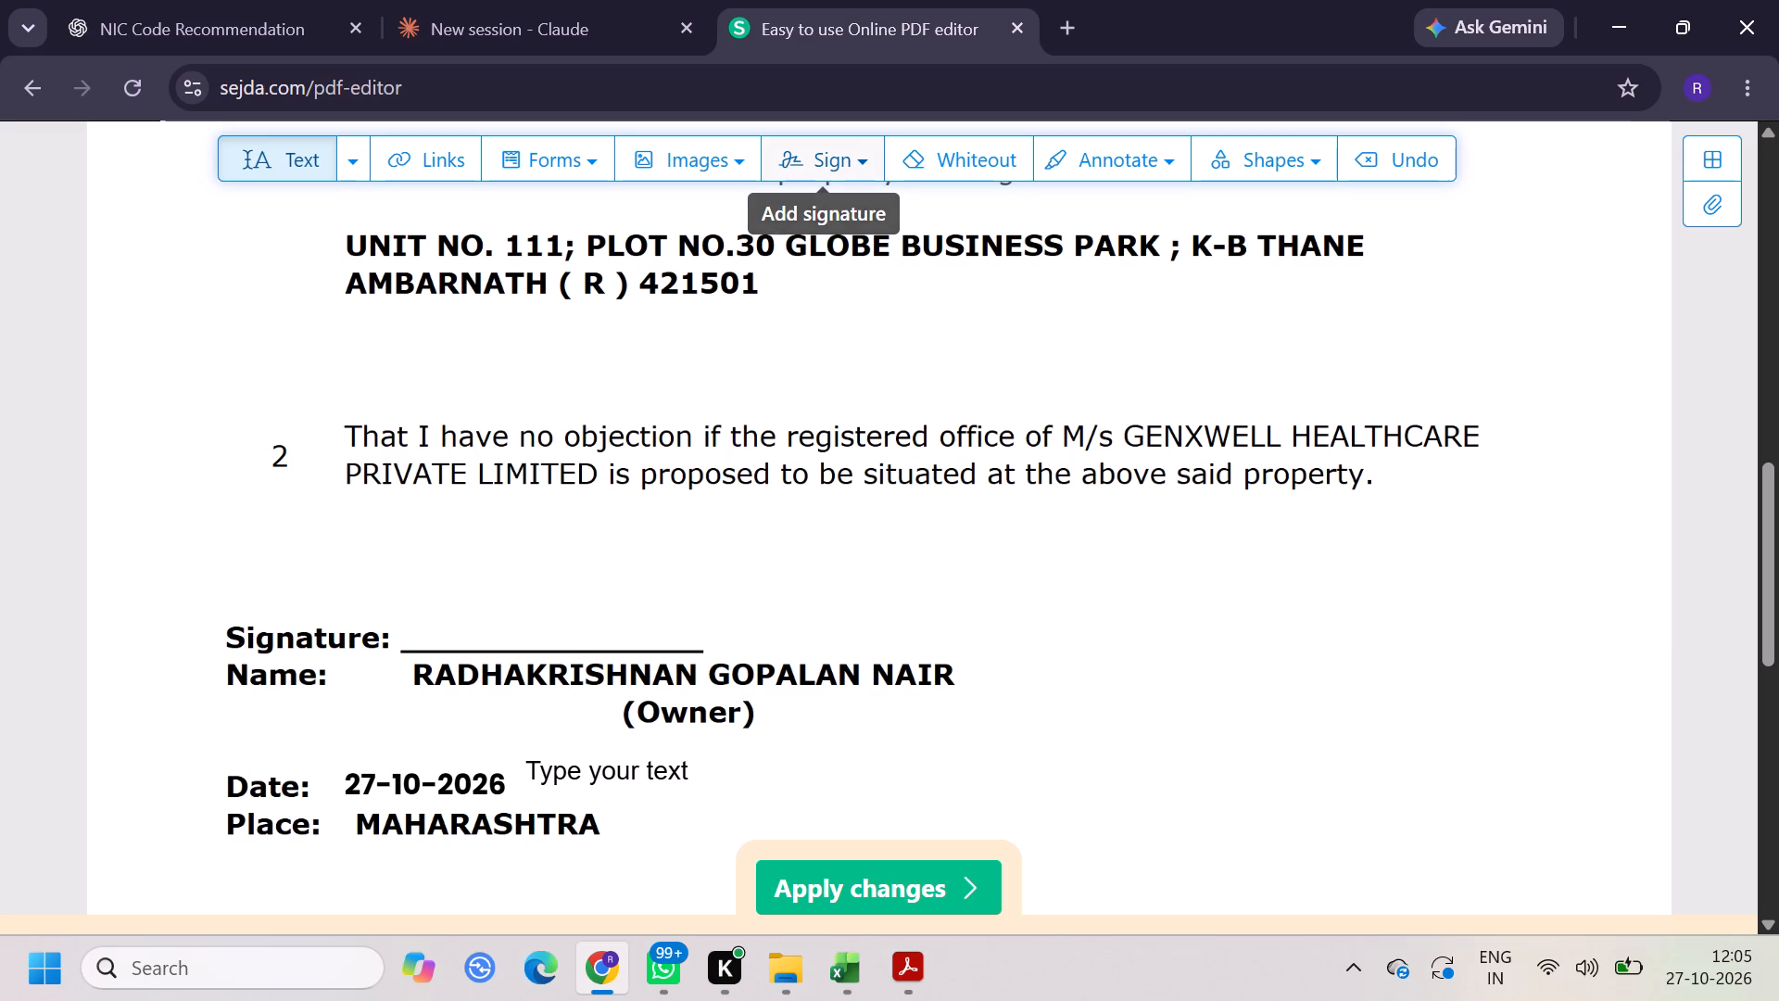
Start a new signature from an uploaded image and browse the Home and Gallery locations for the signature image file.
{"action": "left_click", "coordinate": [827, 158]}
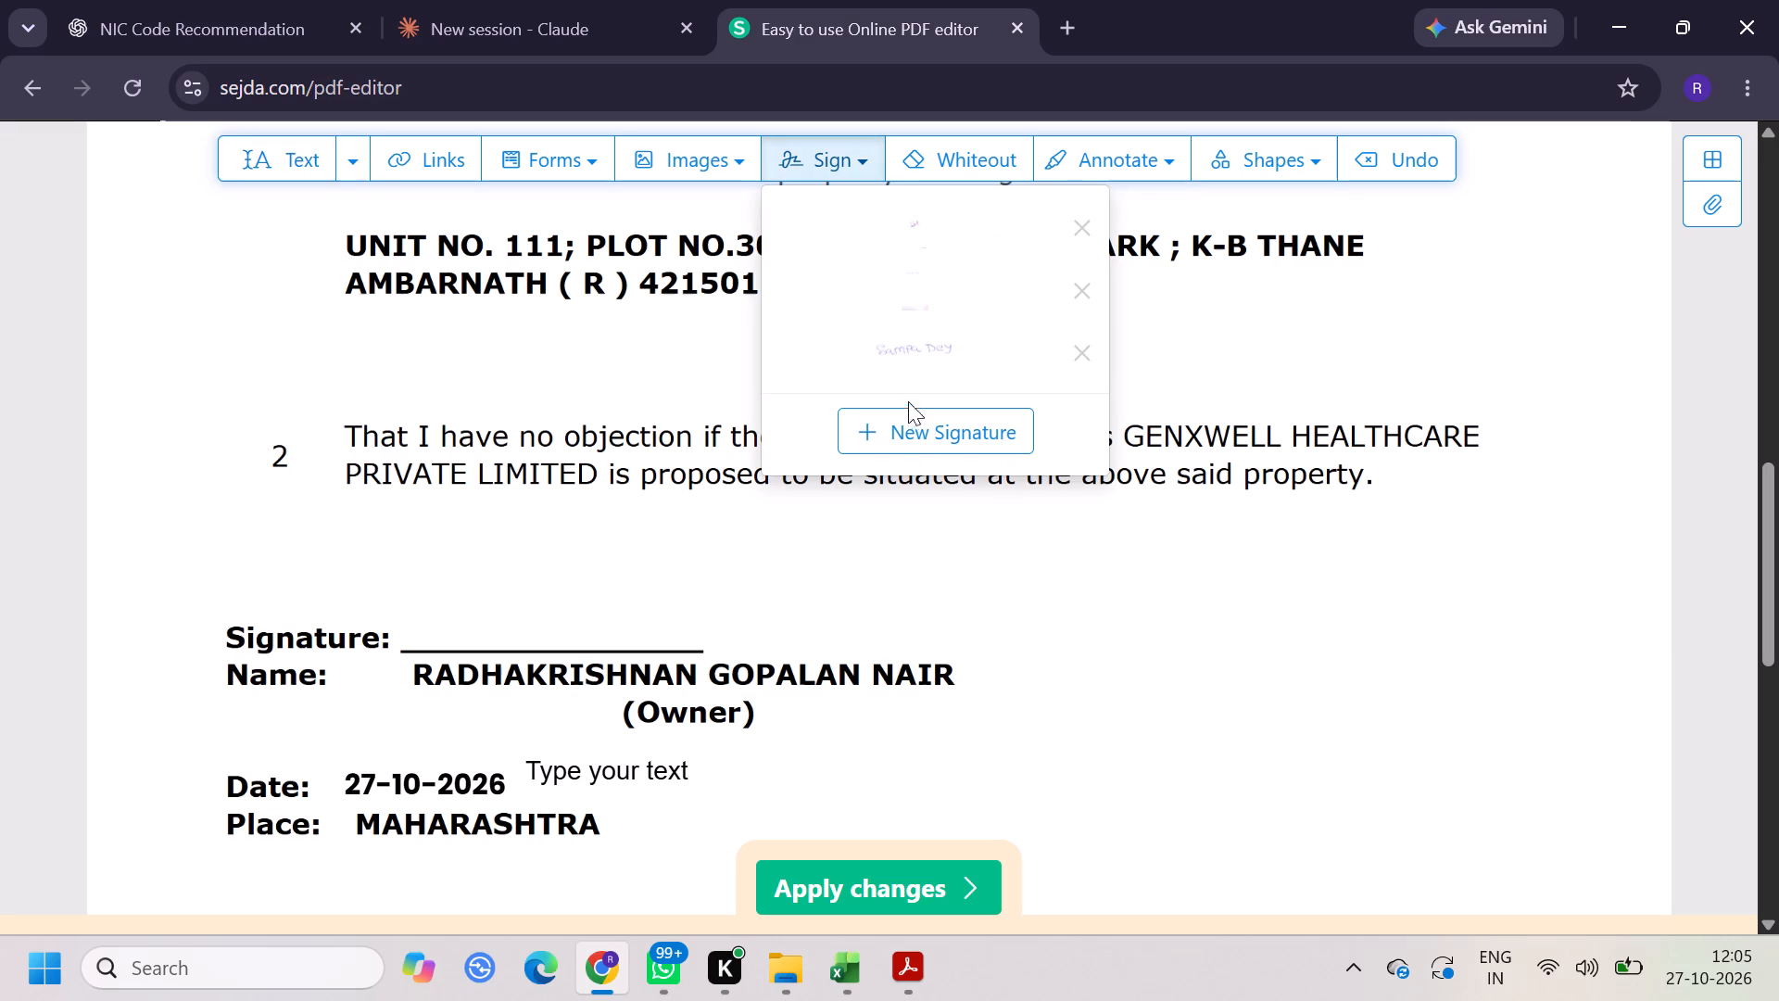
{"action": "left_click", "coordinate": [912, 418]}
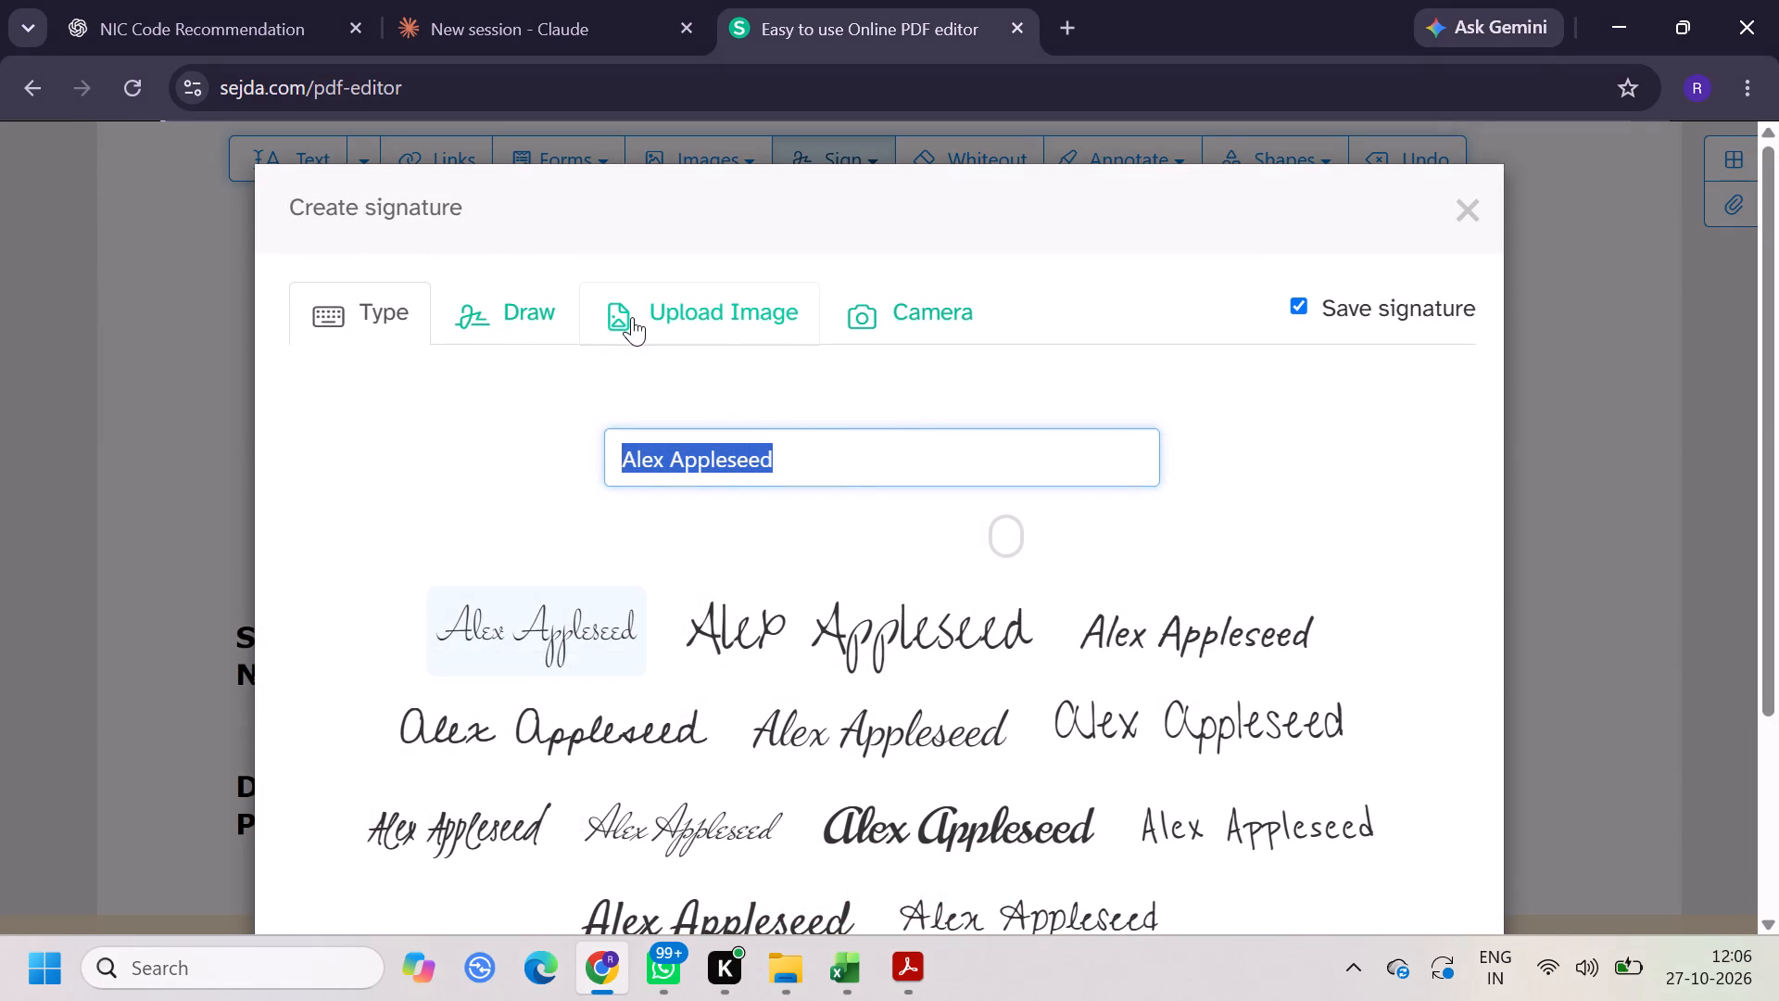
{"action": "left_click", "coordinate": [632, 317]}
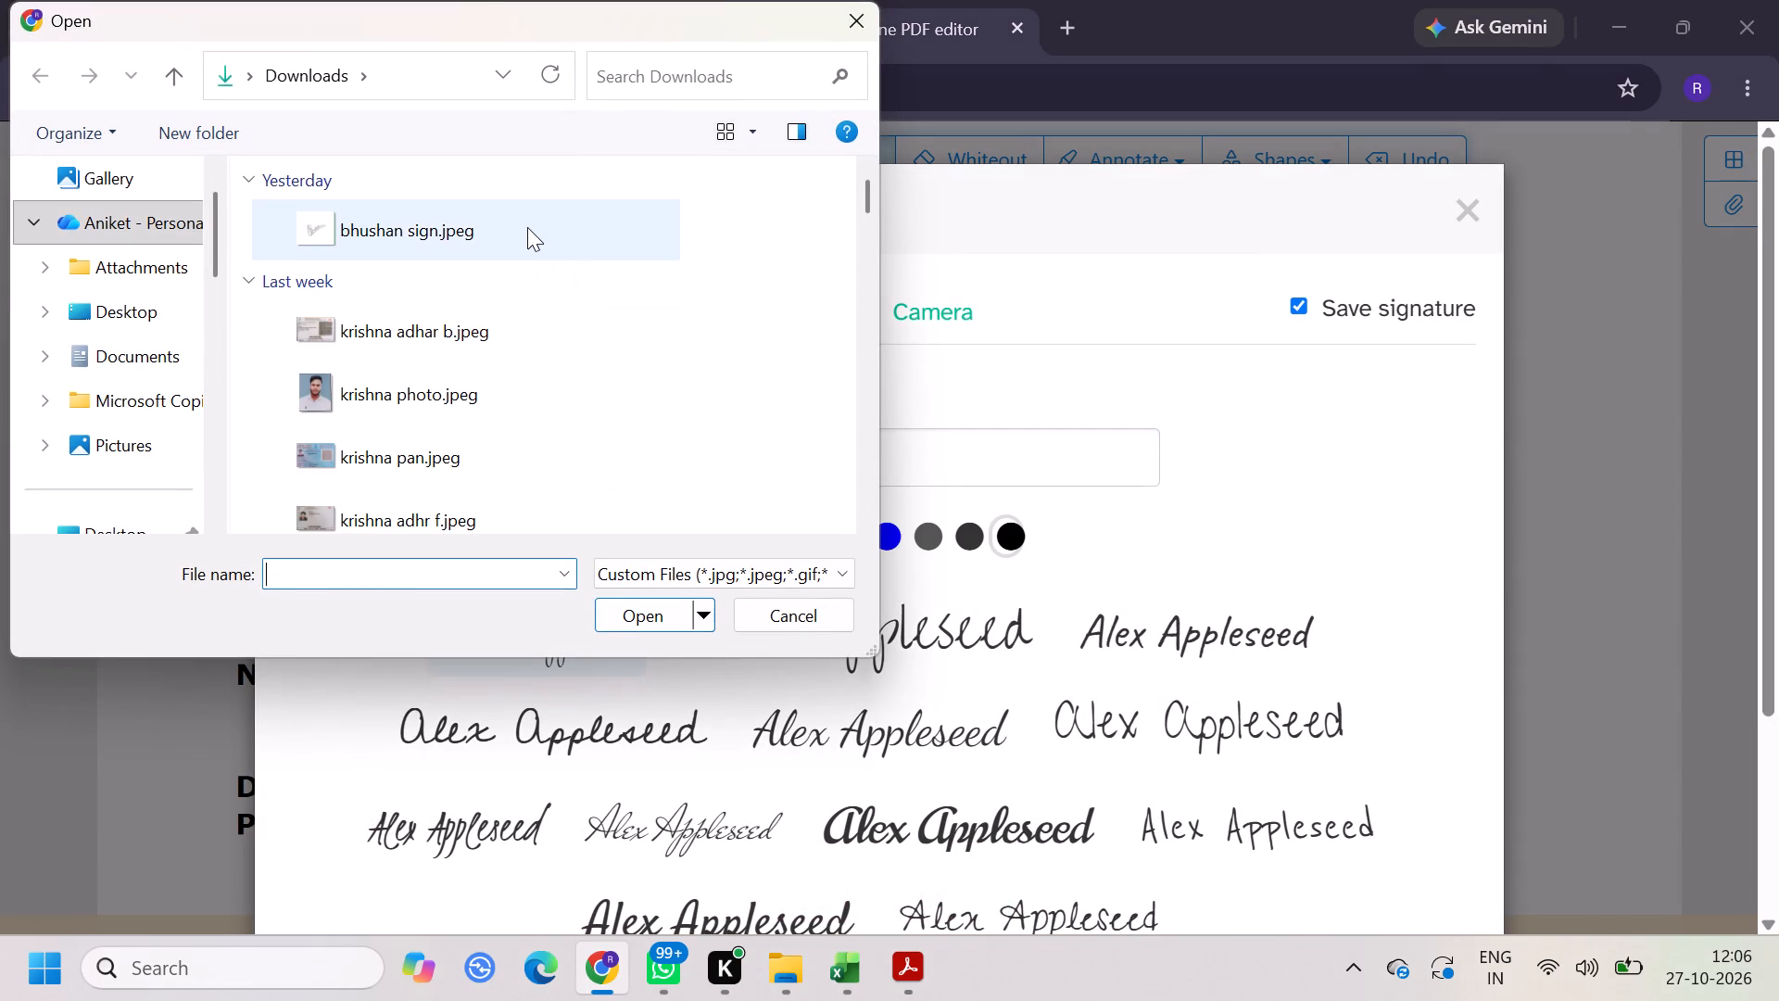
{"action": "left_click", "coordinate": [527, 227]}
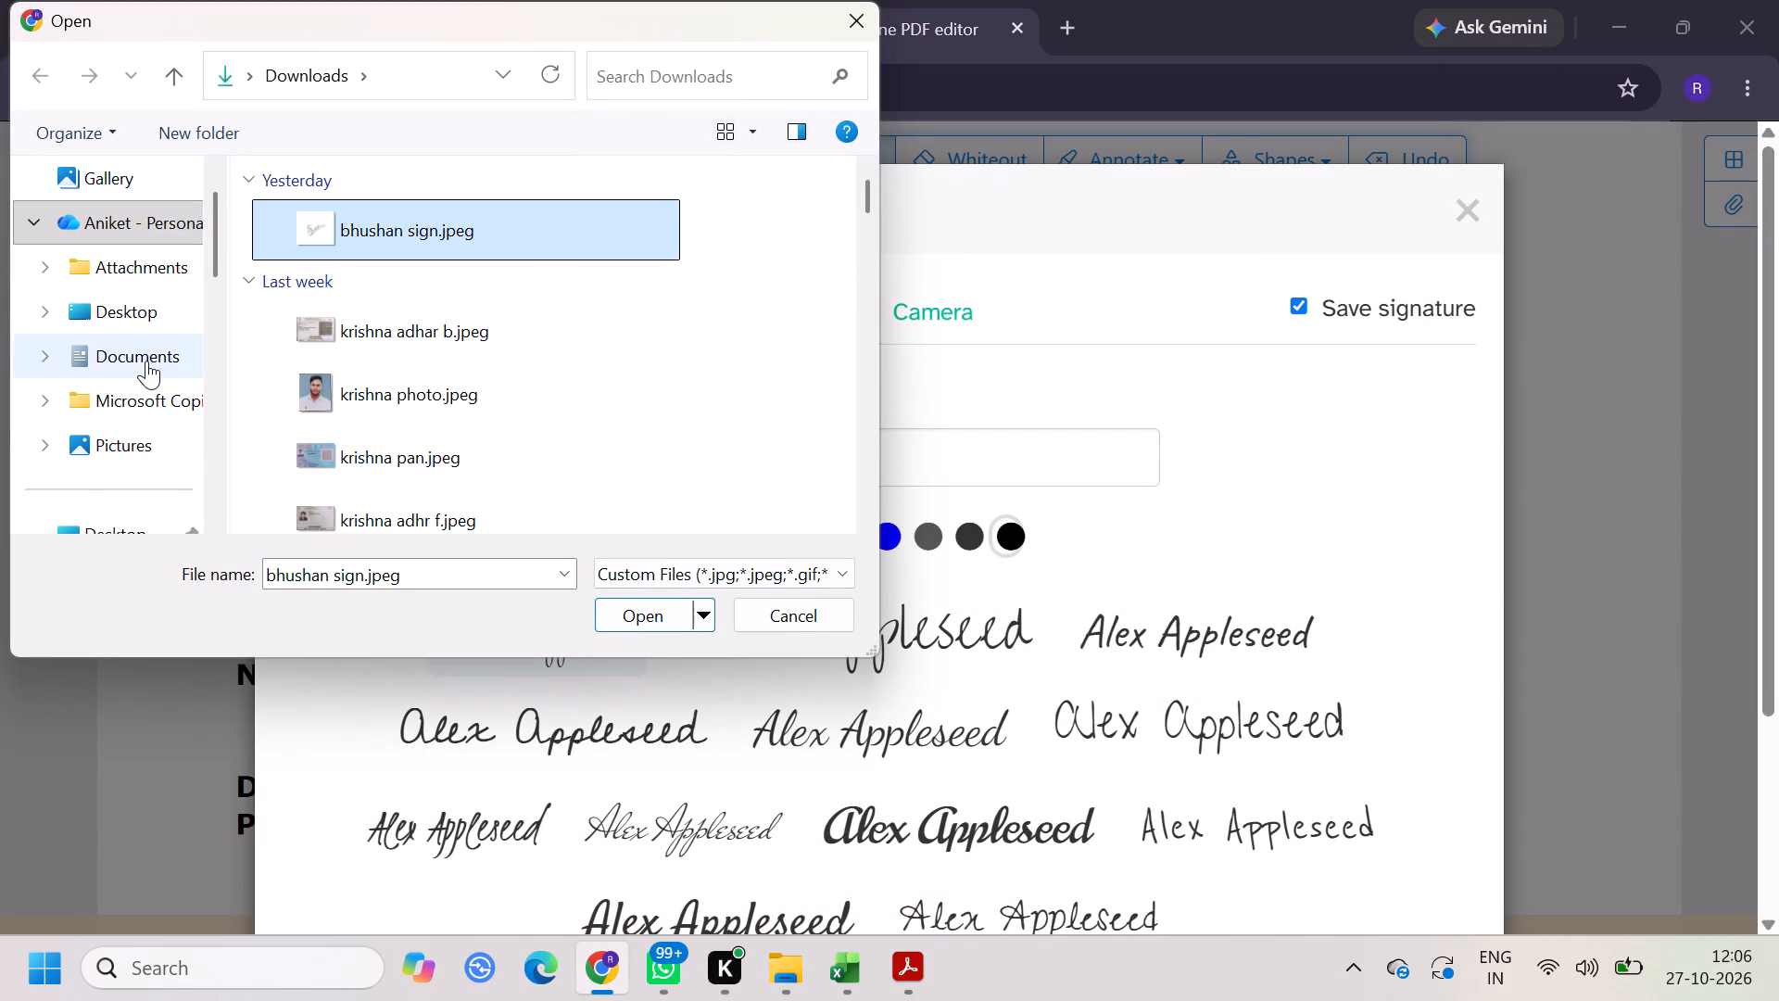
{"action": "scroll", "coordinate": [146, 361], "scroll_direction": "up", "scroll_amount": 5}
{"action": "left_click", "coordinate": [107, 179]}
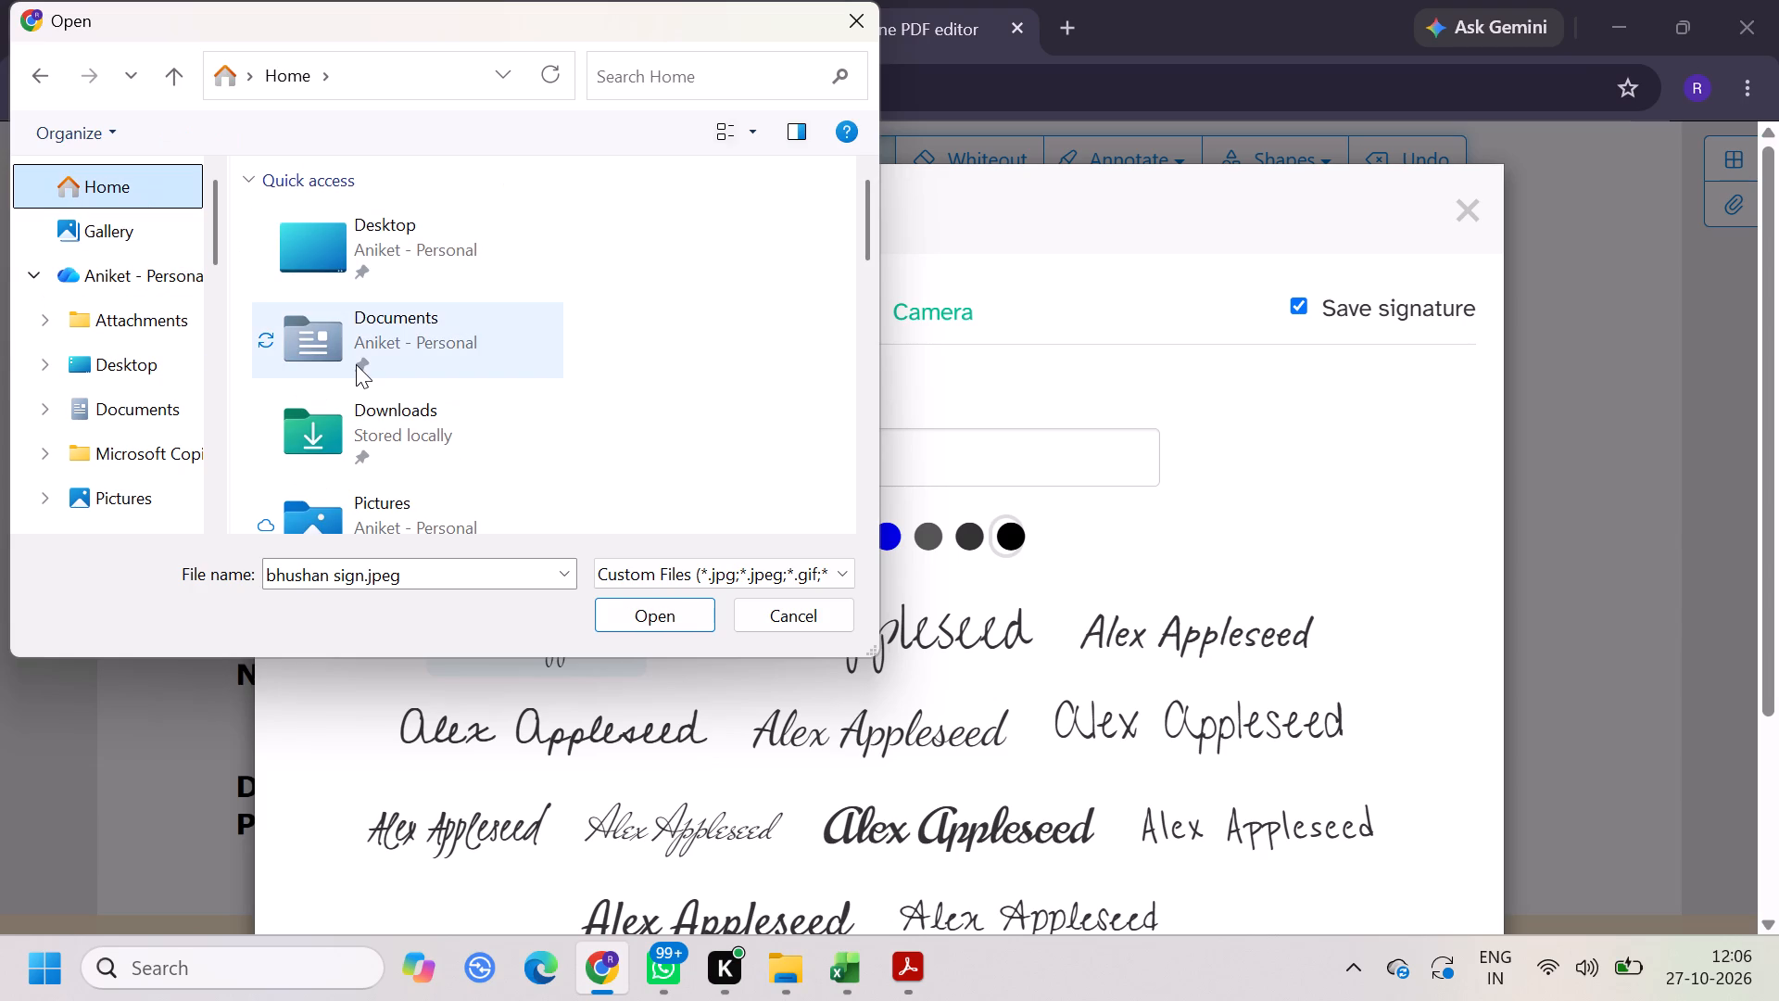
{"action": "scroll", "coordinate": [356, 364], "scroll_direction": "down", "scroll_amount": 7}
{"action": "scroll", "coordinate": [434, 456], "scroll_direction": "down", "scroll_amount": 20}
{"action": "scroll", "coordinate": [434, 456], "scroll_direction": "down", "scroll_amount": 15}
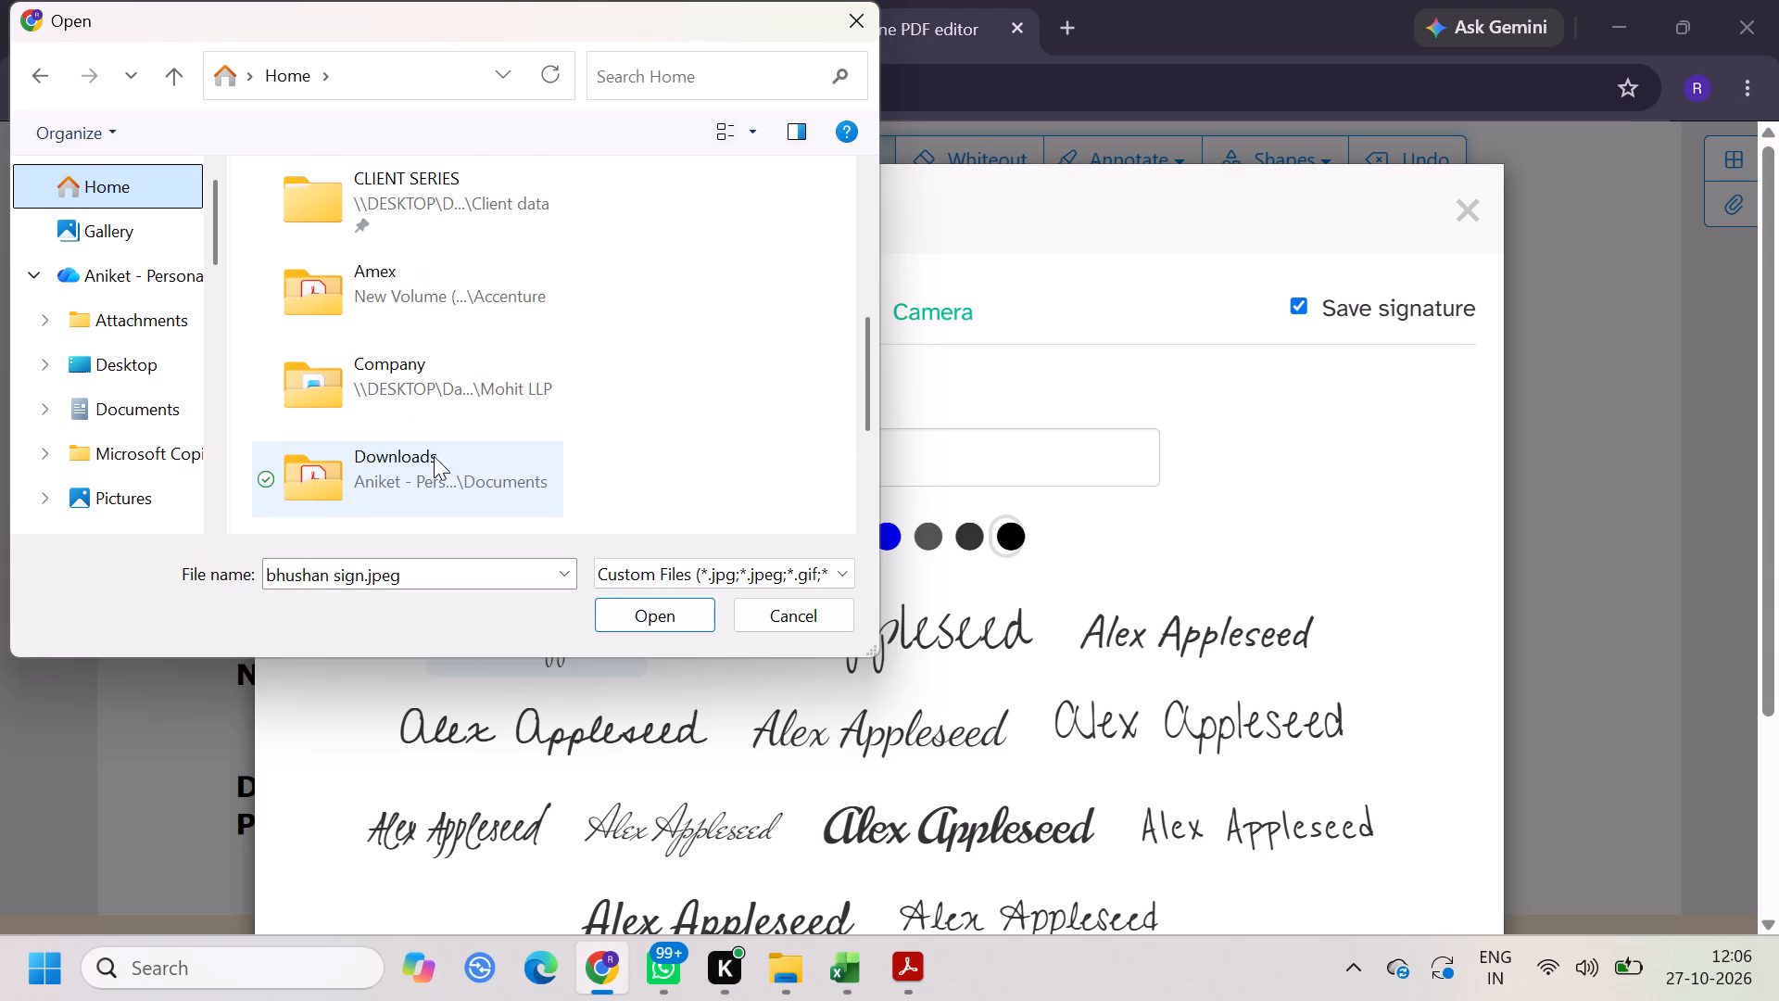
{"action": "scroll", "coordinate": [434, 456], "scroll_direction": "down", "scroll_amount": 1}
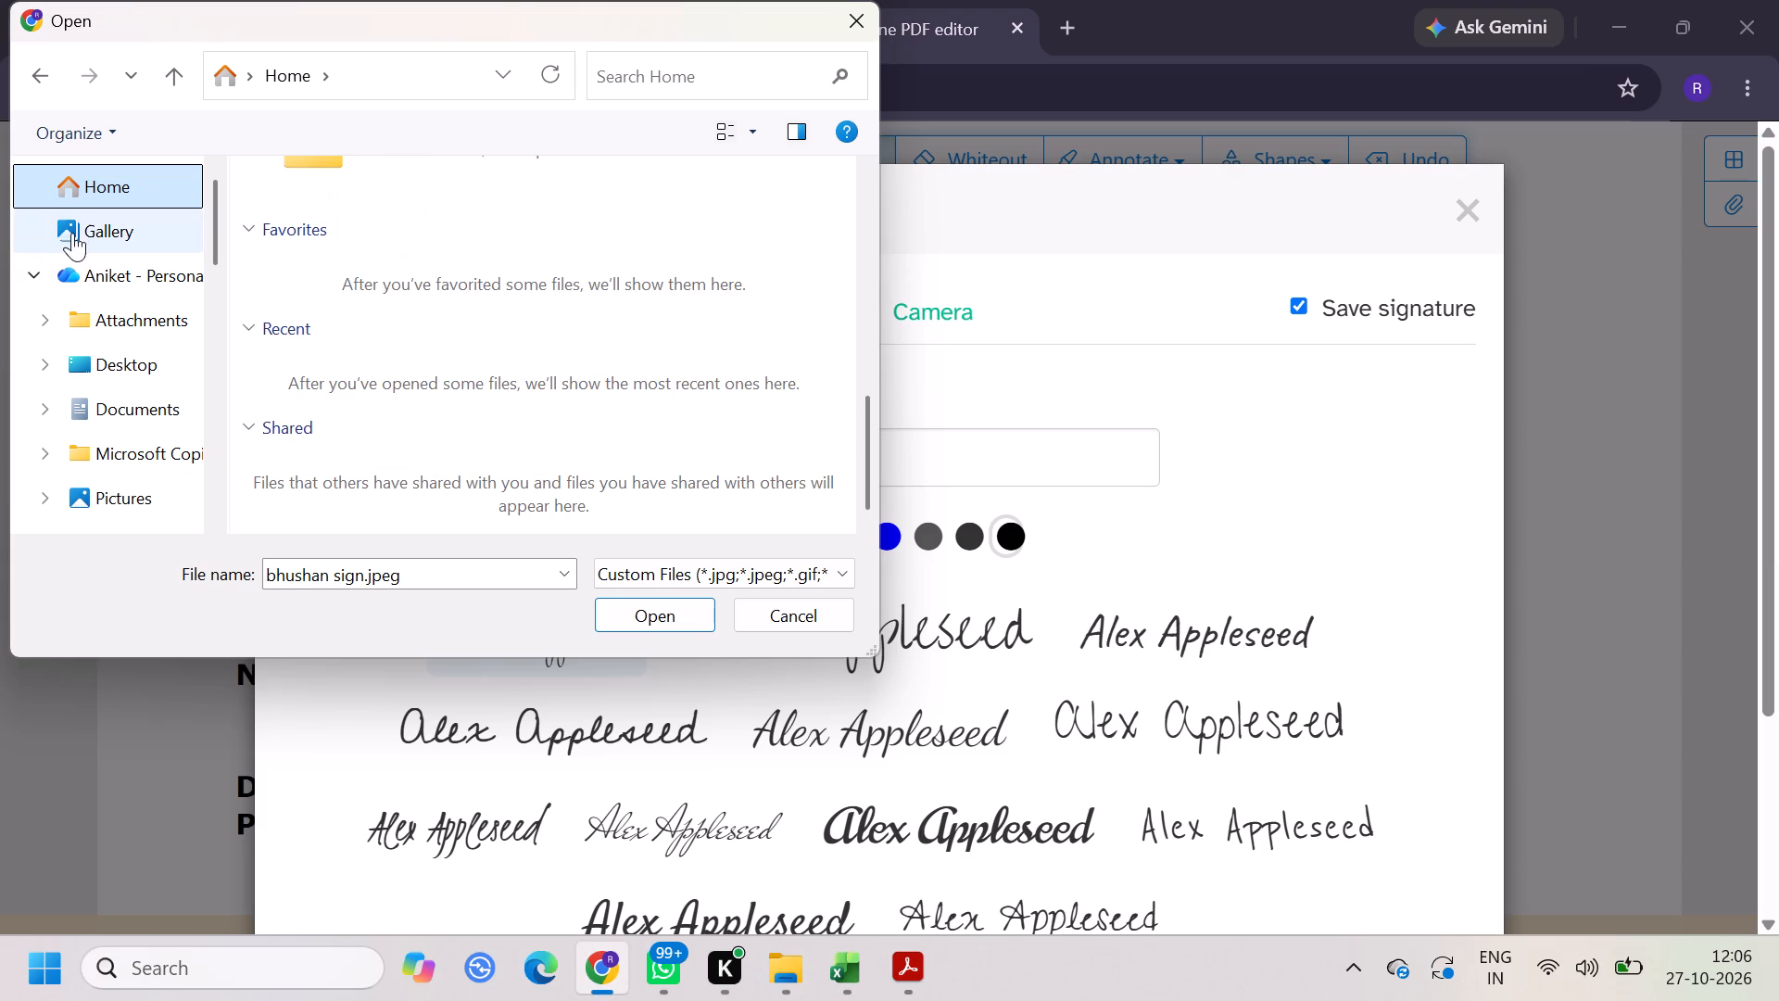
{"action": "left_click", "coordinate": [106, 249]}
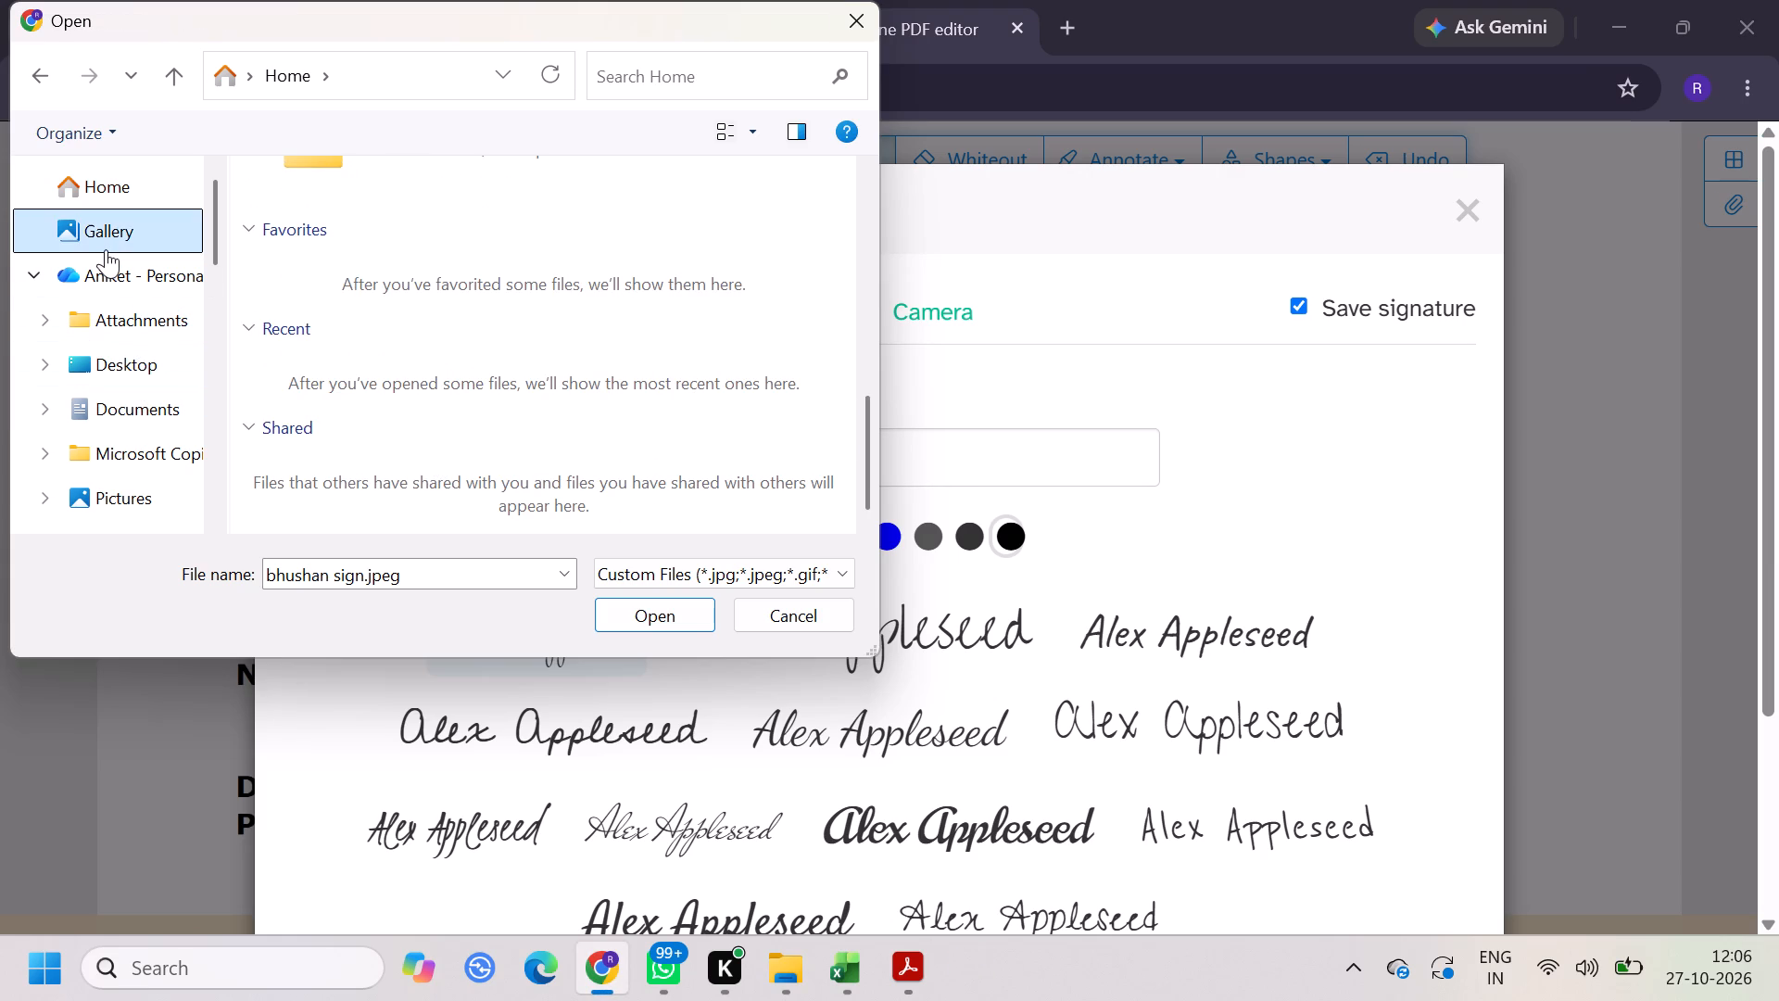
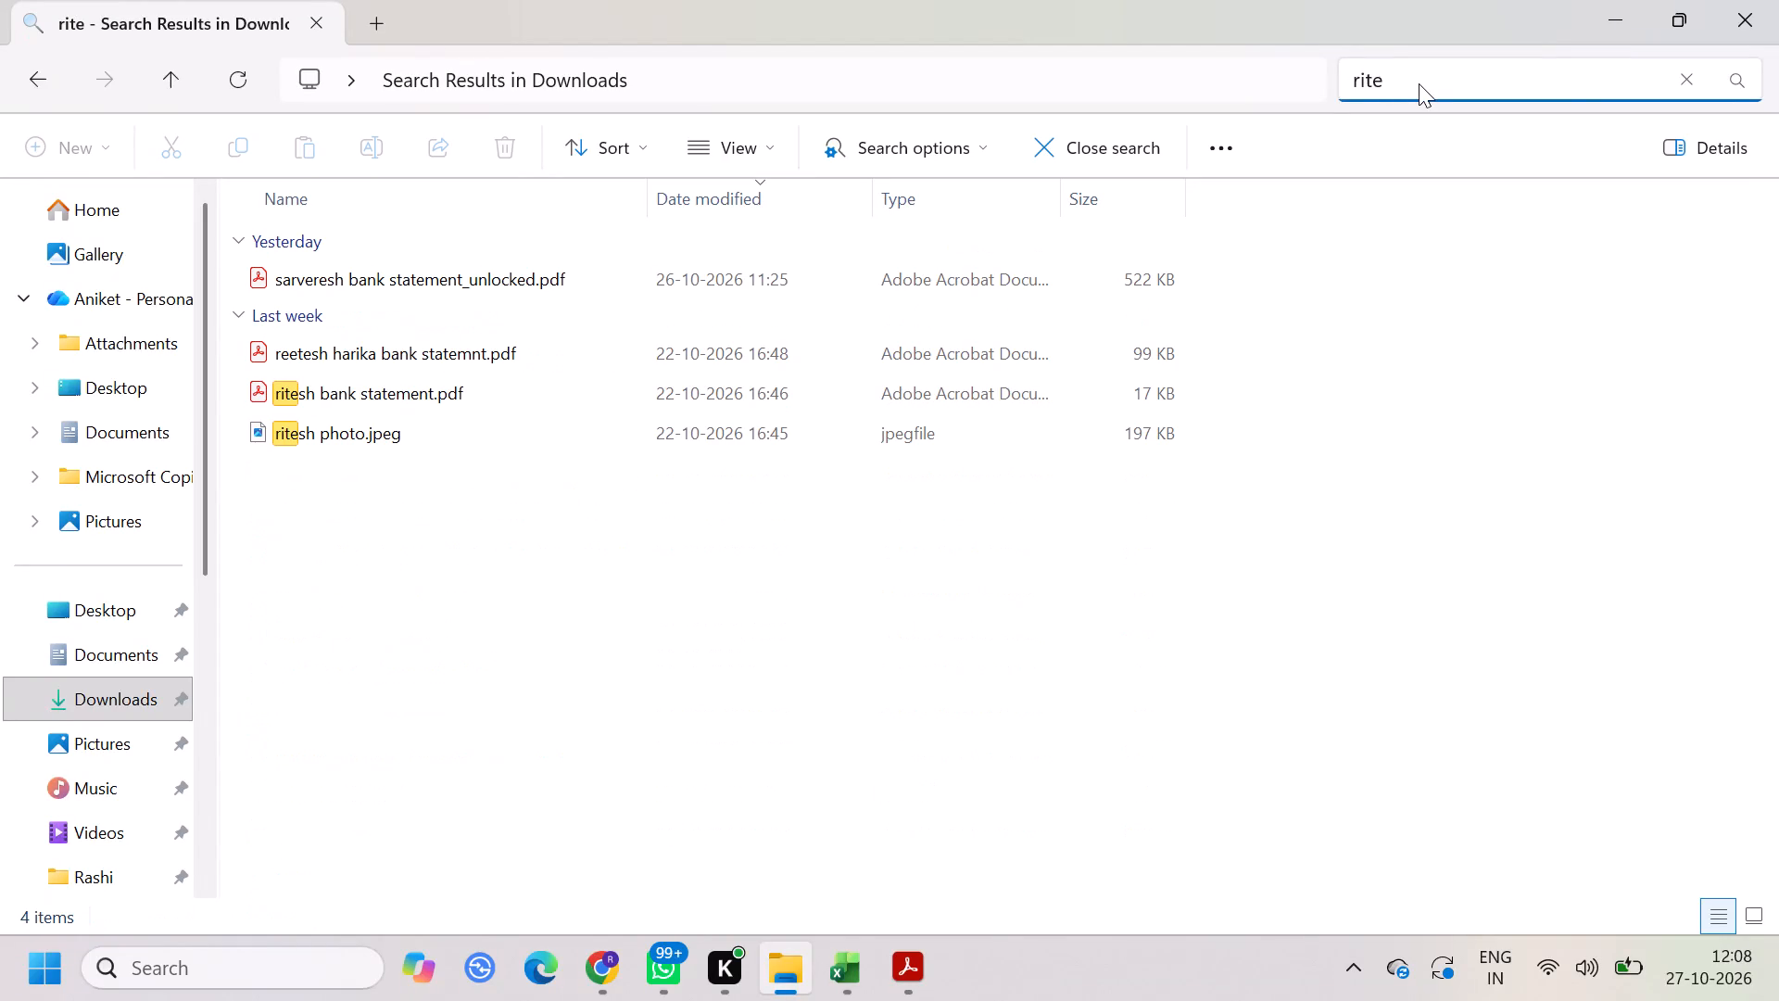
Open the "ritesh photo.jpeg" search result from Downloads, choosing Photos as the app to view it.
{"action": "double_click", "coordinate": [1084, 414]}
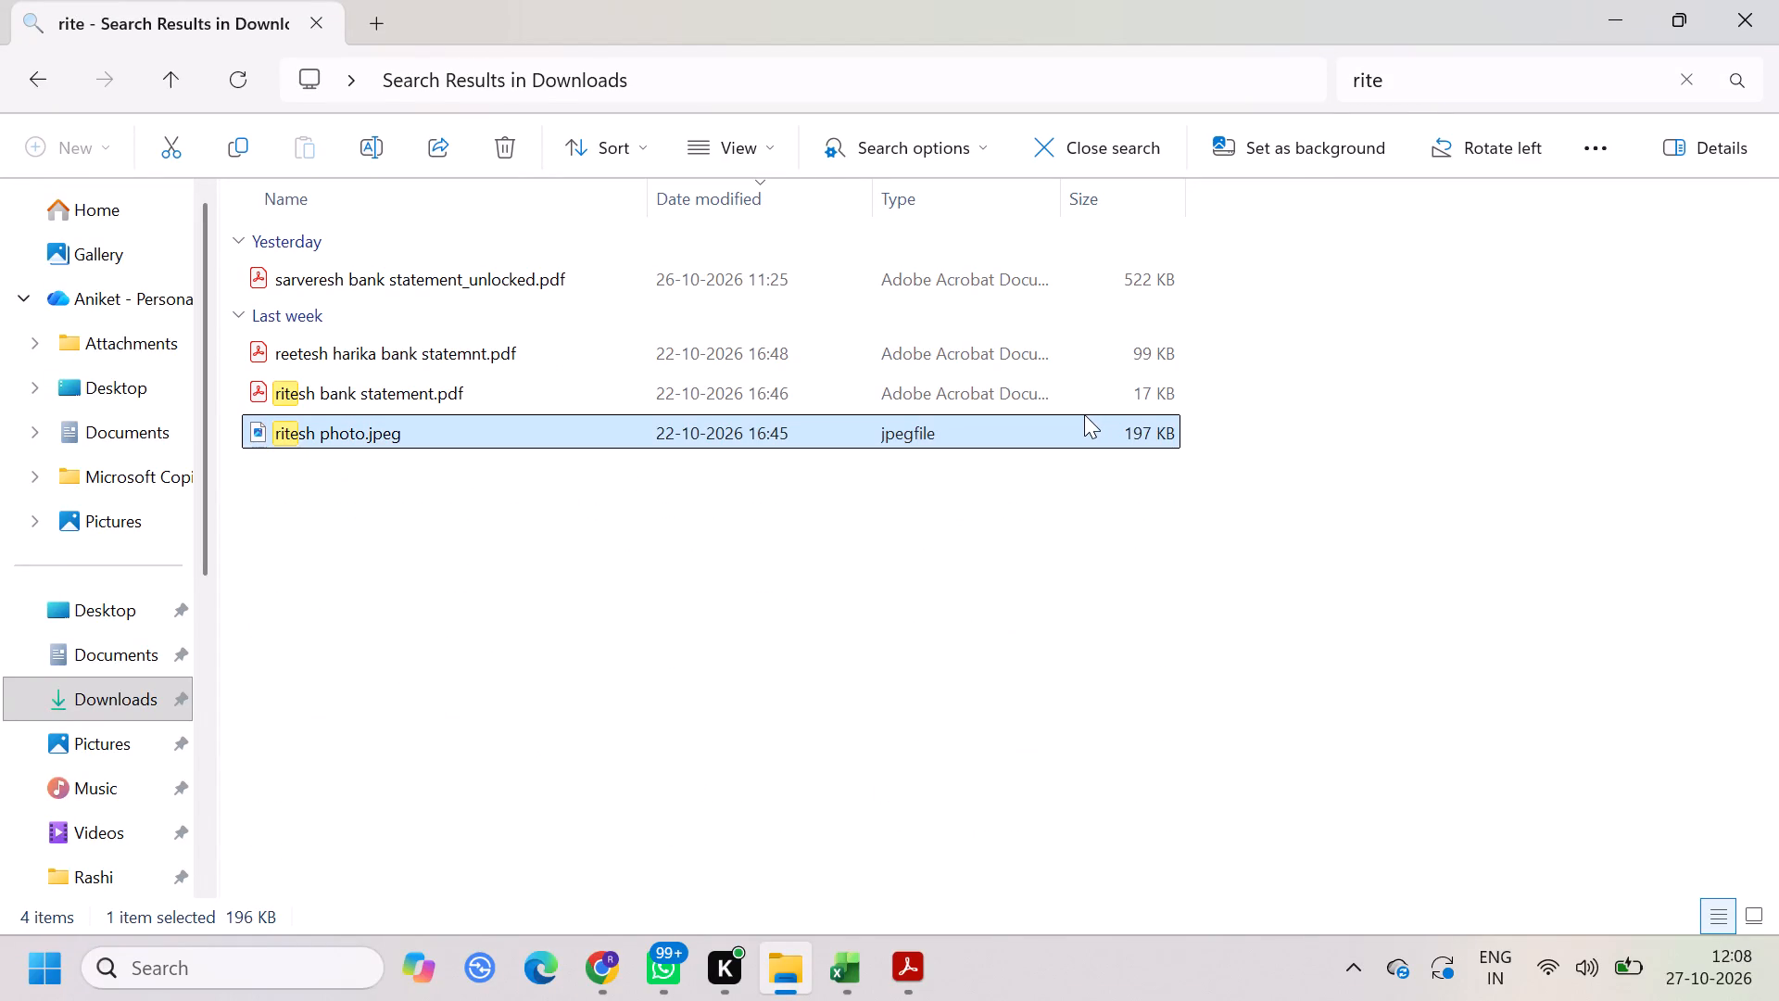
{"action": "double_click", "coordinate": [451, 419]}
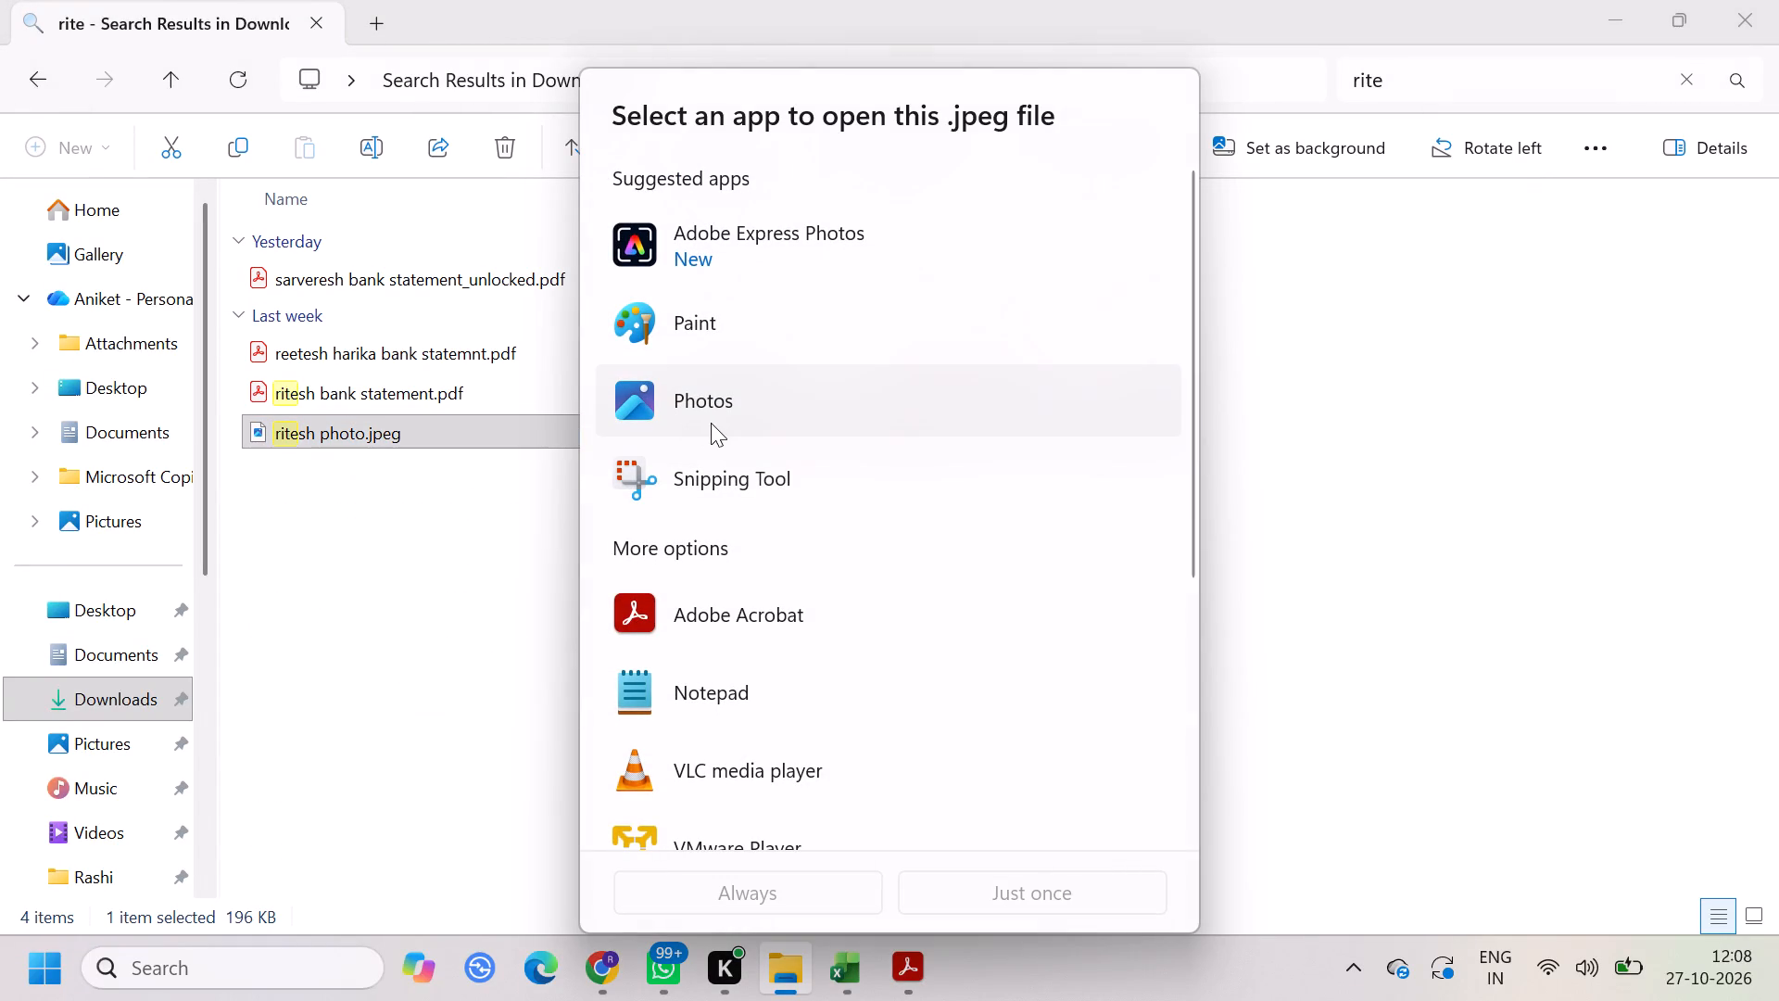
{"action": "left_click", "coordinate": [696, 408]}
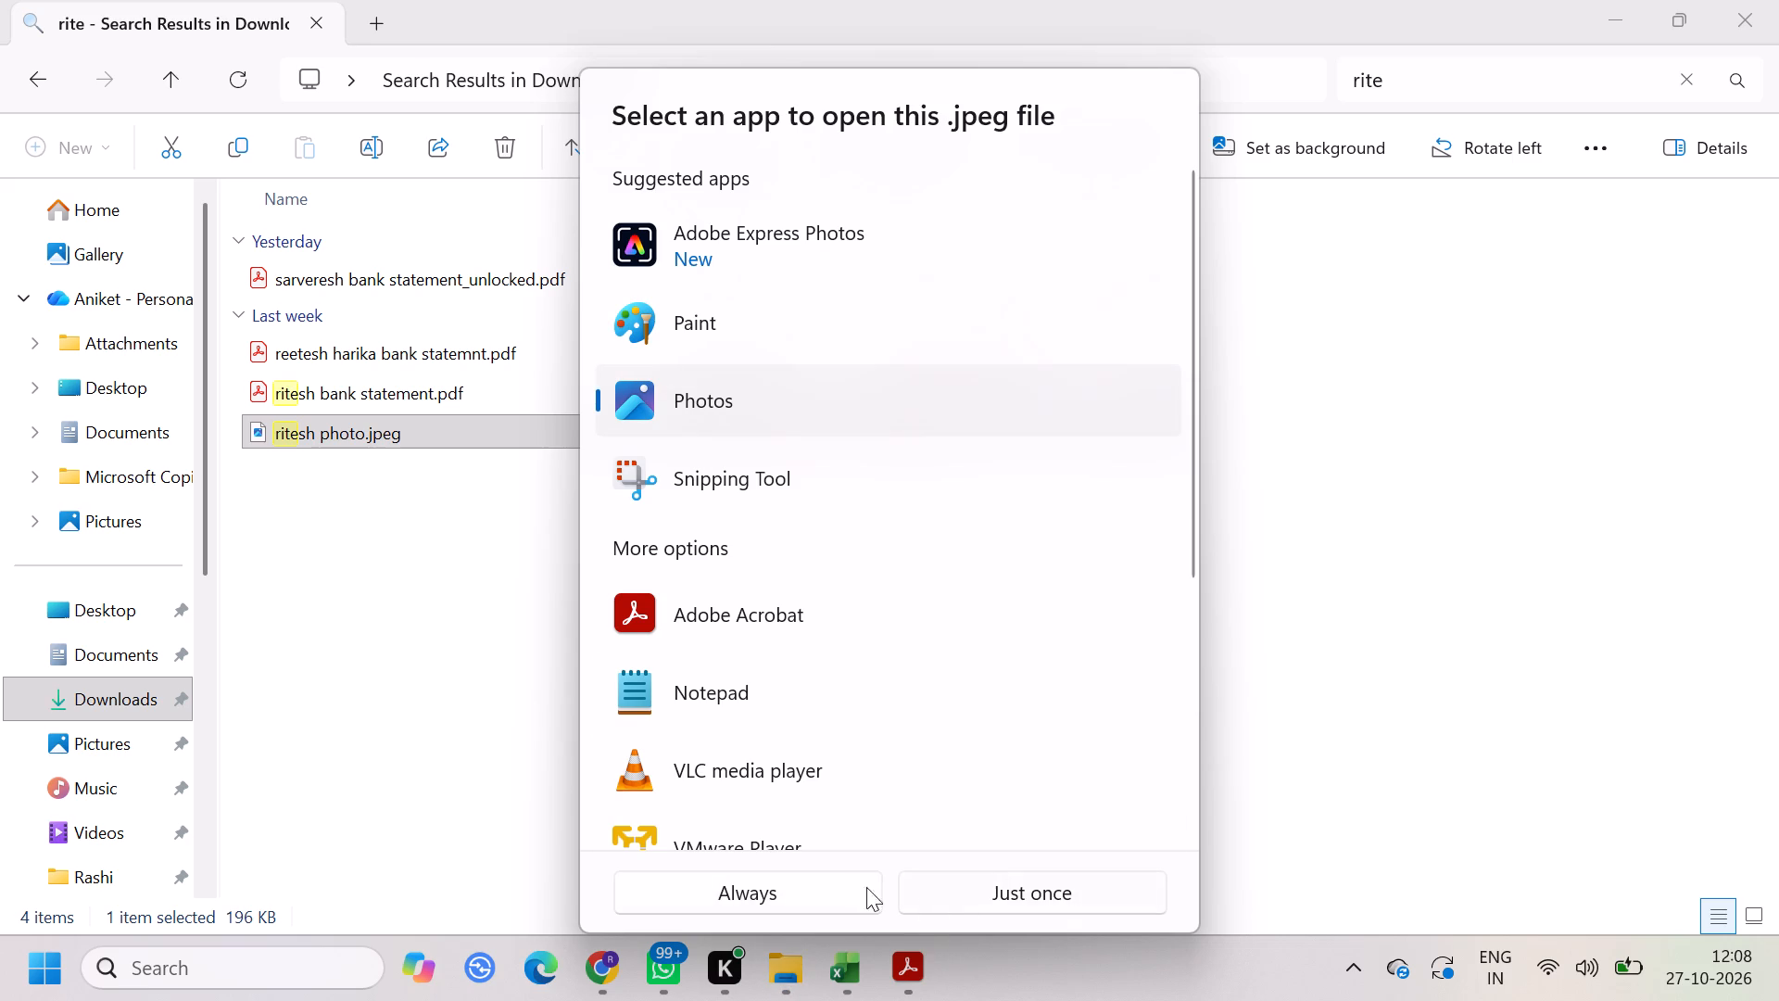
Always use Photos to open .jpeg files, view the selected photo, and switch back to the Downloads search results in File Explorer.
{"action": "left_click", "coordinate": [844, 884]}
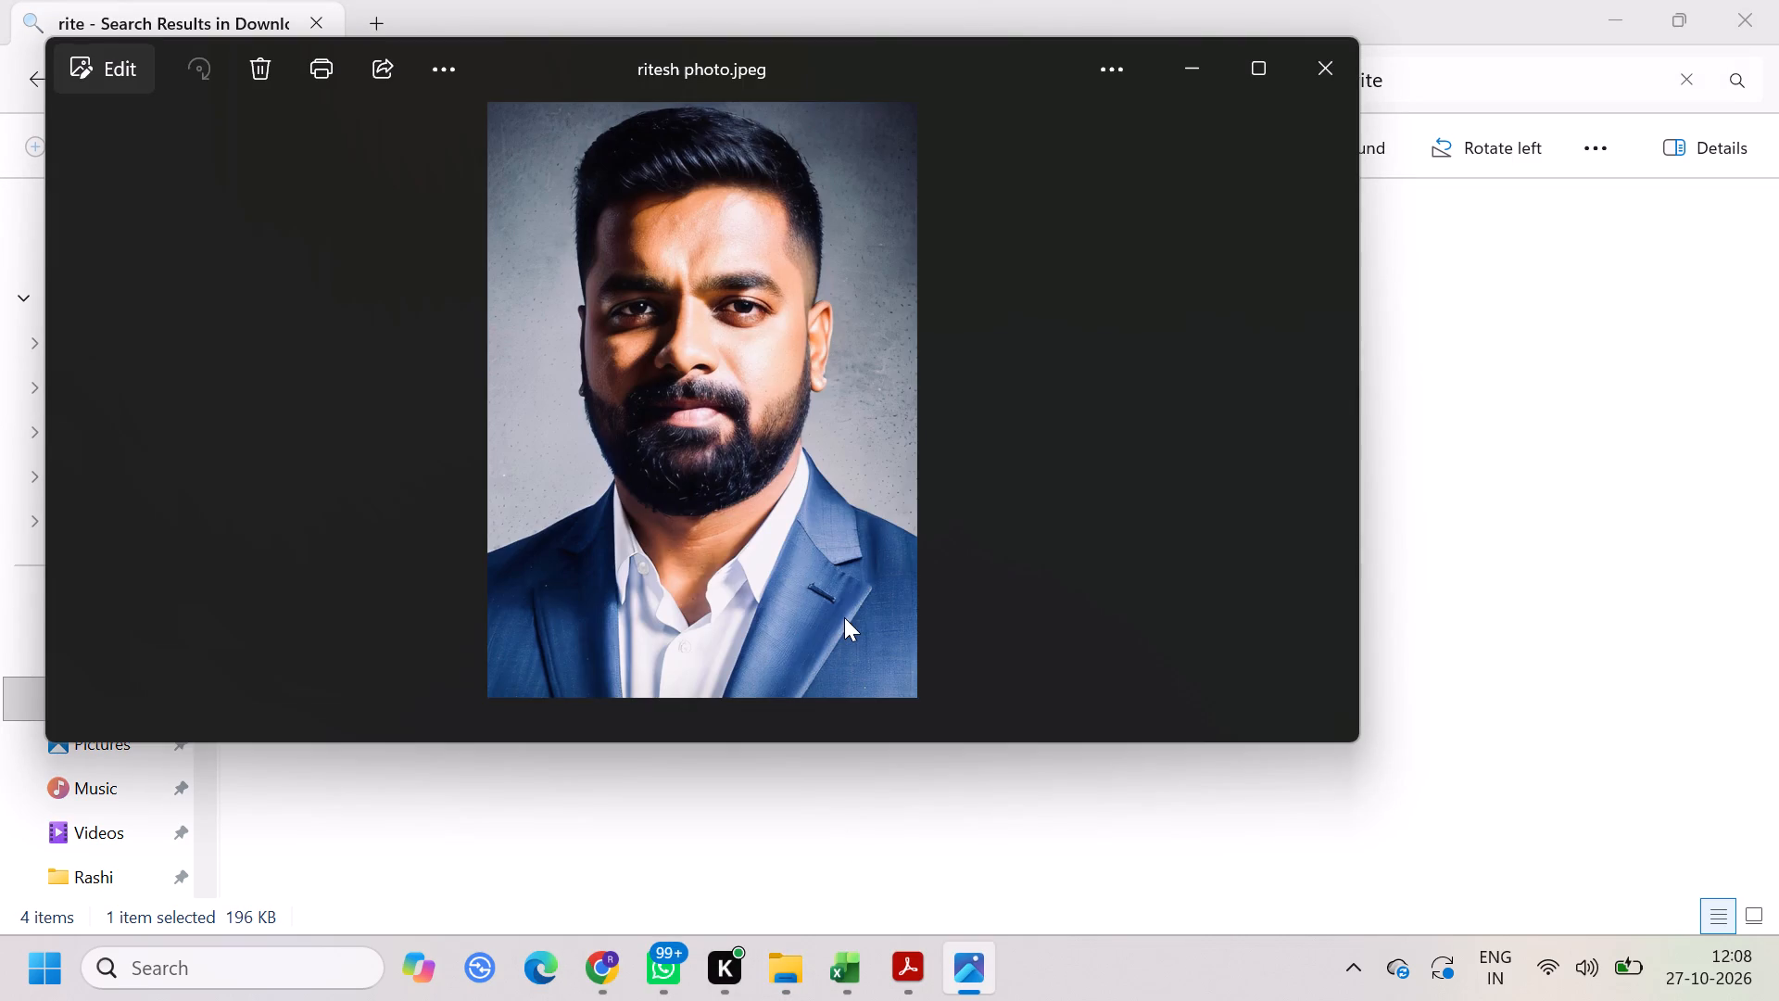
{"action": "key", "text": "alt+Tab"}
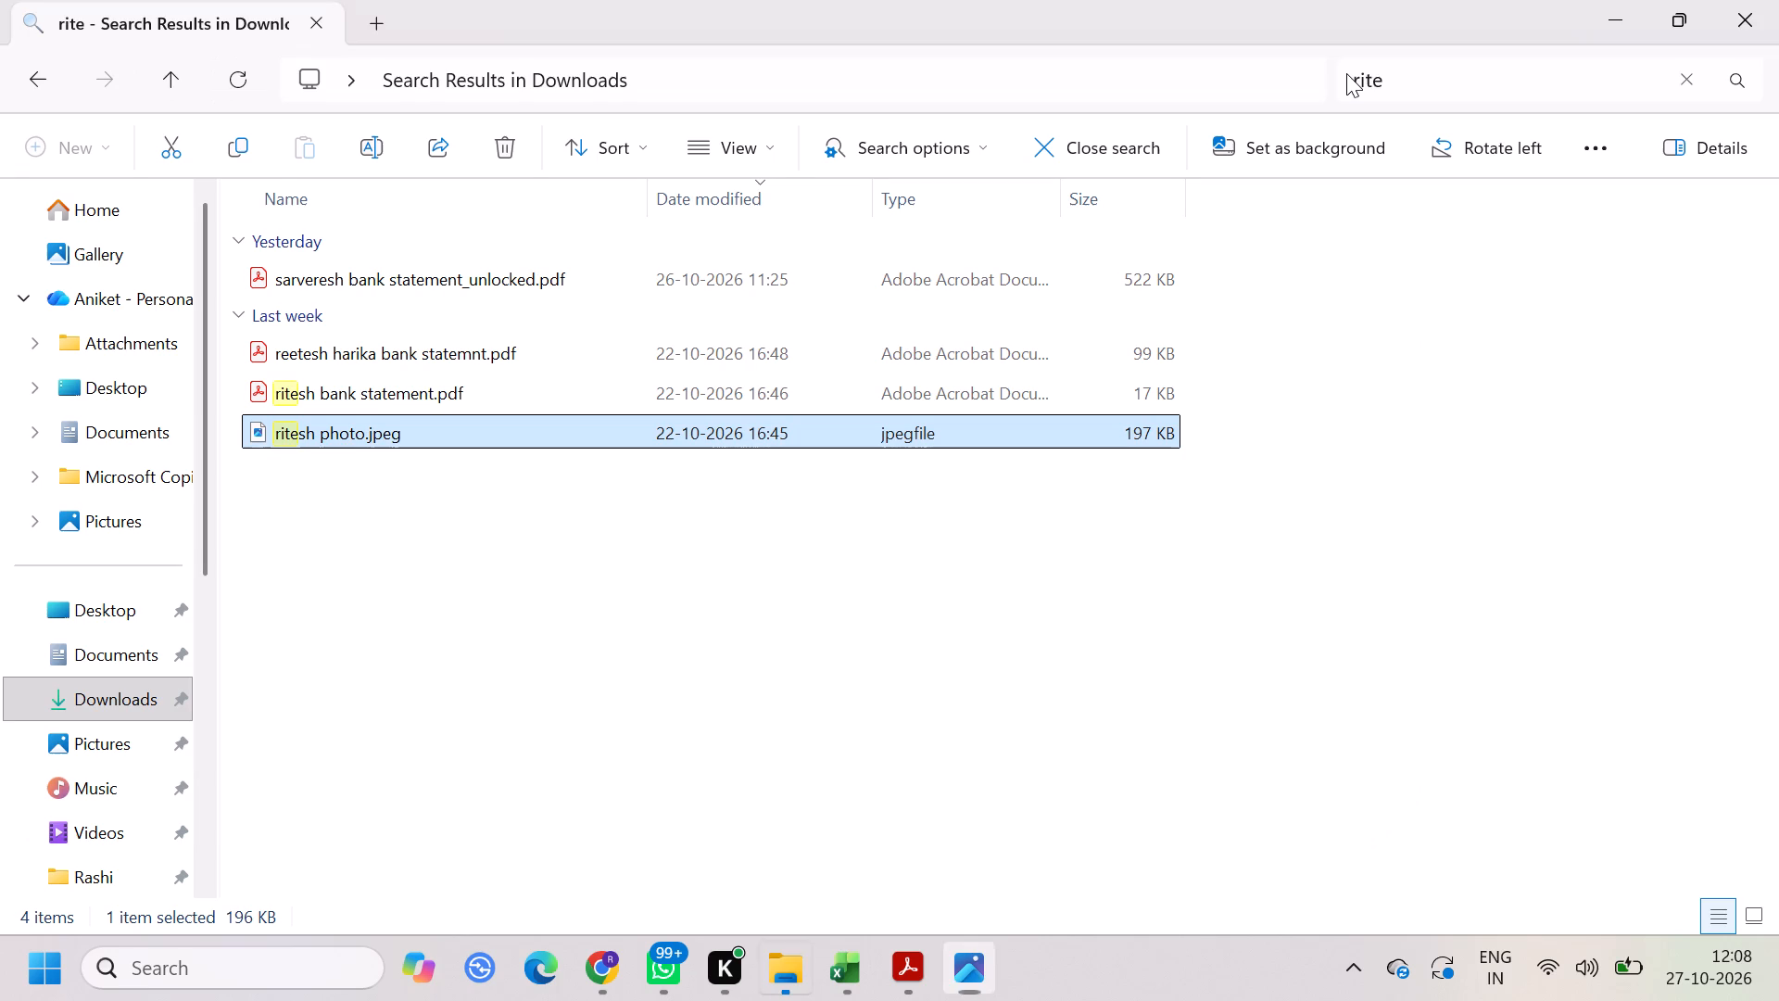
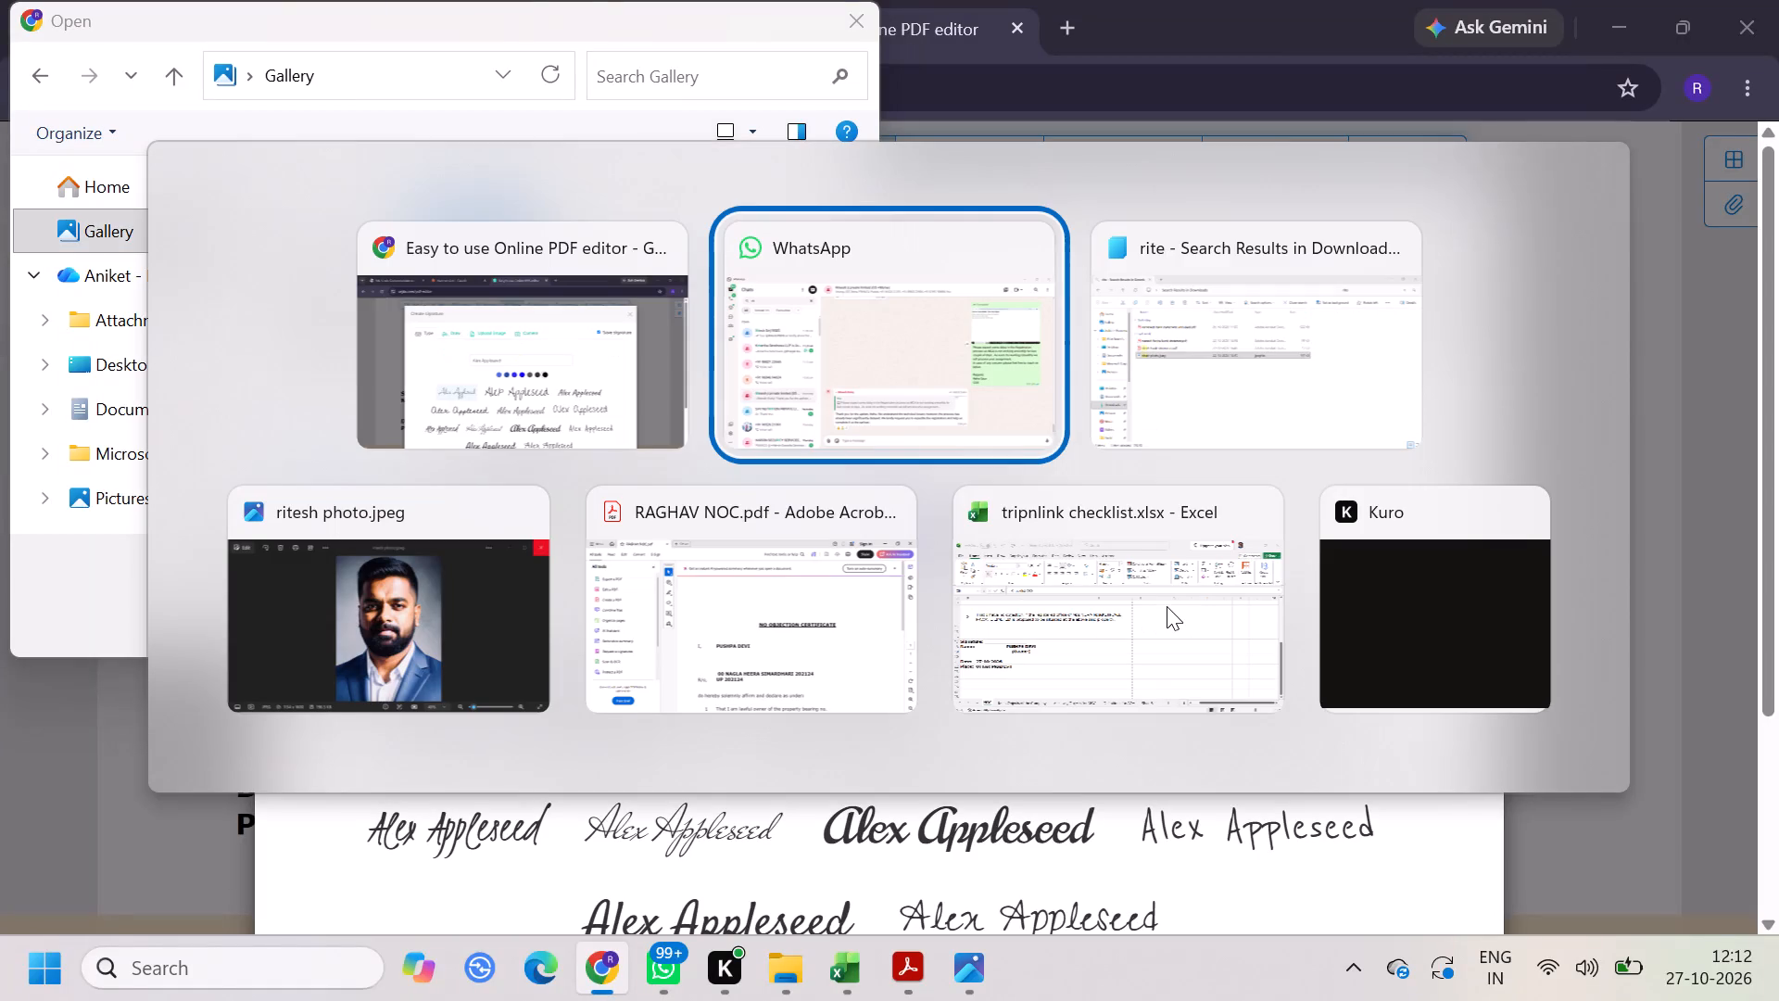
Return to the PDF editor's image upload and load "Screenshot 2026-10-27 120417.png" from Gallery as the signature image.
{"action": "key", "text": "alt+Tab"}
{"action": "key", "text": "alt+Left"}
{"action": "key", "text": "alt+Left"}
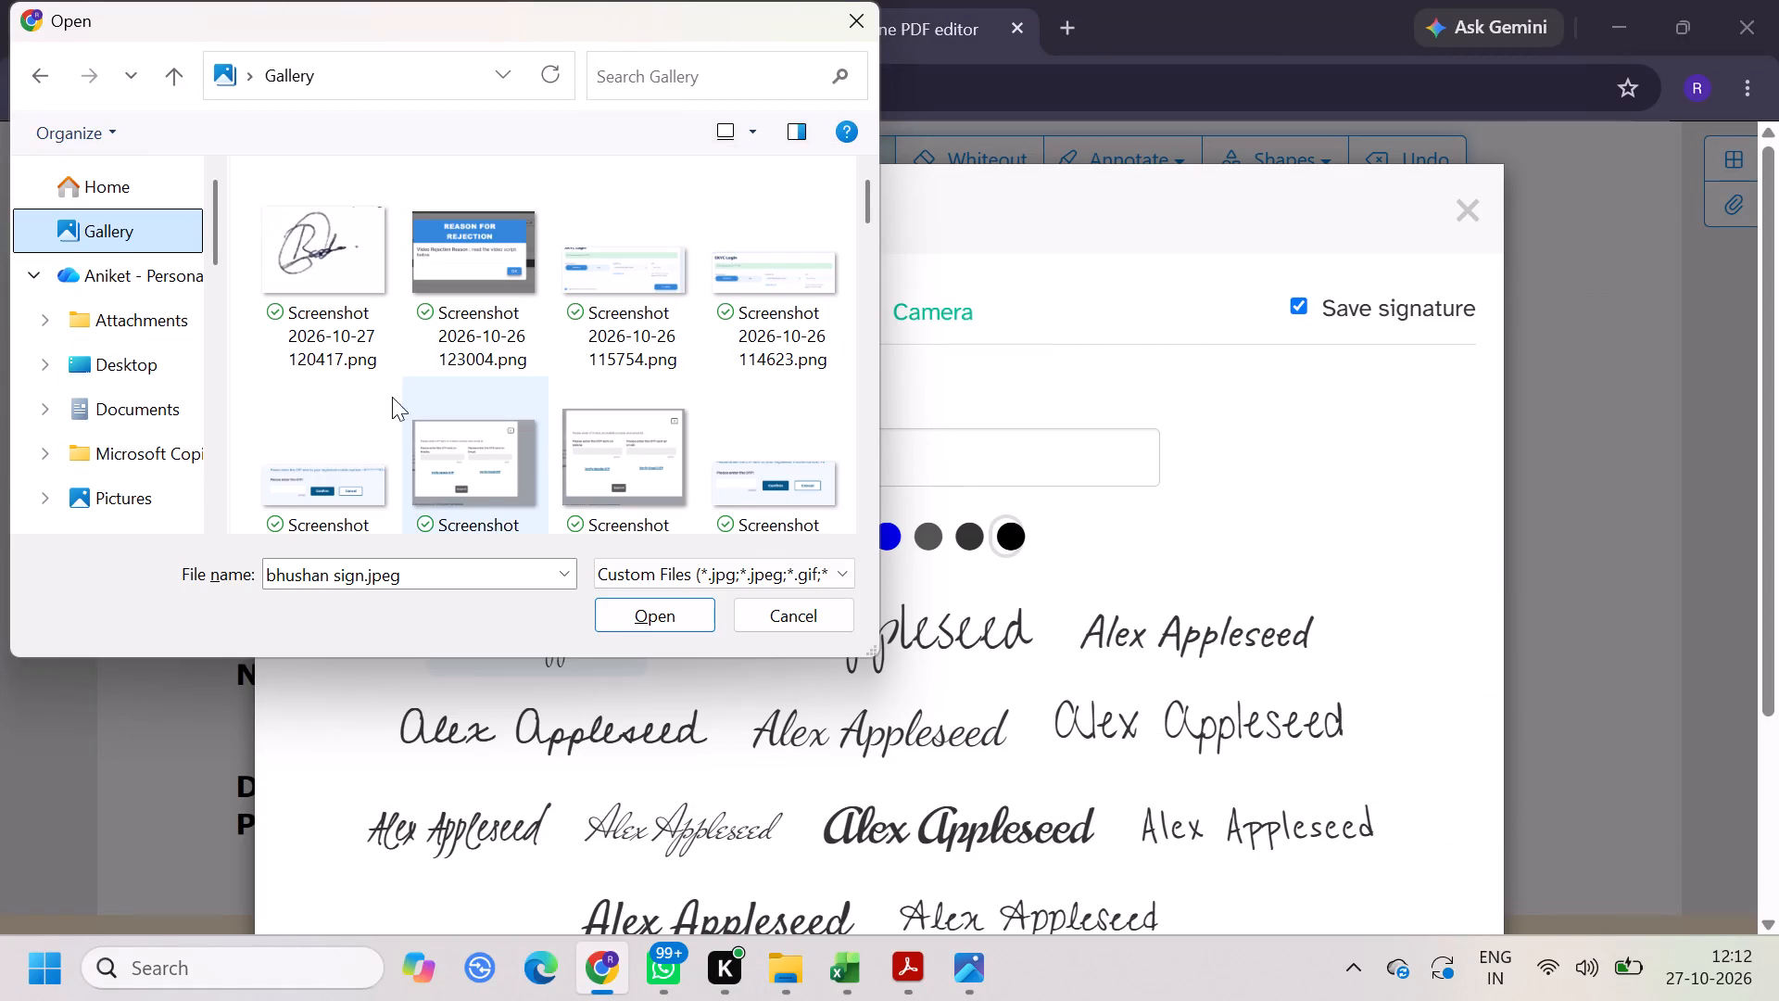
{"action": "left_click", "coordinate": [348, 346]}
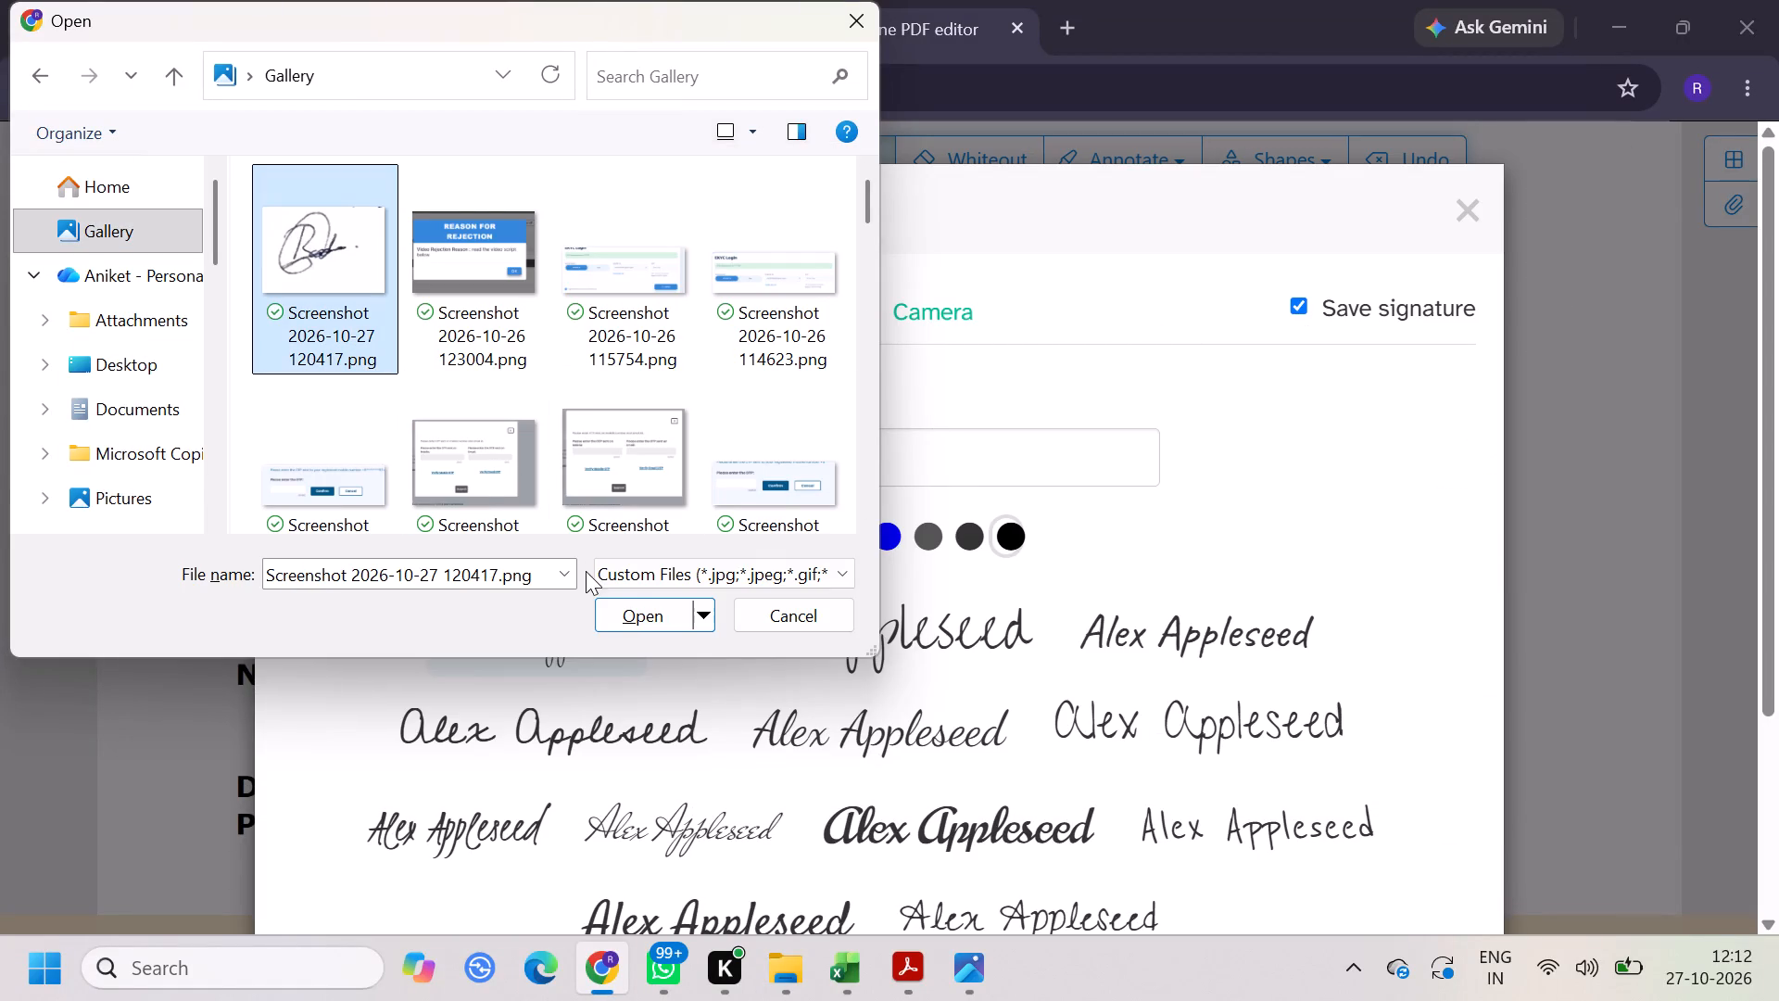
{"action": "left_click", "coordinate": [635, 602]}
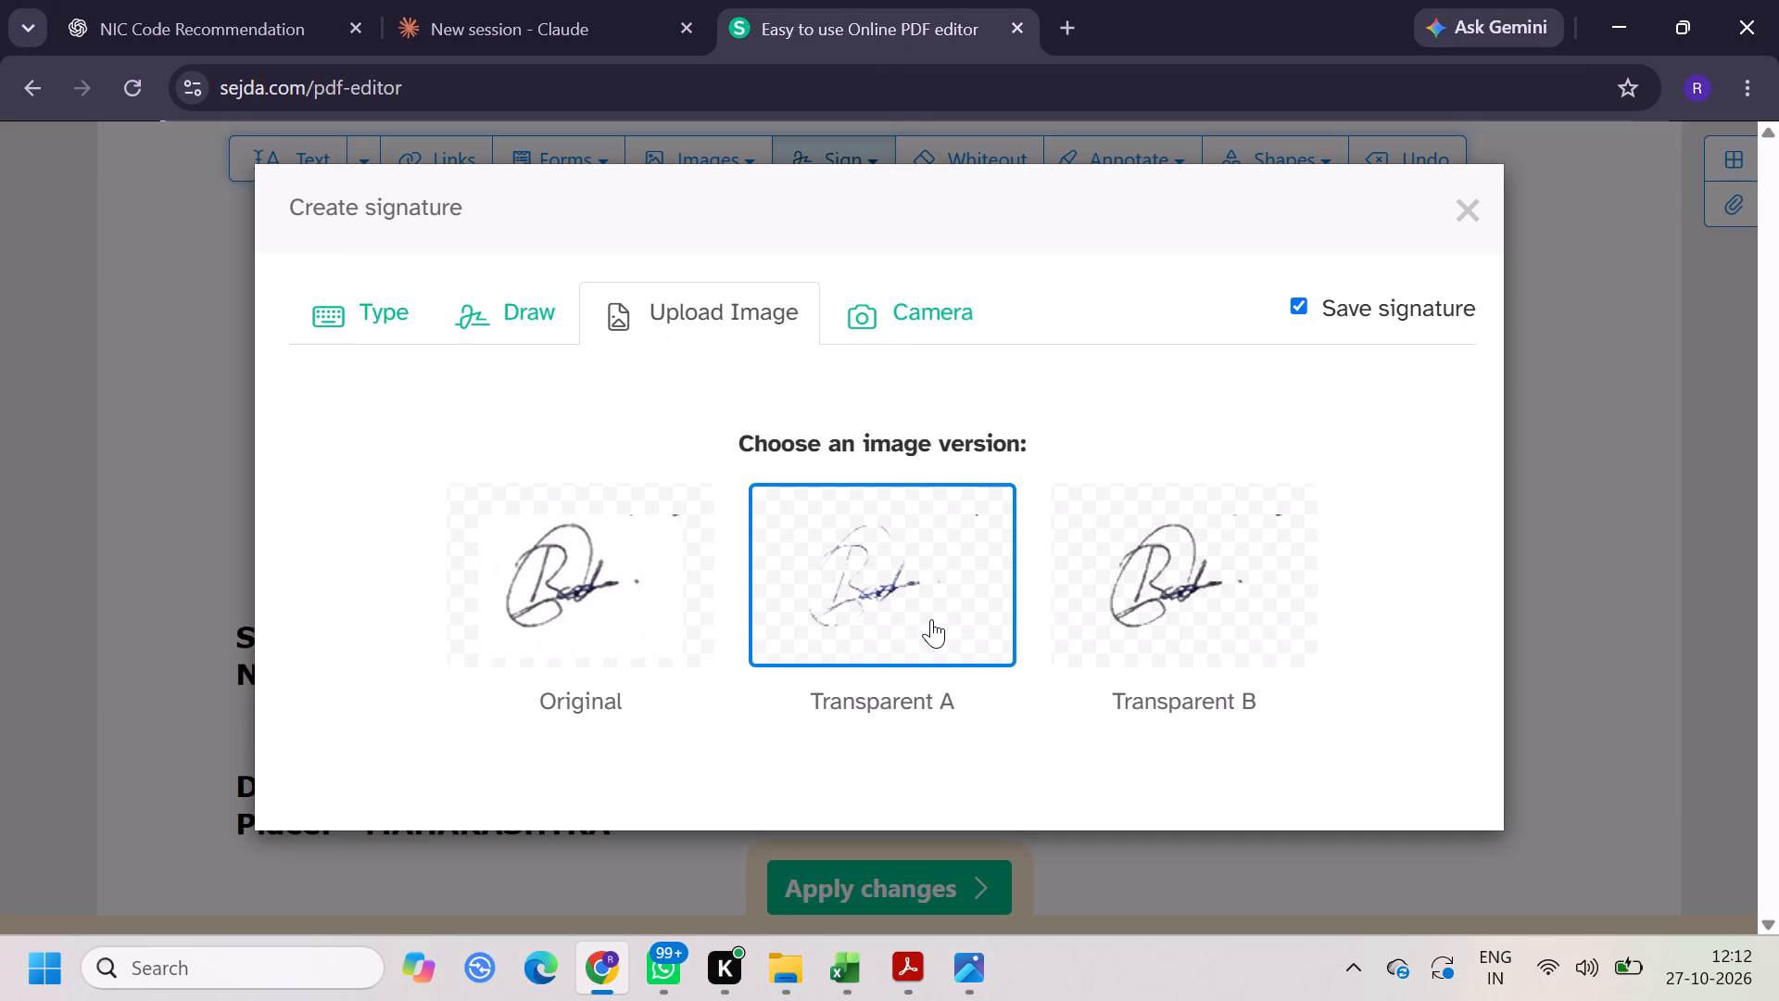
Use the Transparent B version of the uploaded signature and place it above the owner's Signature line.
{"action": "left_click", "coordinate": [1114, 559]}
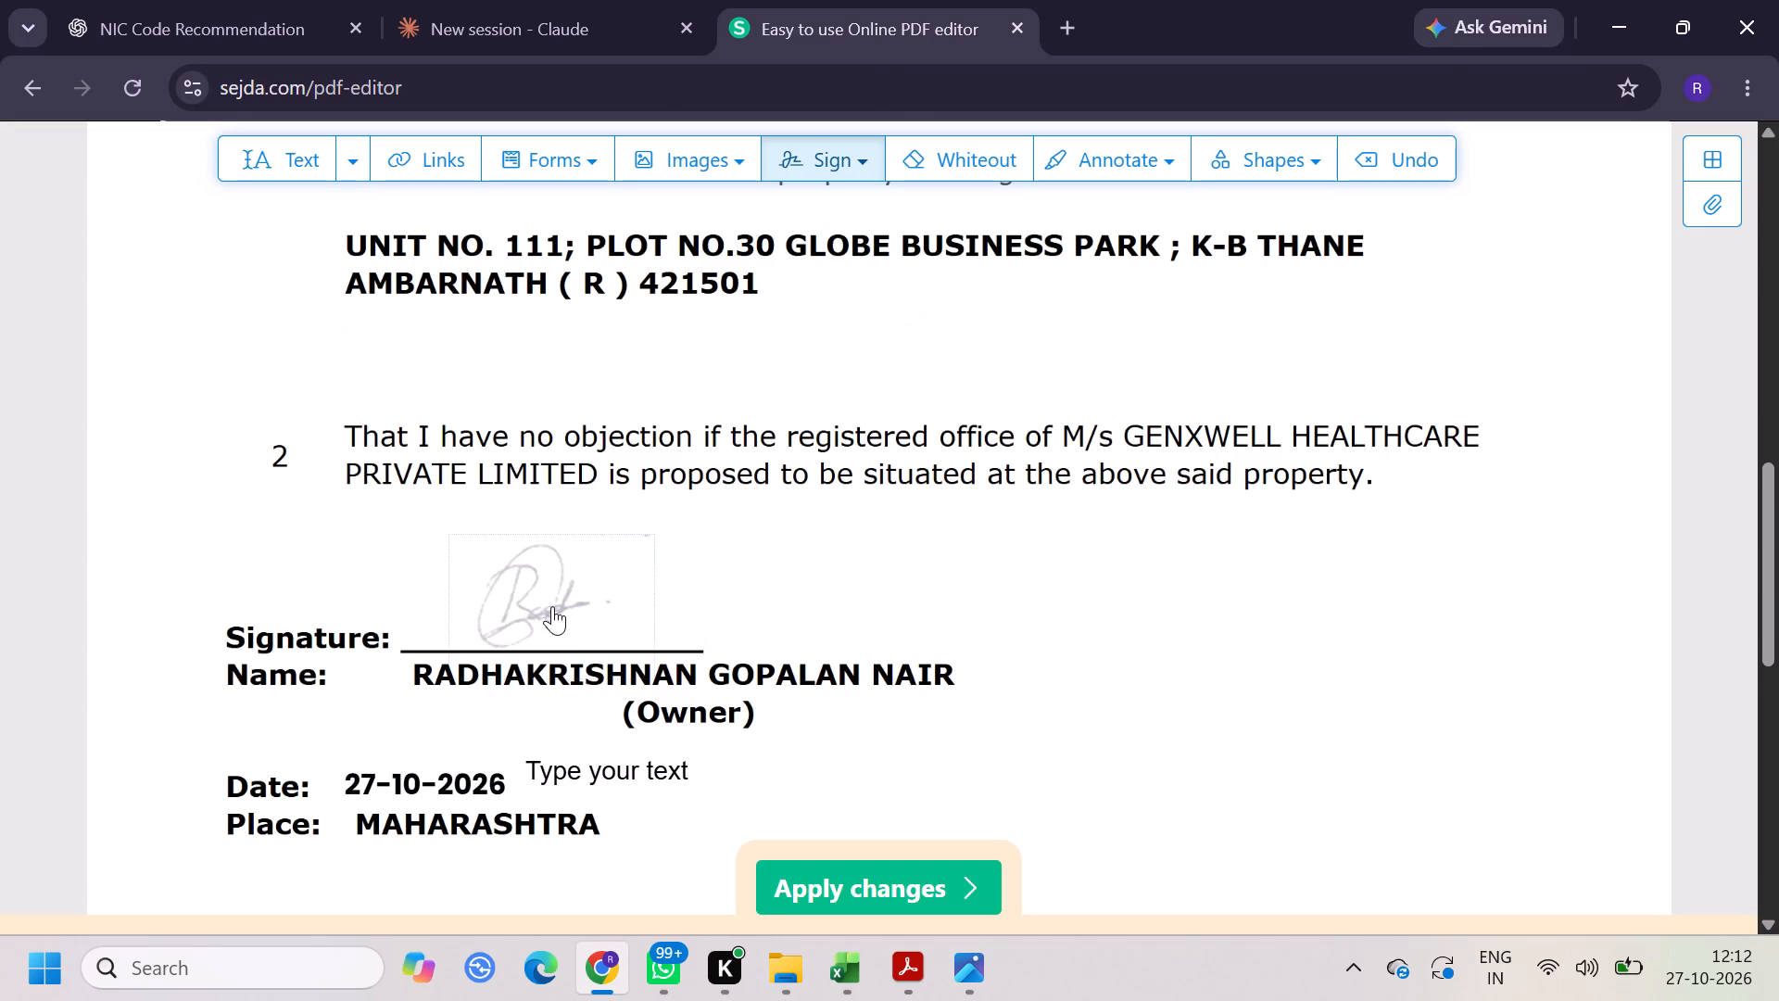
{"action": "key", "text": "Return"}
{"action": "double_click", "coordinate": [561, 612]}
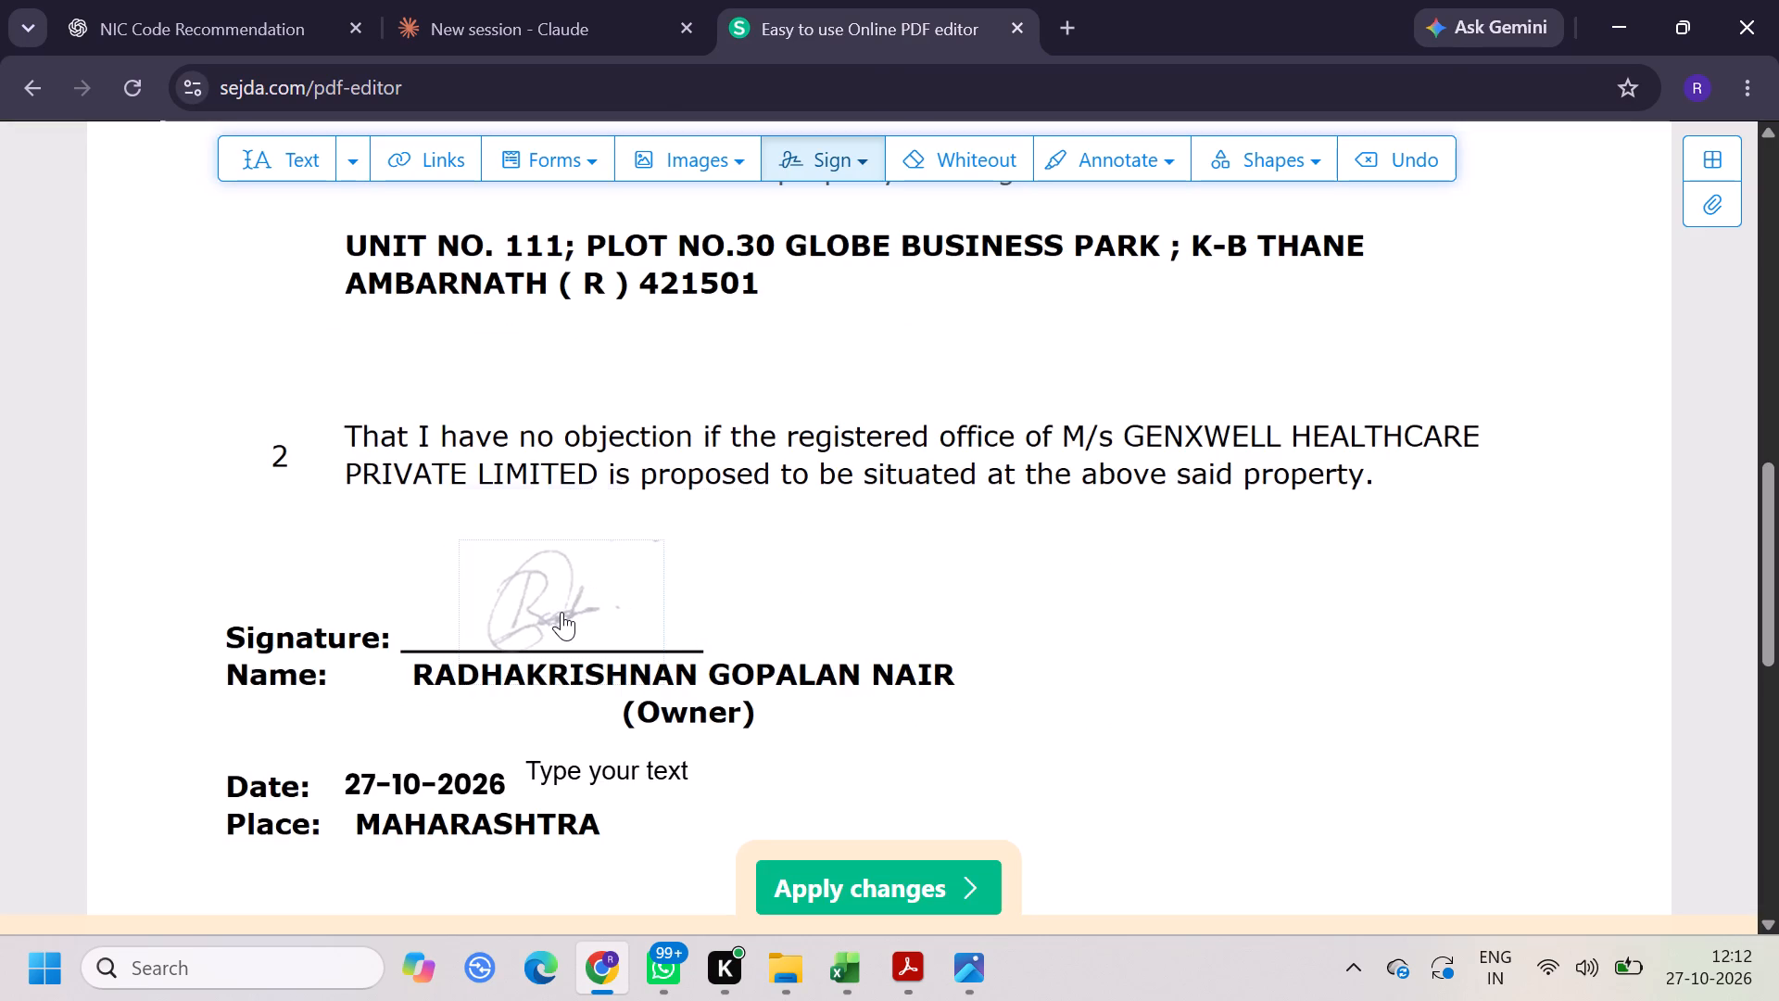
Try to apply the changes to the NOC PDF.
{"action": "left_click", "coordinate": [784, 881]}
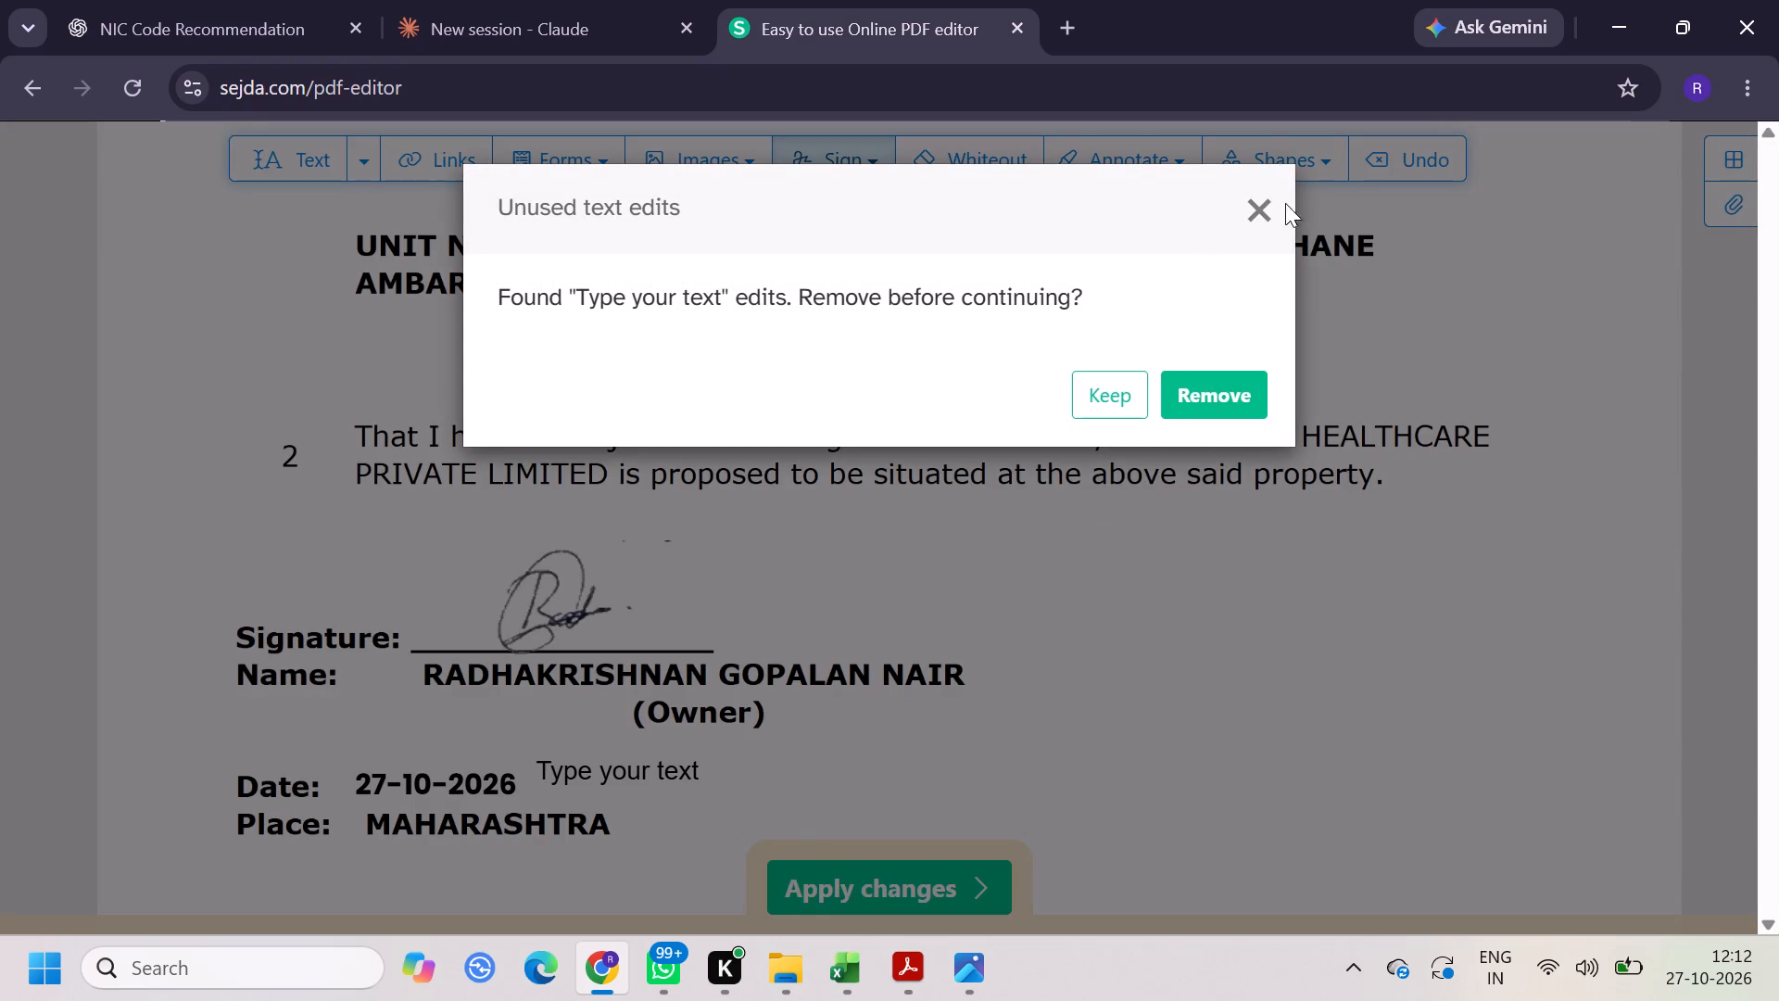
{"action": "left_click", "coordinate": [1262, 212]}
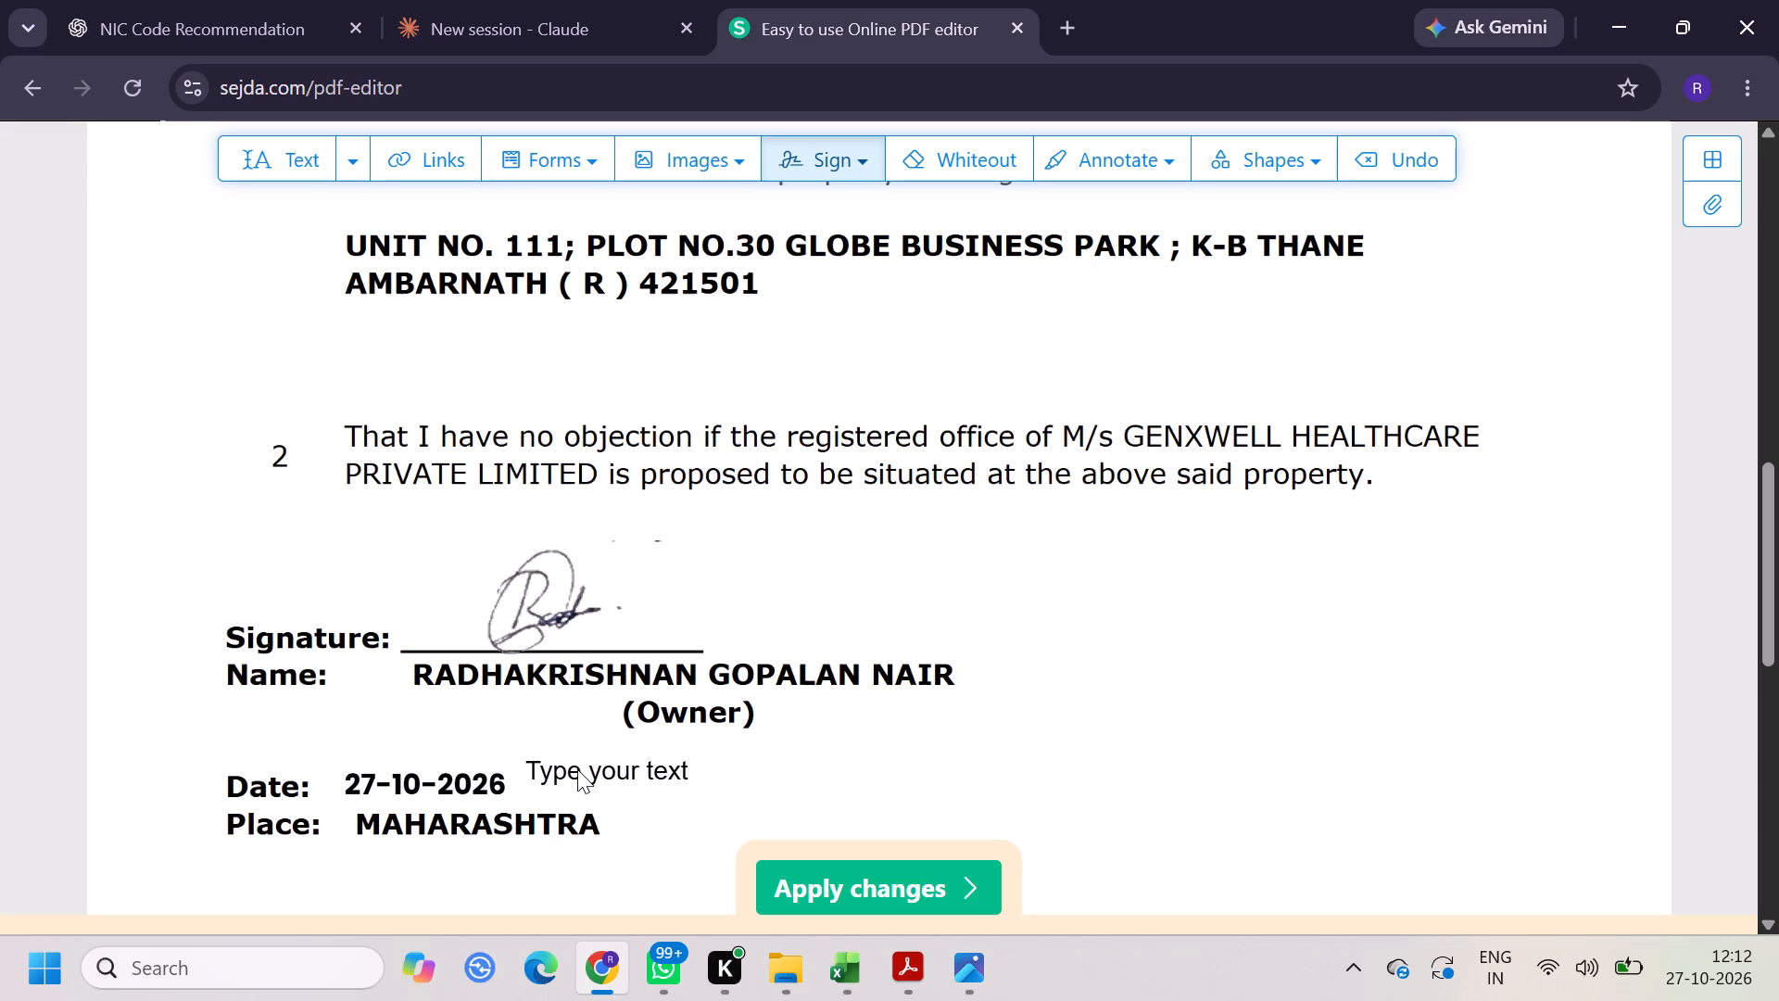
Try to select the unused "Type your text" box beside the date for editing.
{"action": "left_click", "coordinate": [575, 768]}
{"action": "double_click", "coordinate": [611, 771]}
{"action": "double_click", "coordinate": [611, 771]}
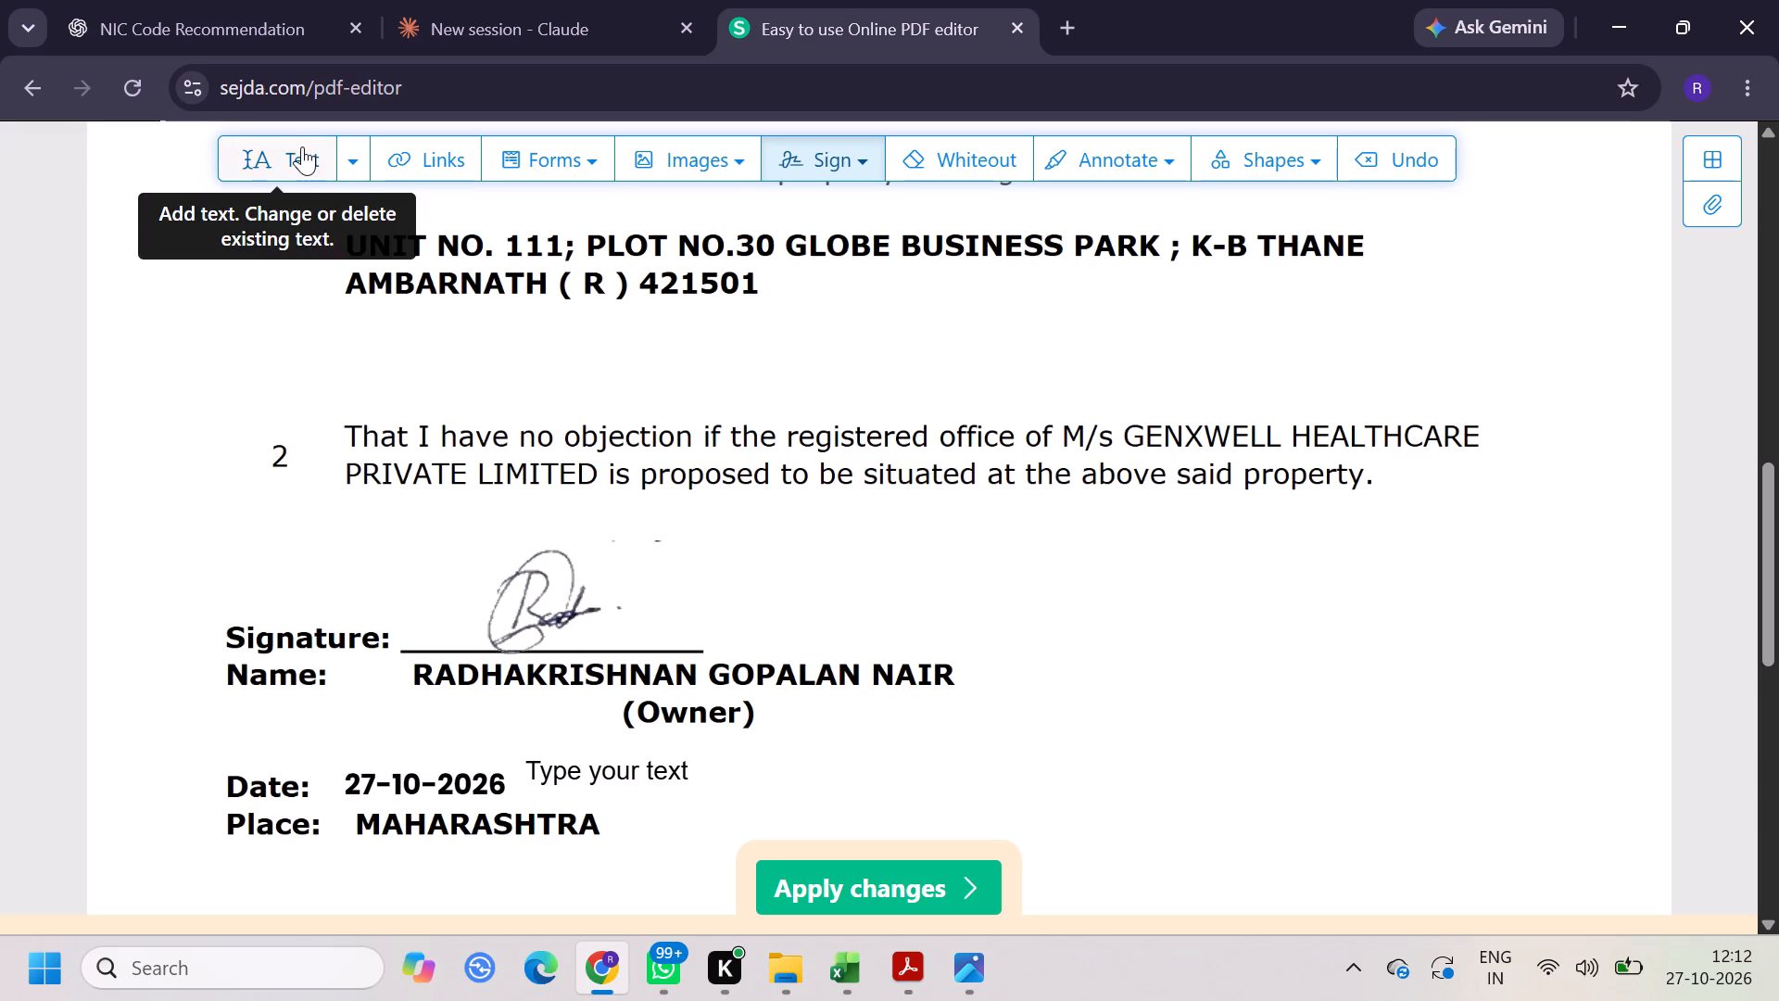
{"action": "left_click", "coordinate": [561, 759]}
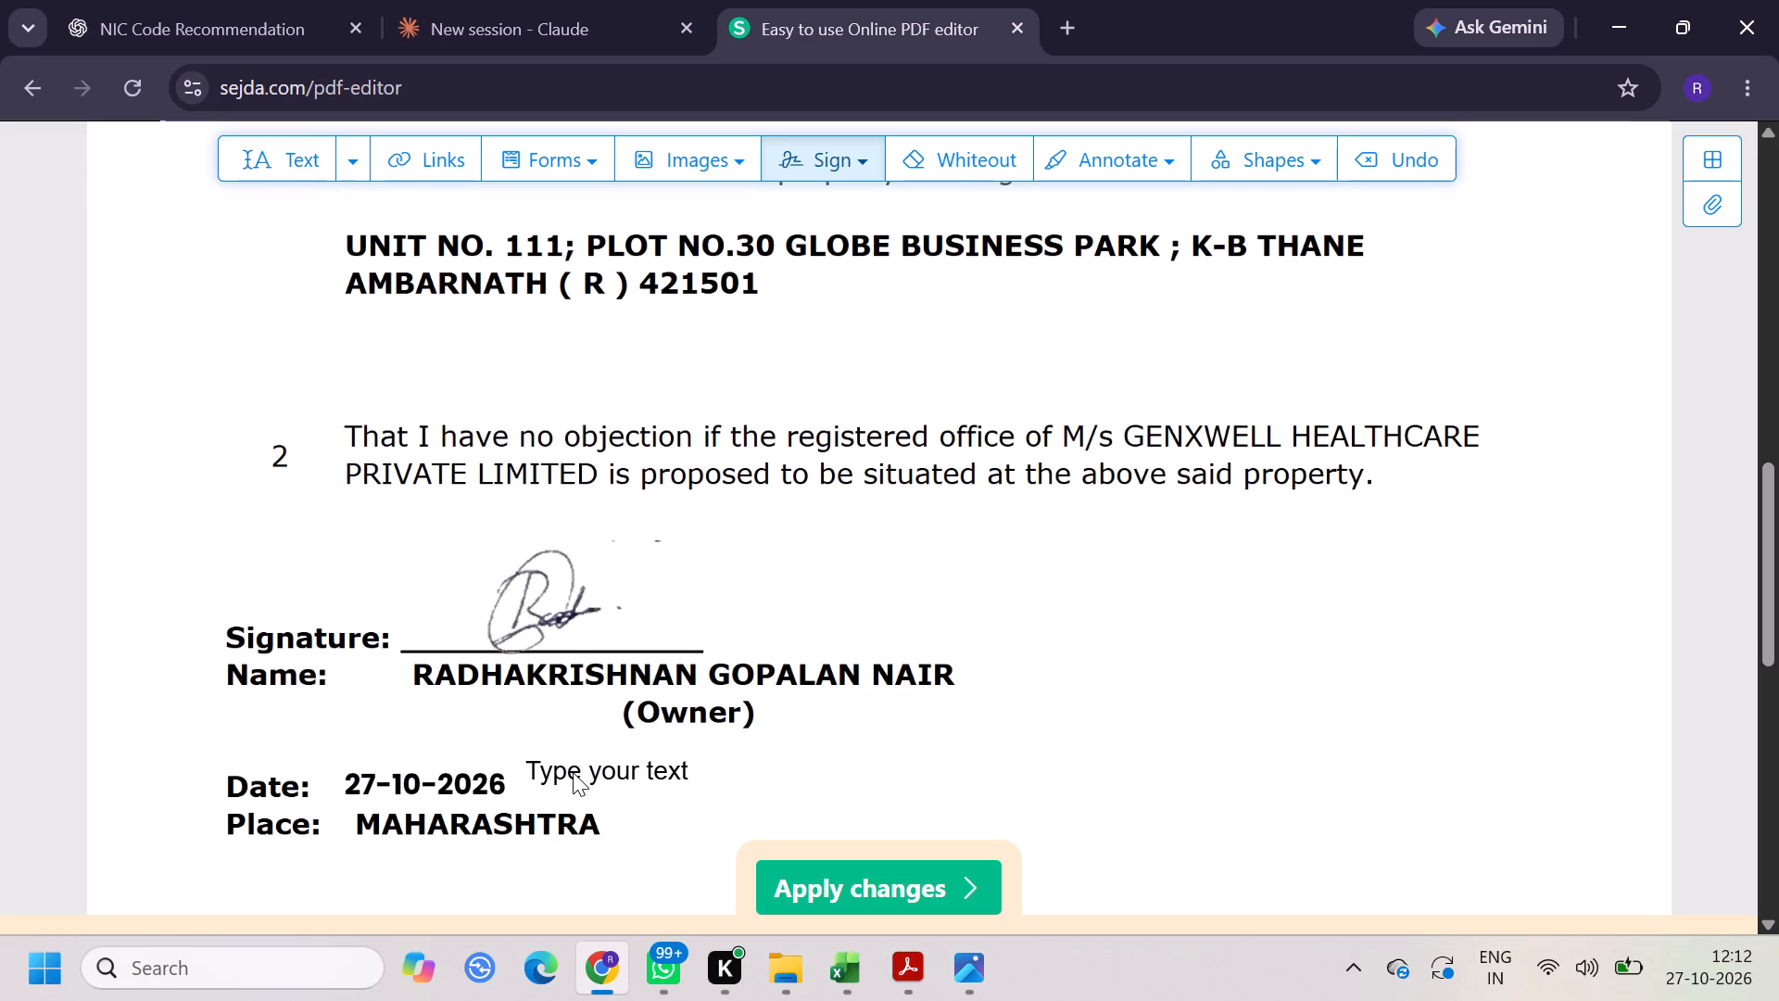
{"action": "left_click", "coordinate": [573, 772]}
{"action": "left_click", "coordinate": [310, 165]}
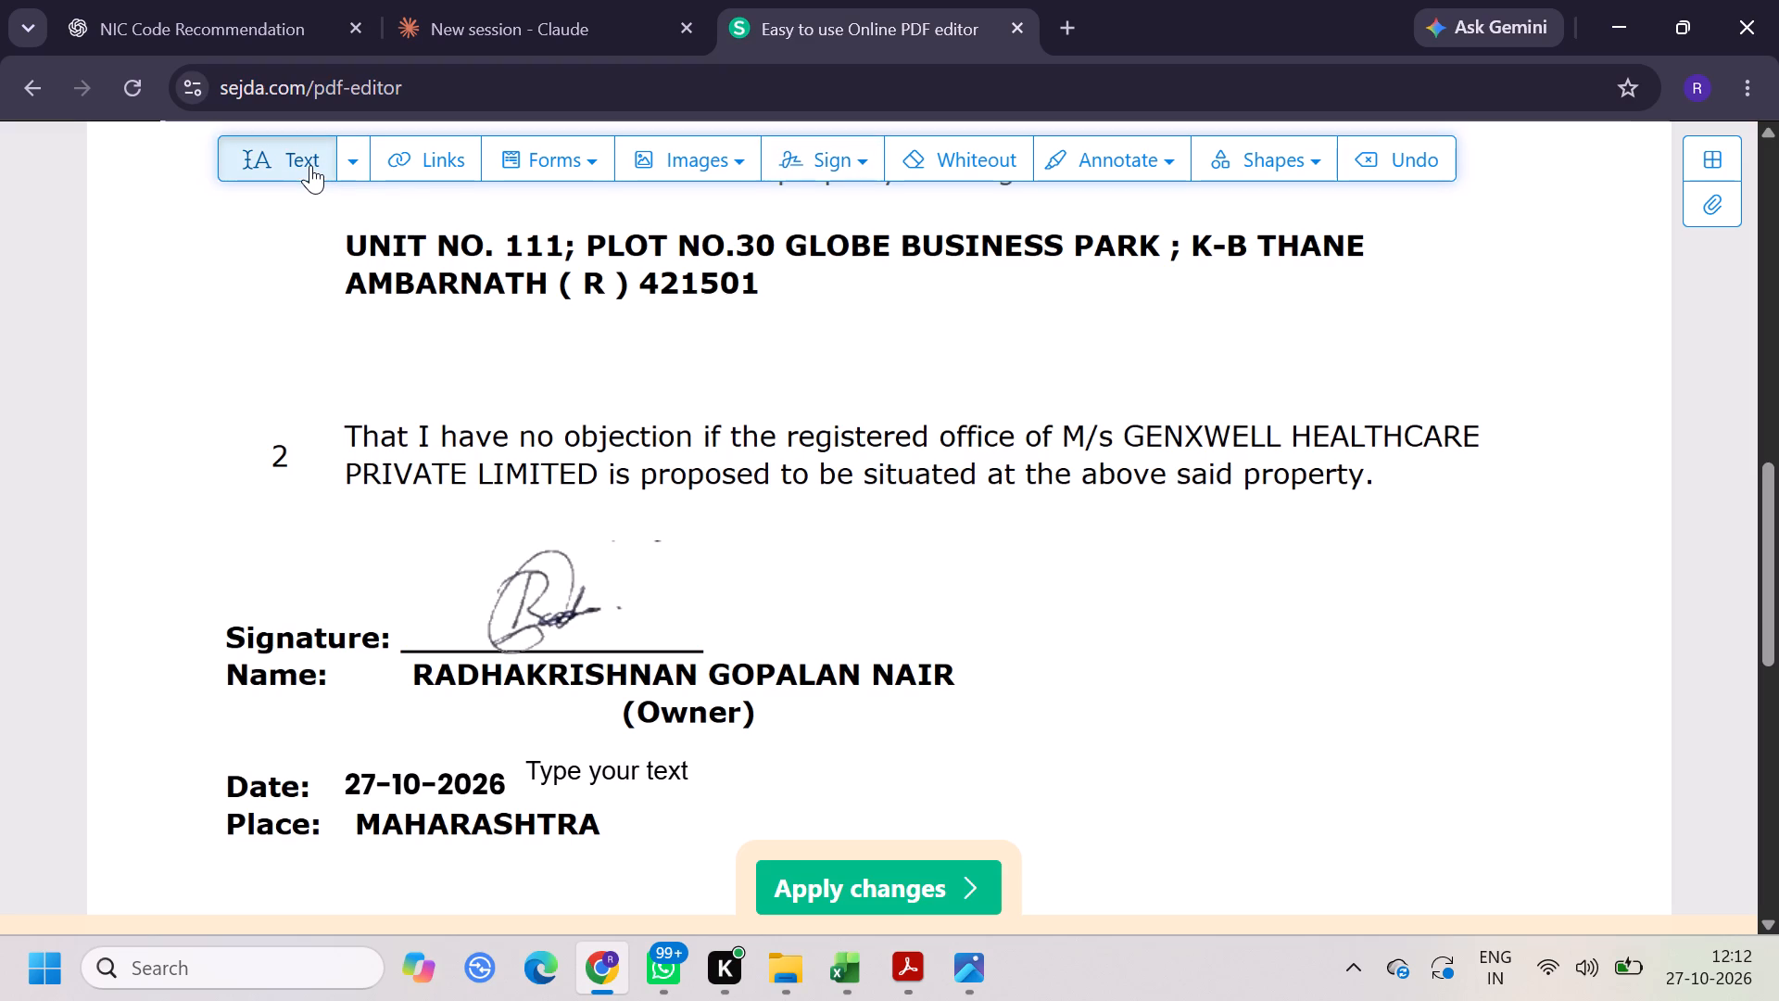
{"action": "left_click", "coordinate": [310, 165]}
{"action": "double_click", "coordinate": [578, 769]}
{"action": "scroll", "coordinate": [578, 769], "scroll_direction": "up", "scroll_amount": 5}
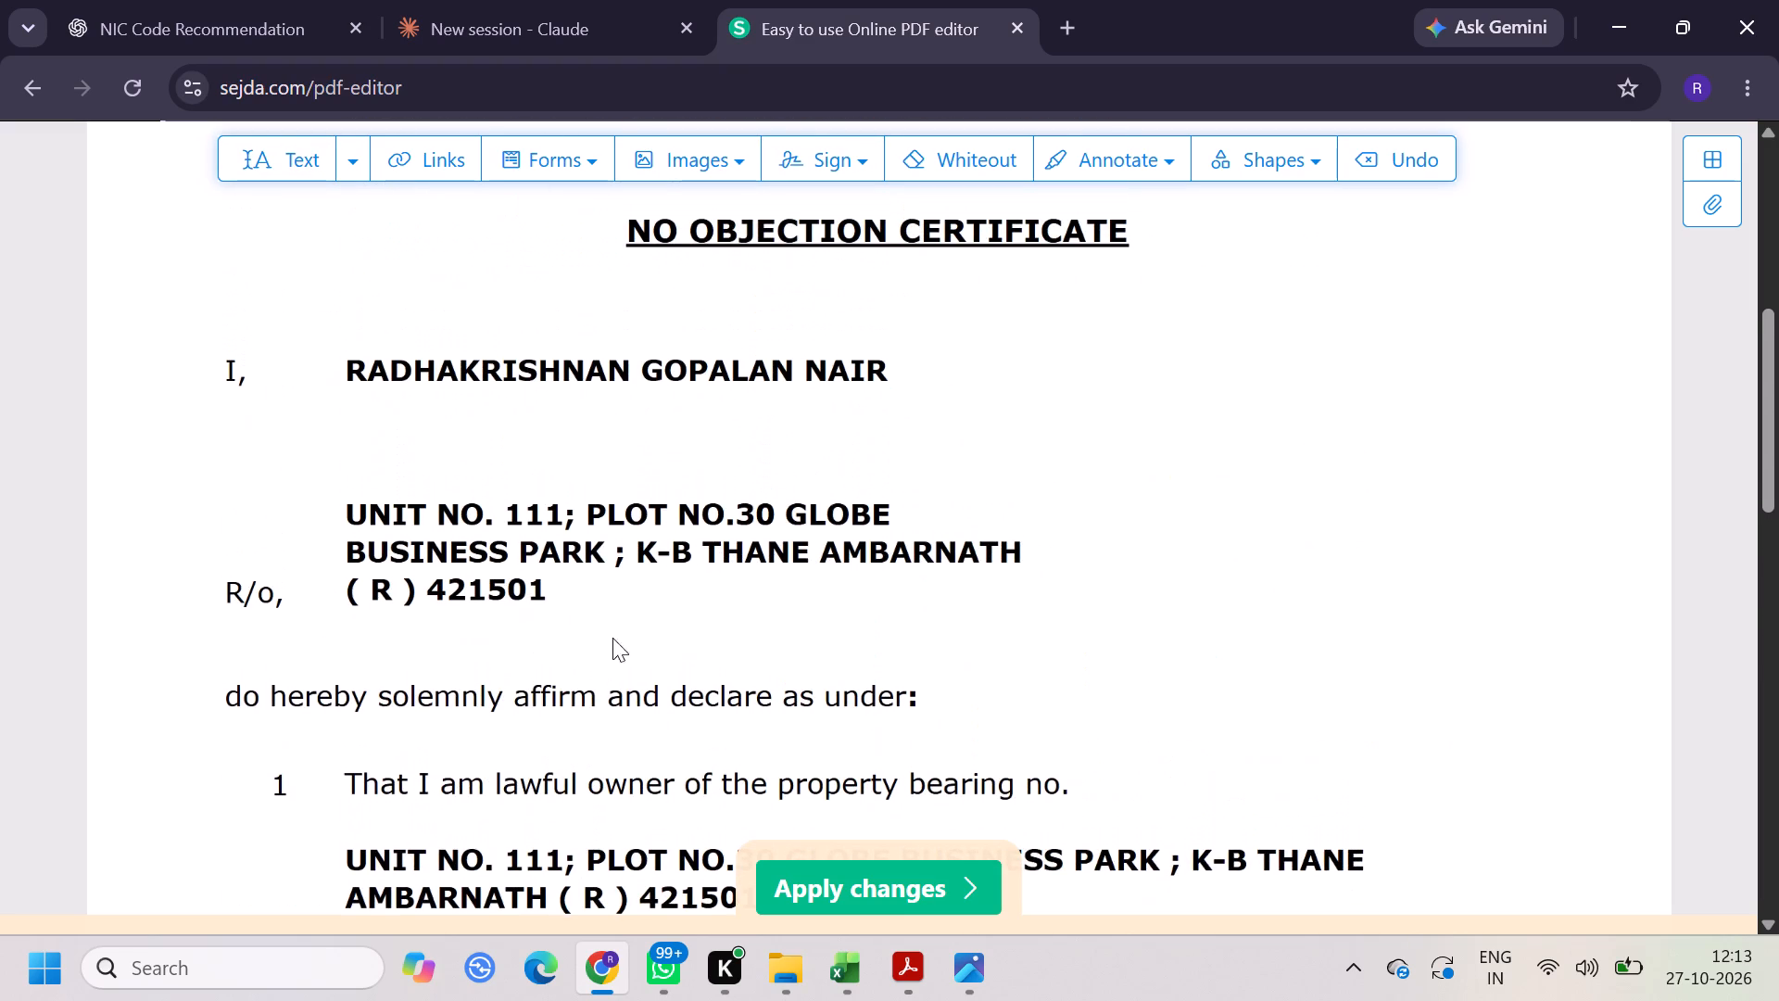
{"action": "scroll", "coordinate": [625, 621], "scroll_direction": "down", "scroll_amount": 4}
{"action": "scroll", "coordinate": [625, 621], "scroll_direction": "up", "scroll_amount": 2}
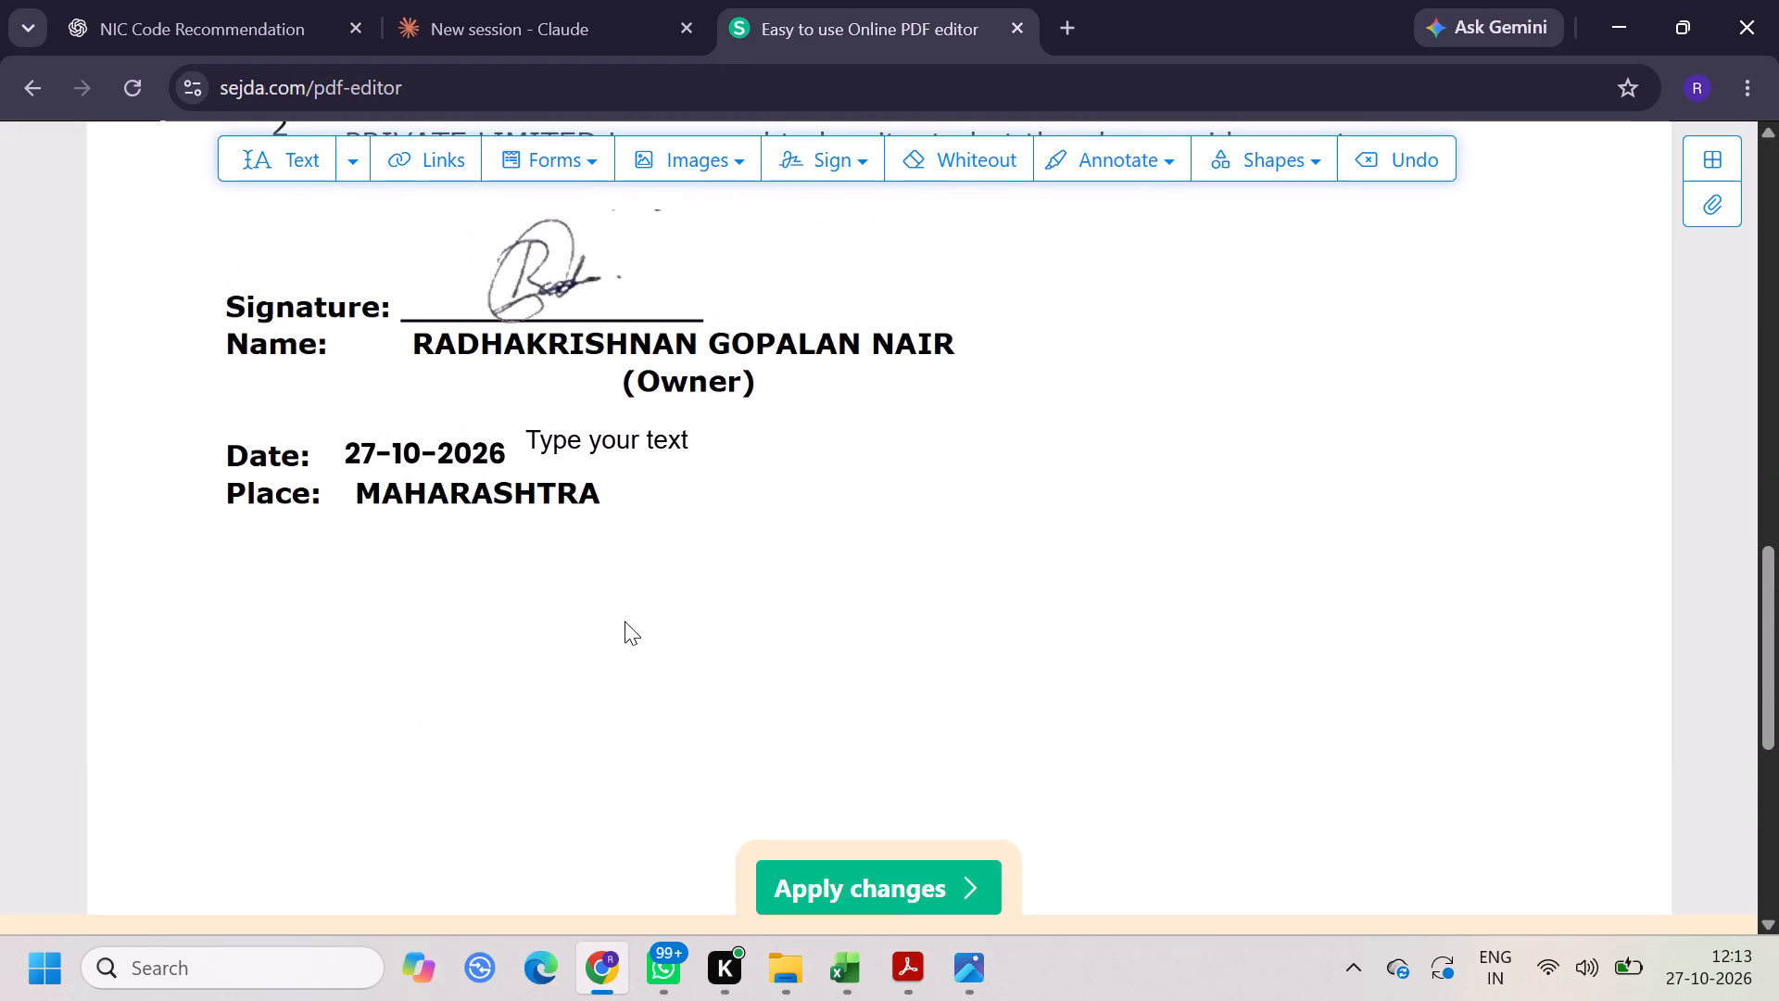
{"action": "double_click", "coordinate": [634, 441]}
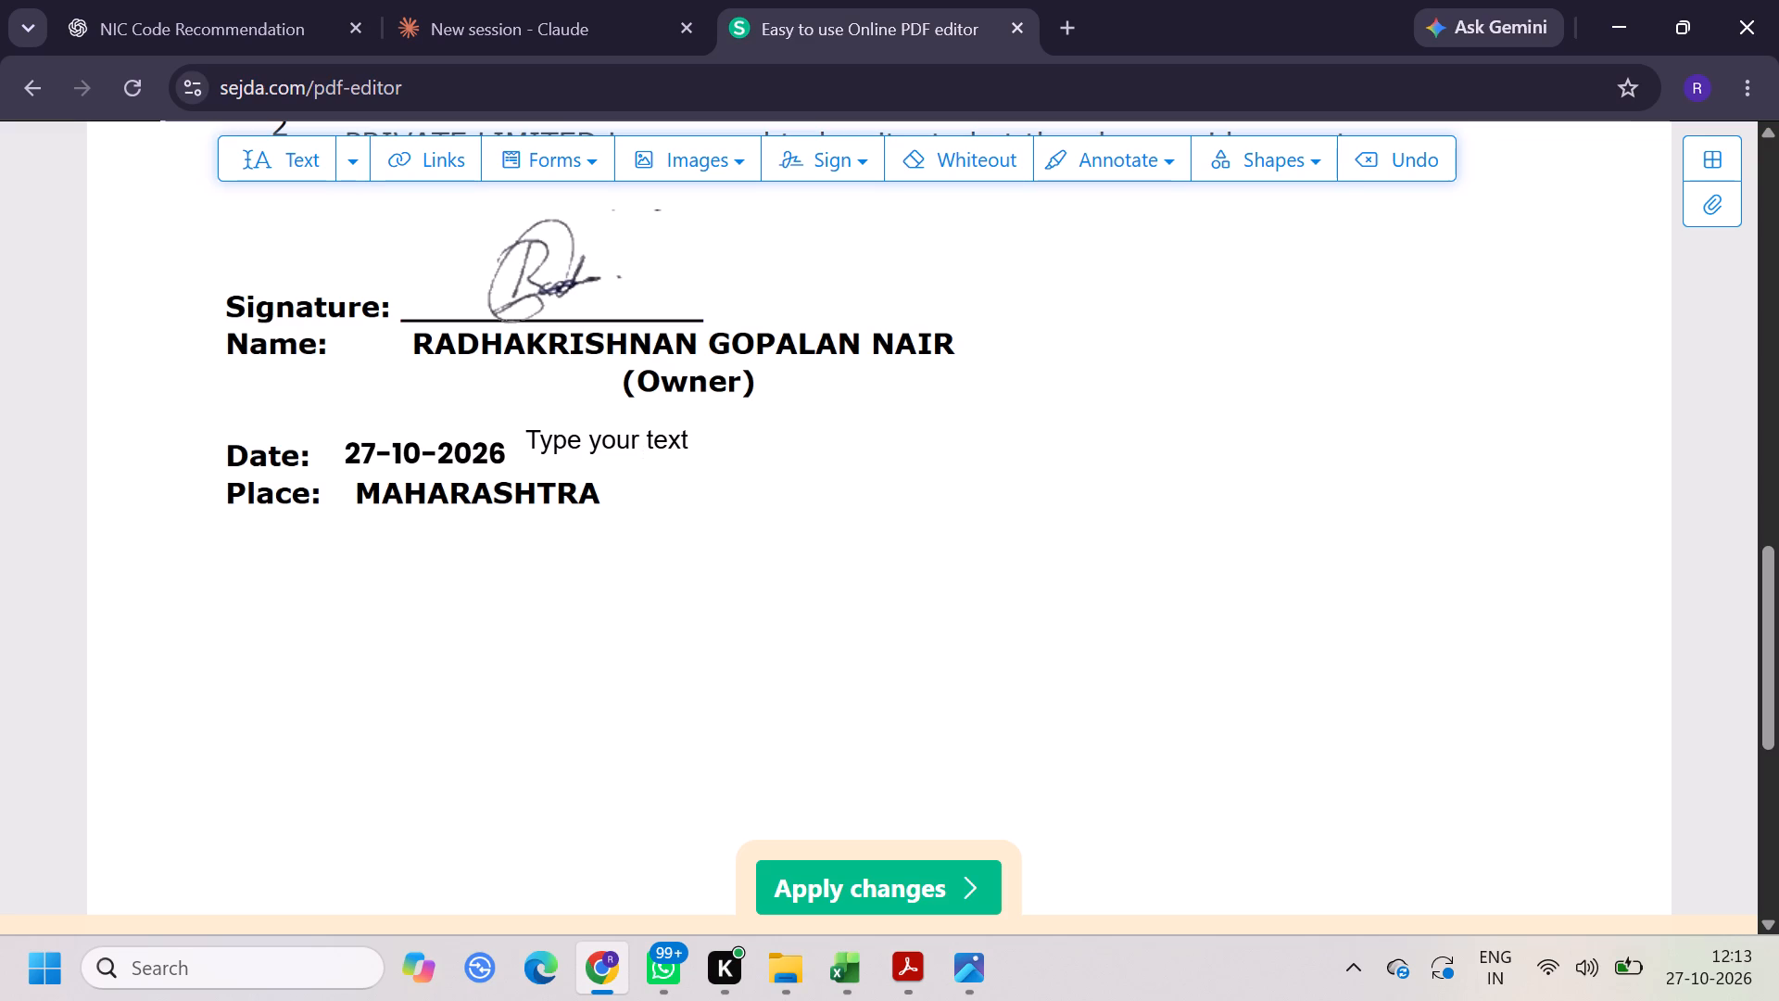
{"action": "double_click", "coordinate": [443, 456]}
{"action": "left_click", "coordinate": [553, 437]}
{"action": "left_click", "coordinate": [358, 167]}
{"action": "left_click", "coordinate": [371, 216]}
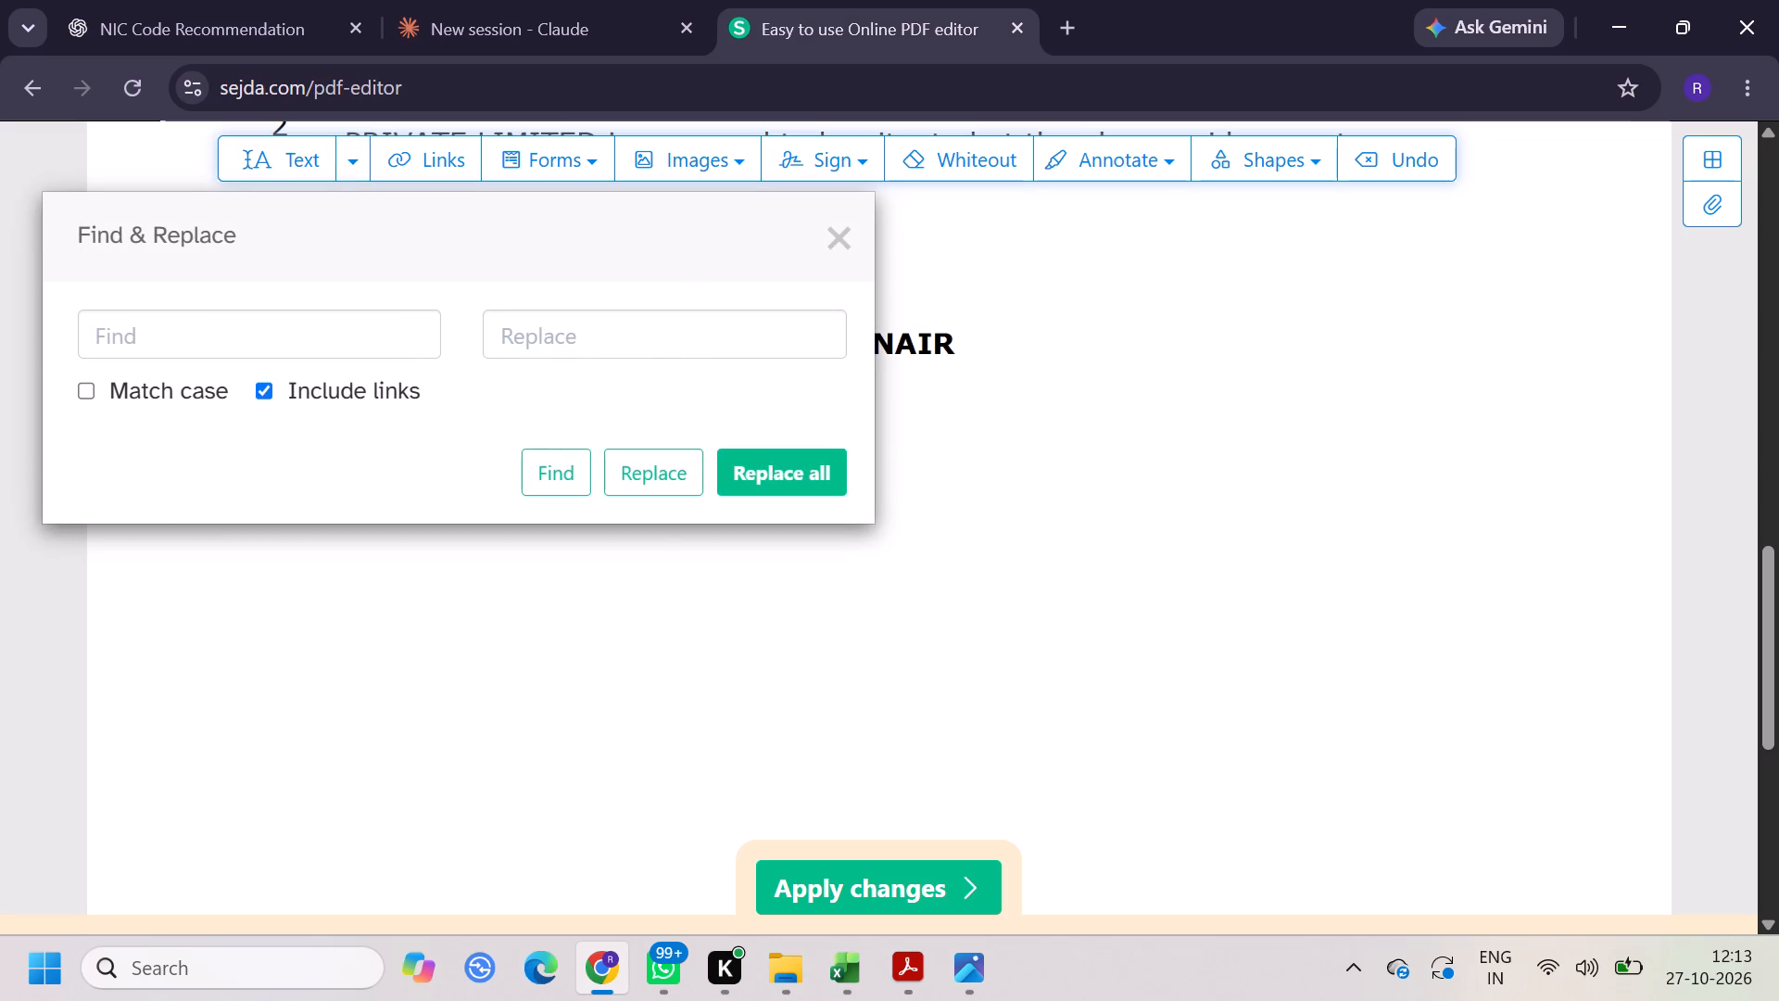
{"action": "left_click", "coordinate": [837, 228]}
Remove the unused "Type your text" box beside the 27-10-2026 date using the Text tool.
{"action": "left_click", "coordinate": [245, 147]}
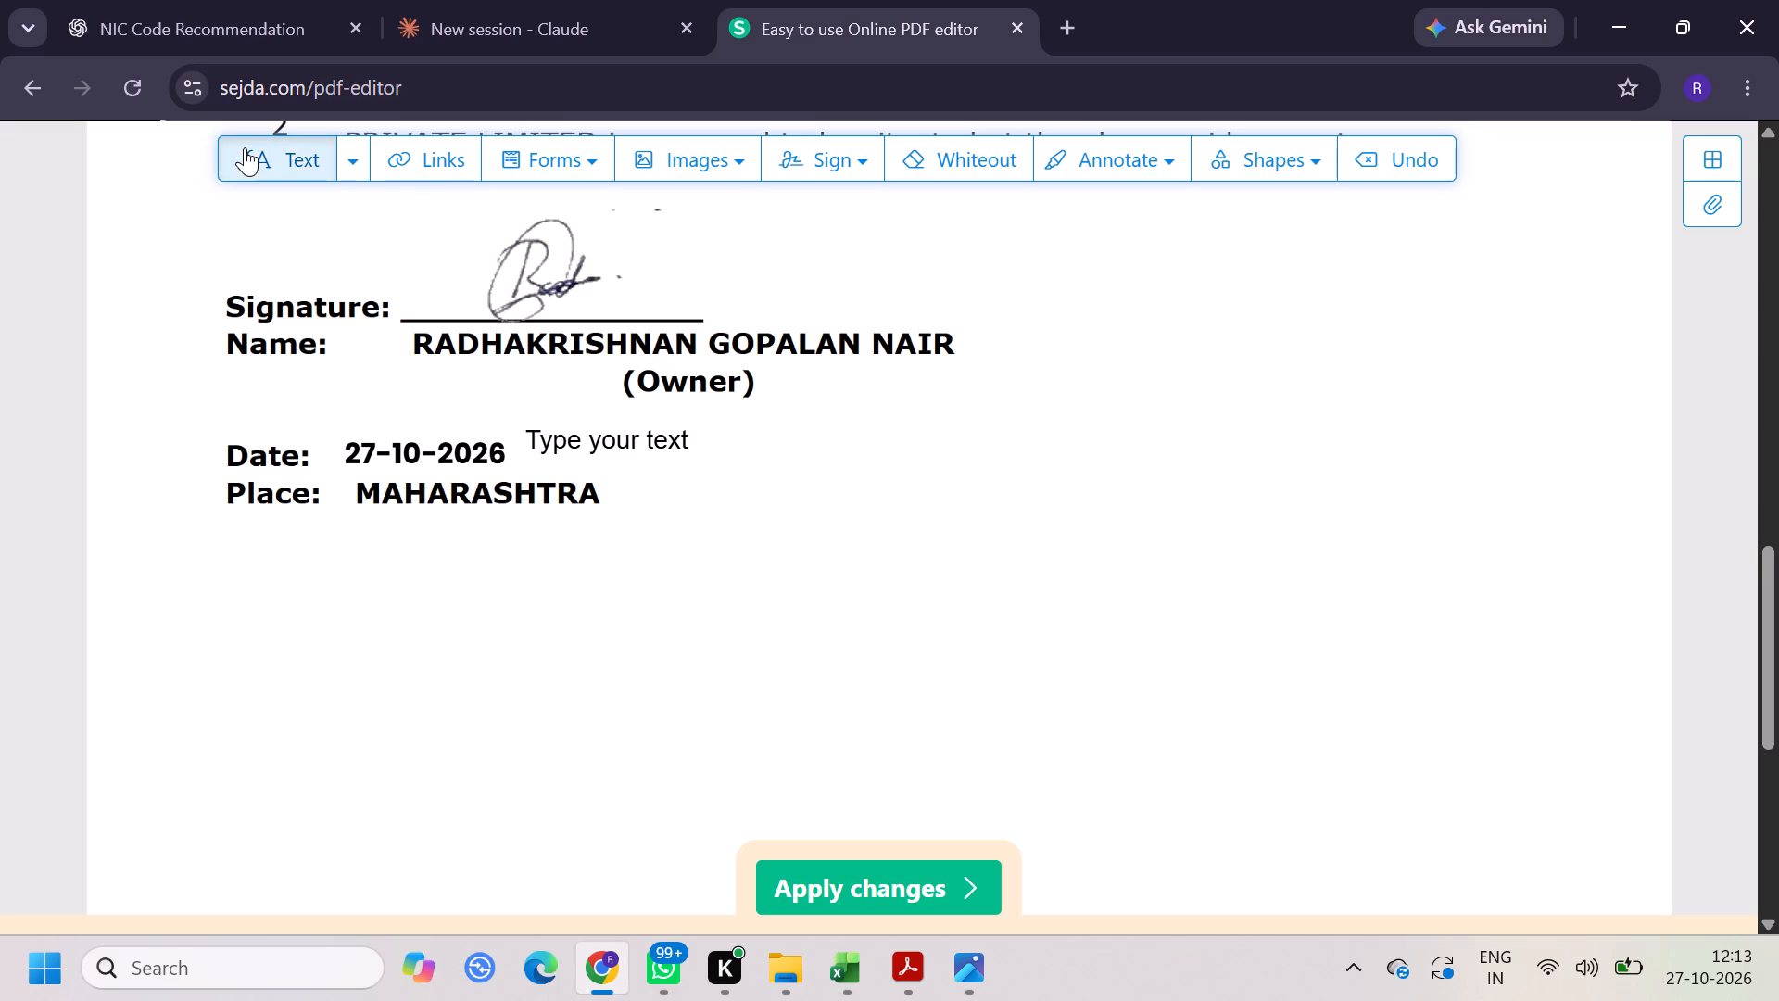
{"action": "double_click", "coordinate": [245, 147]}
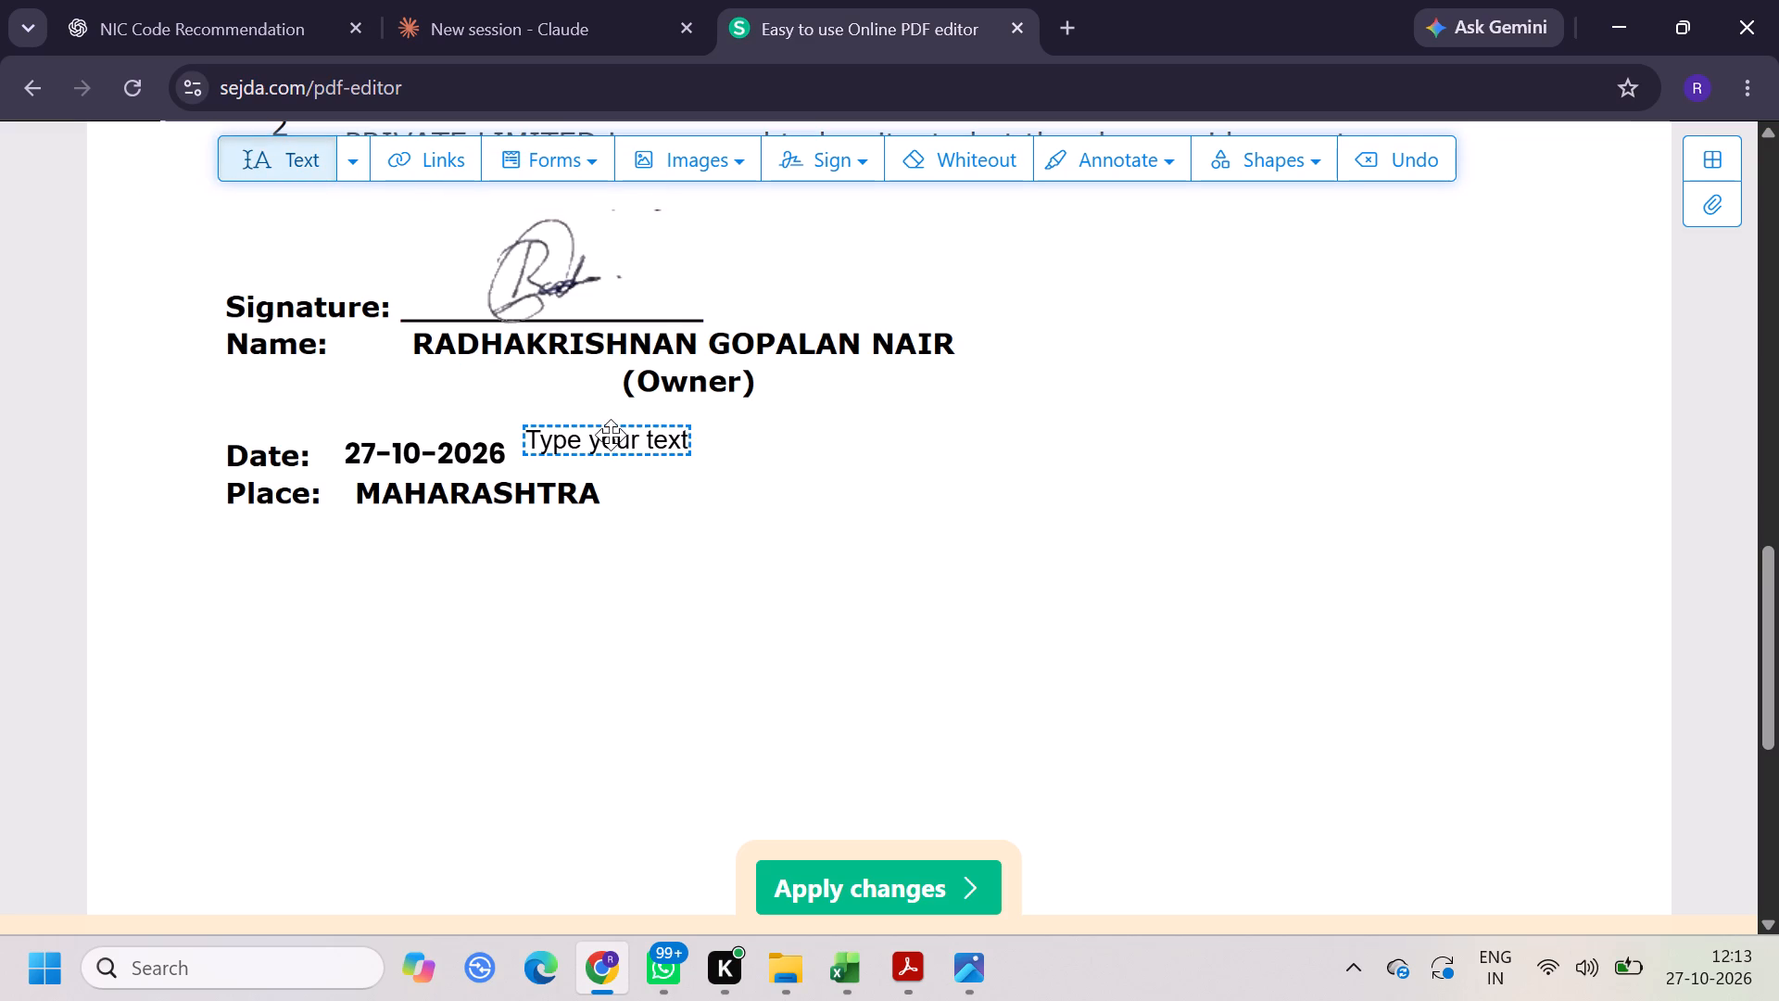
{"action": "left_click", "coordinate": [610, 431]}
{"action": "left_click", "coordinate": [1054, 378]}
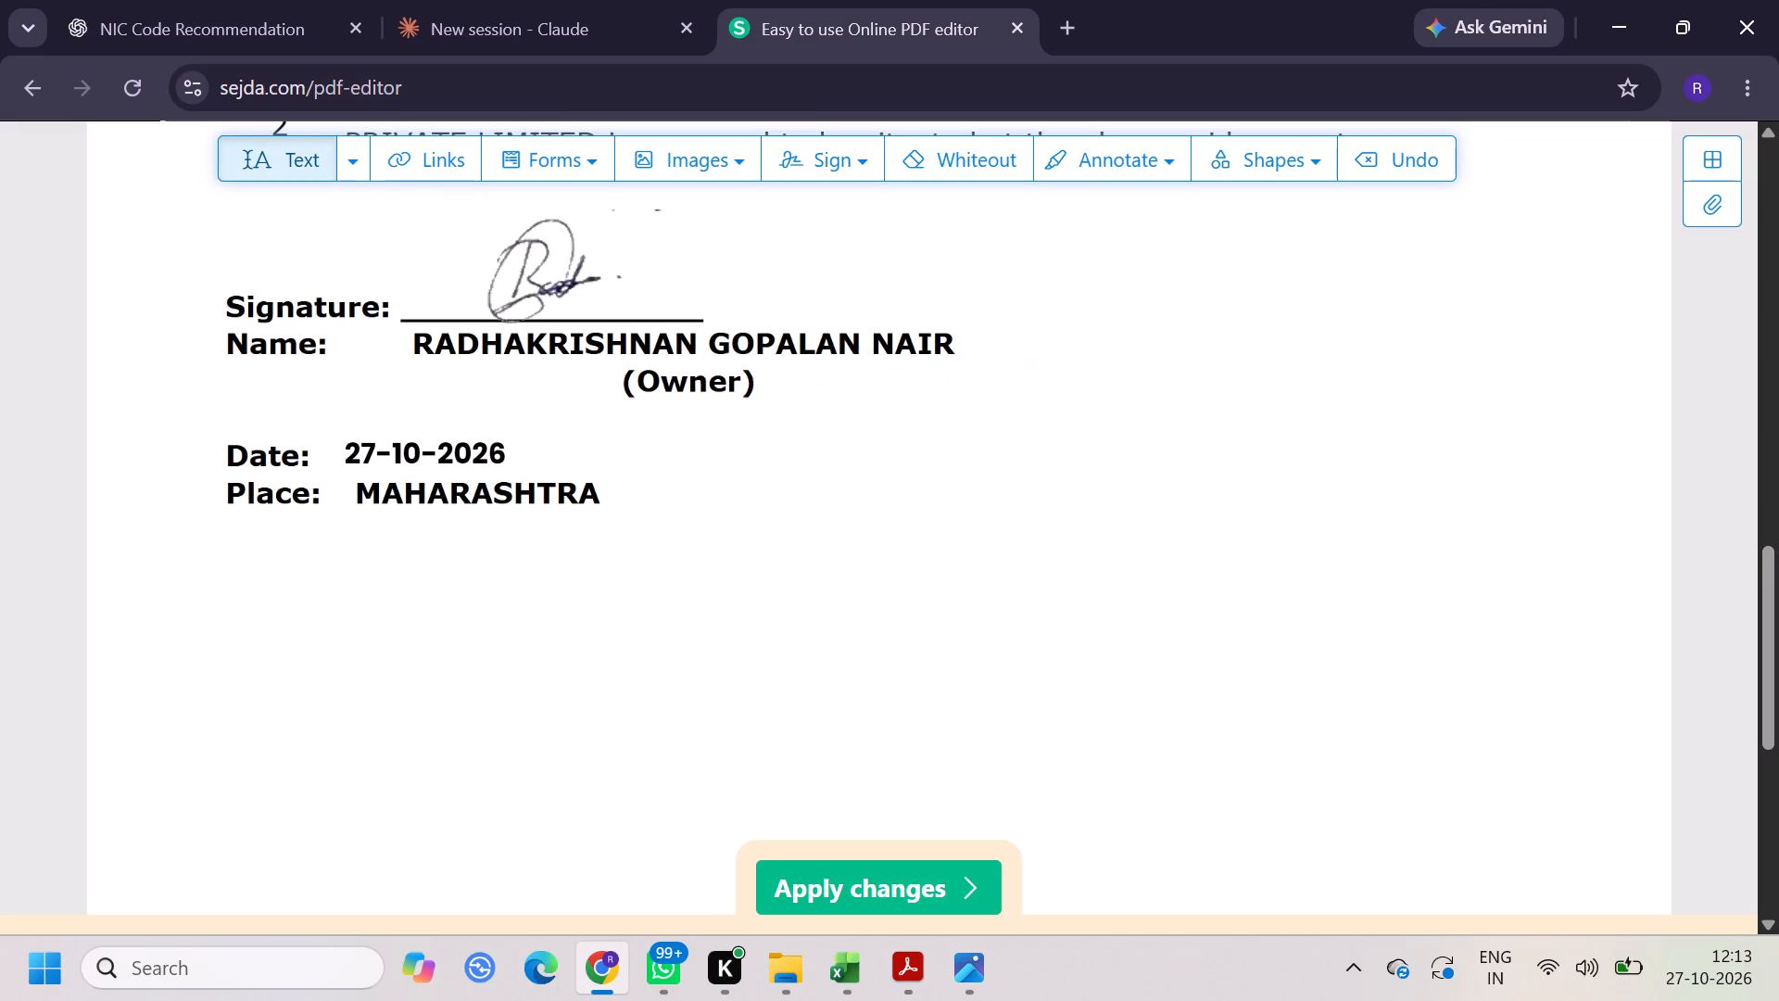
{"action": "left_click", "coordinate": [835, 893]}
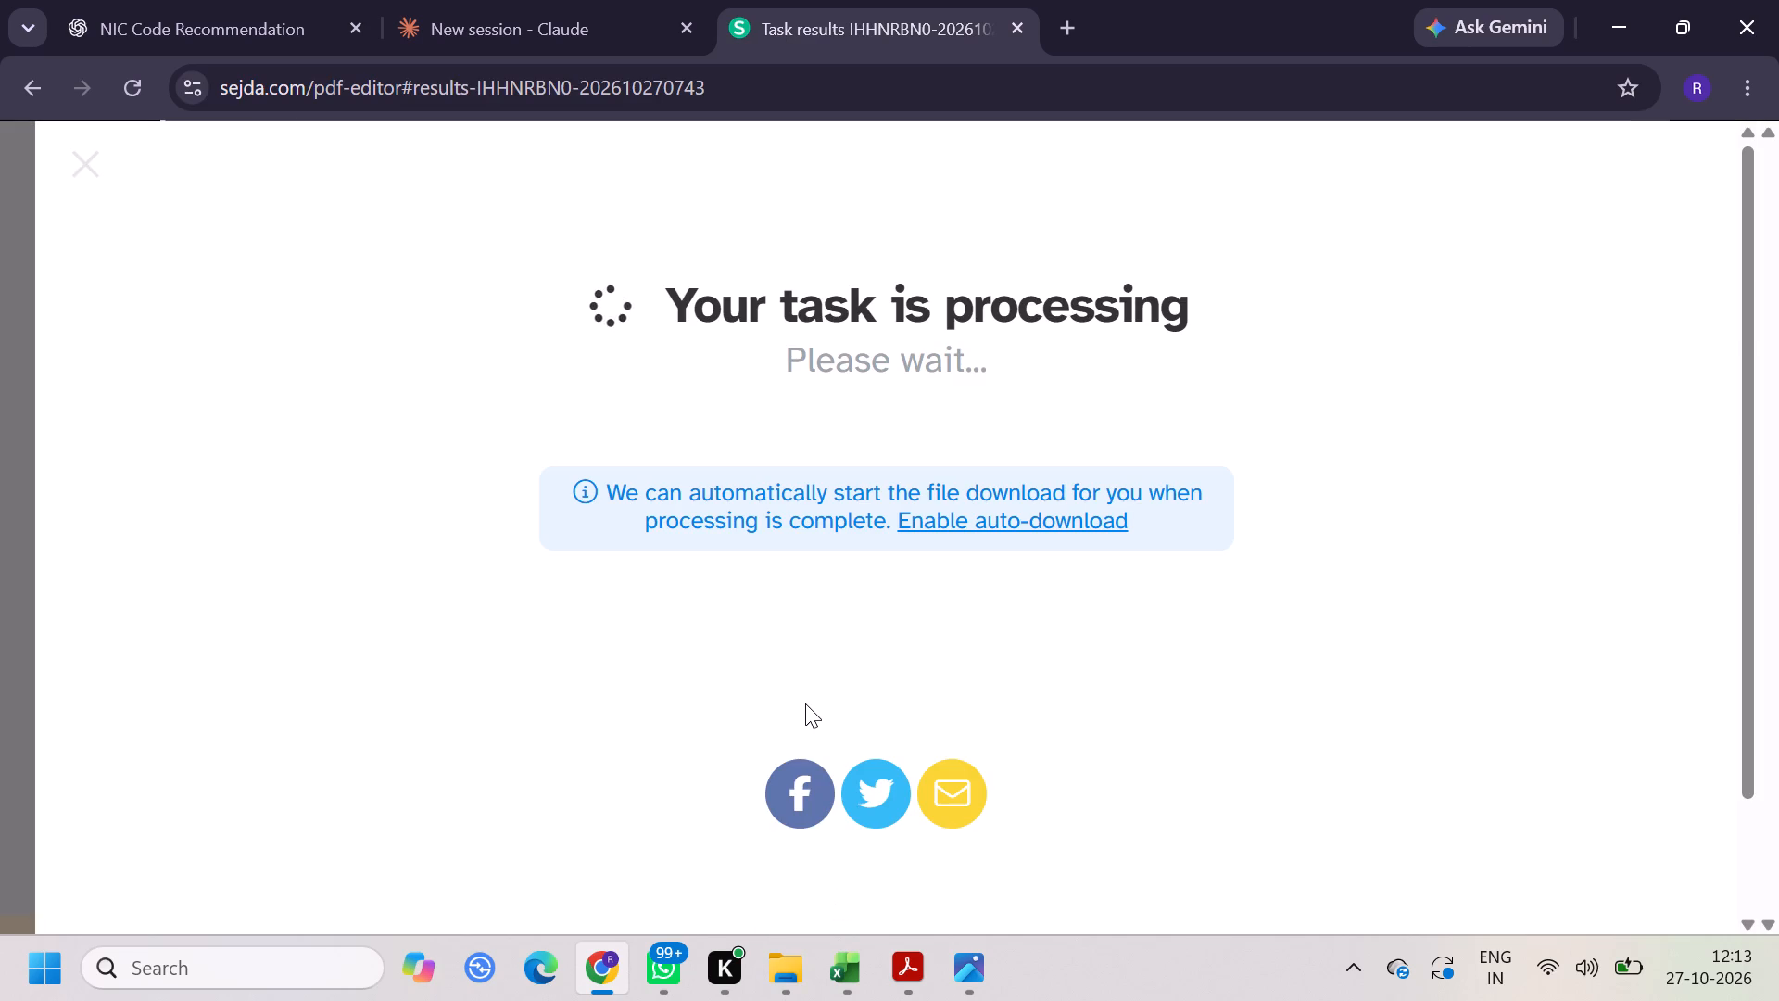
{"action": "left_click", "coordinate": [569, 464]}
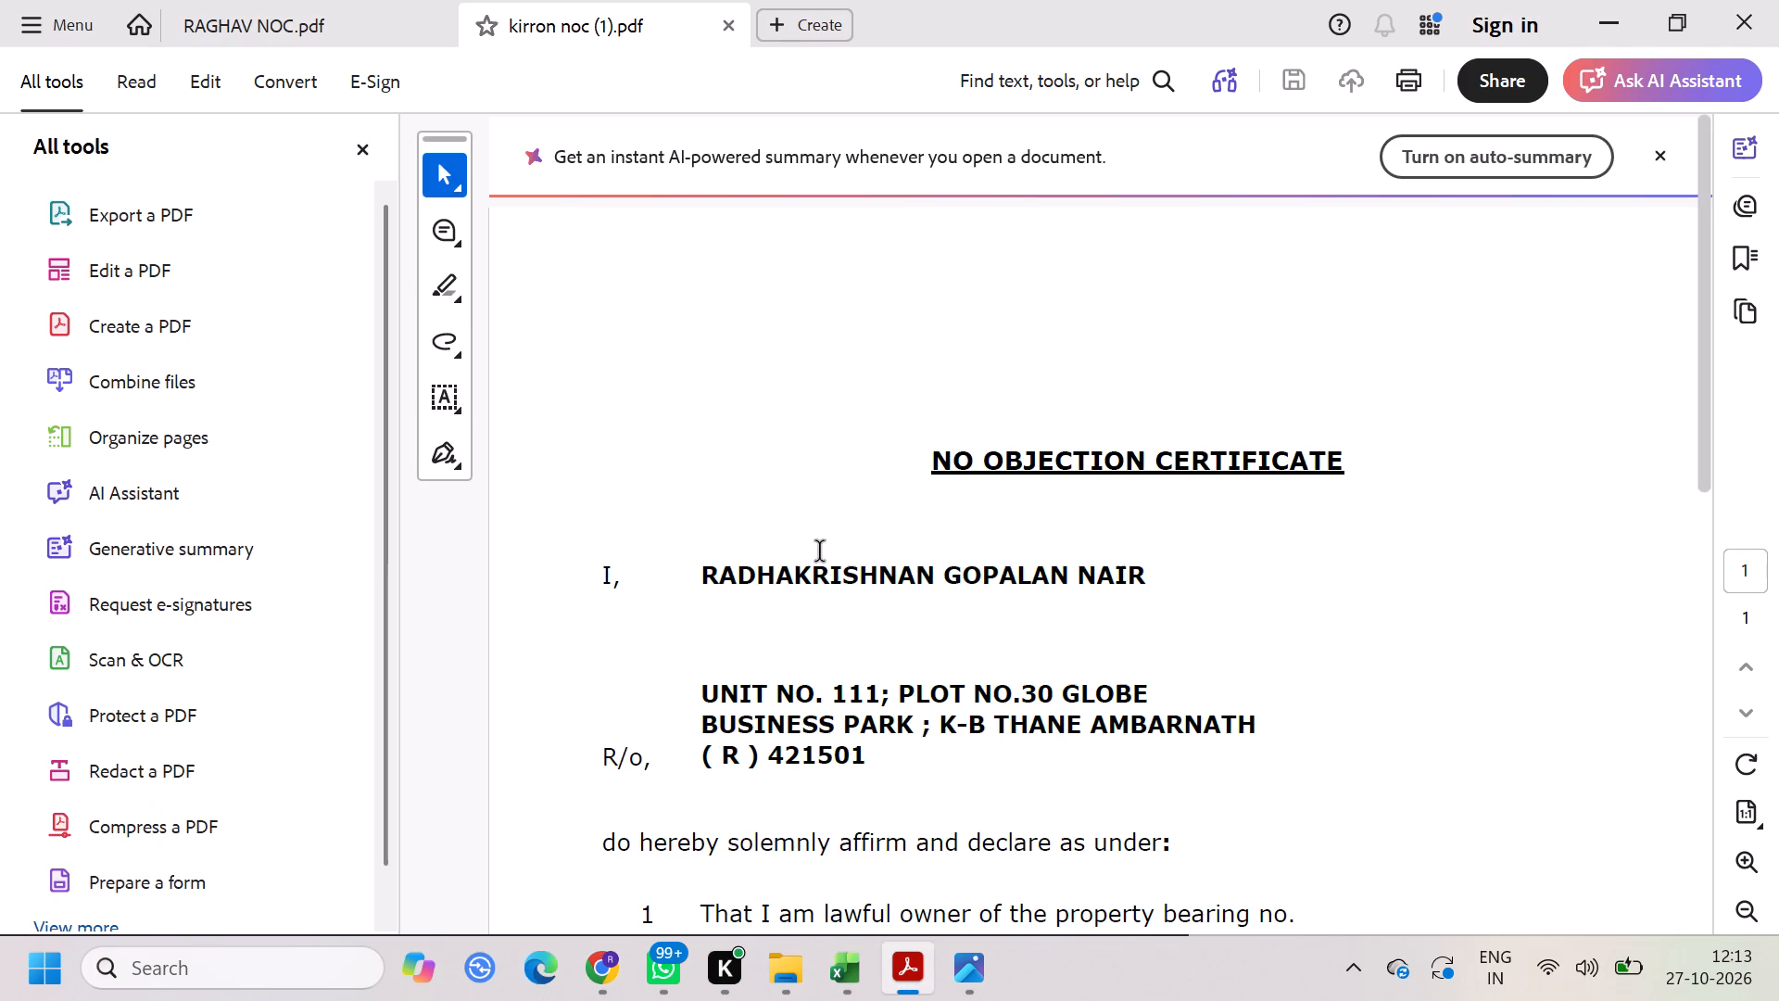
{"action": "scroll", "coordinate": [849, 579], "scroll_direction": "down", "scroll_amount": 4}
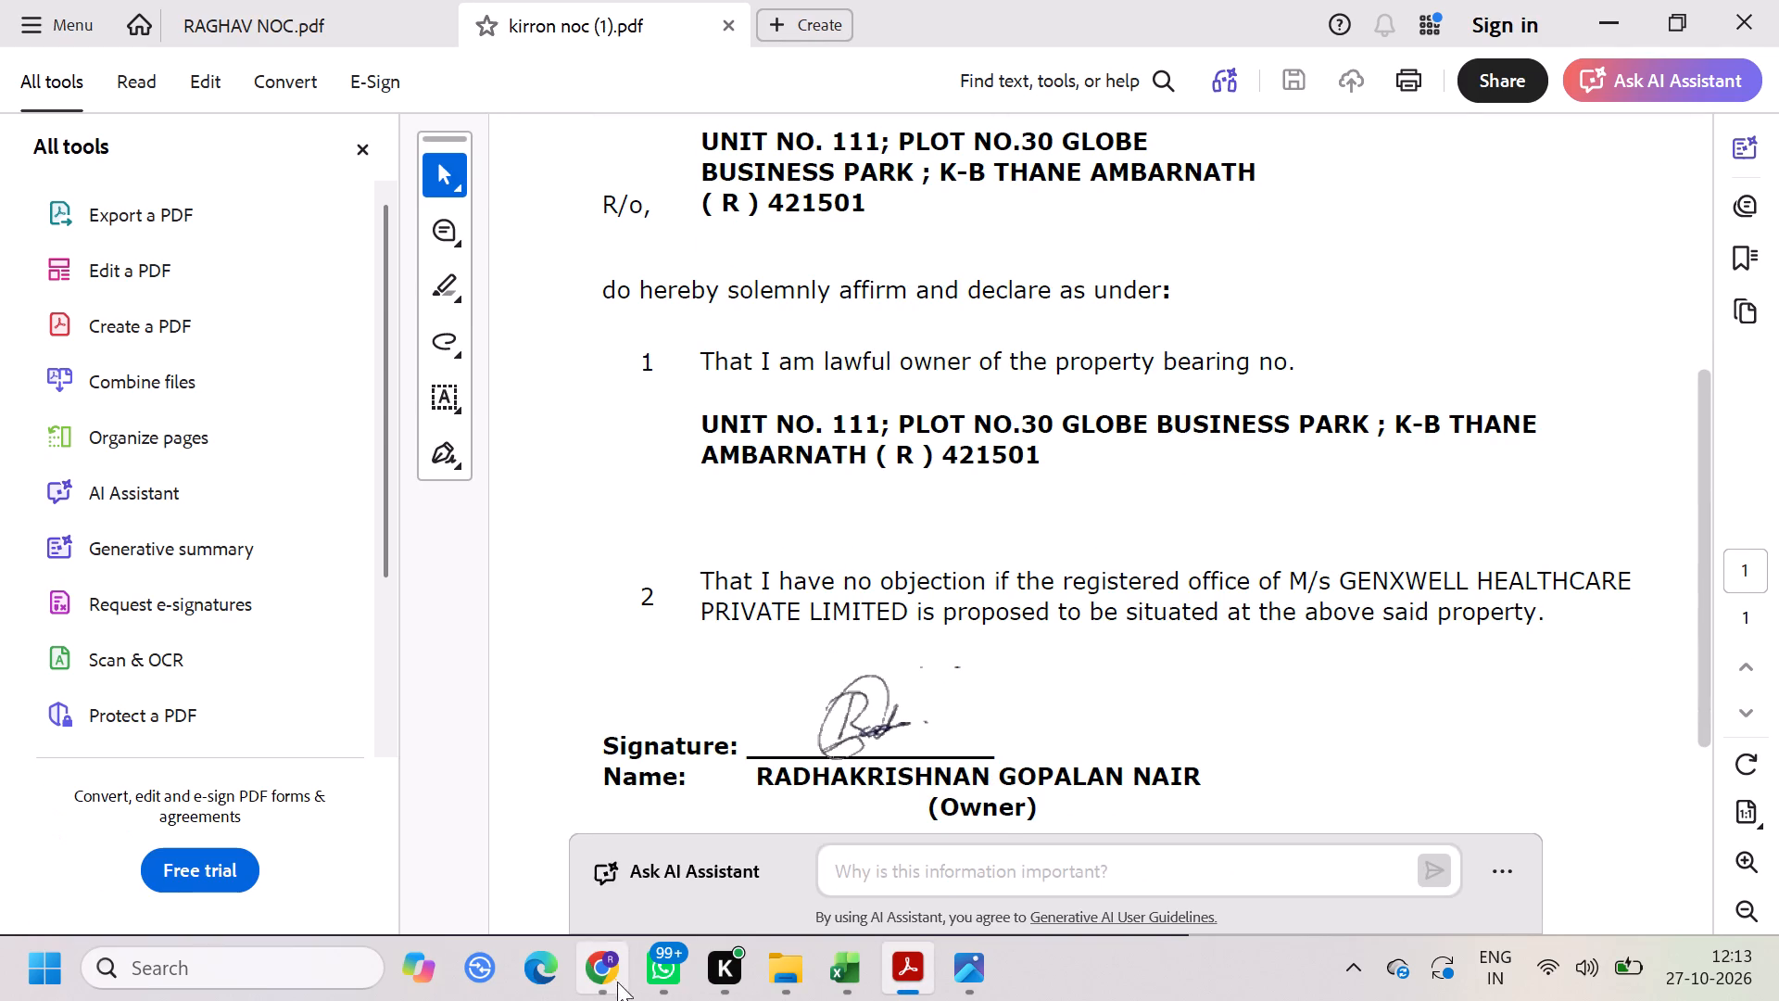
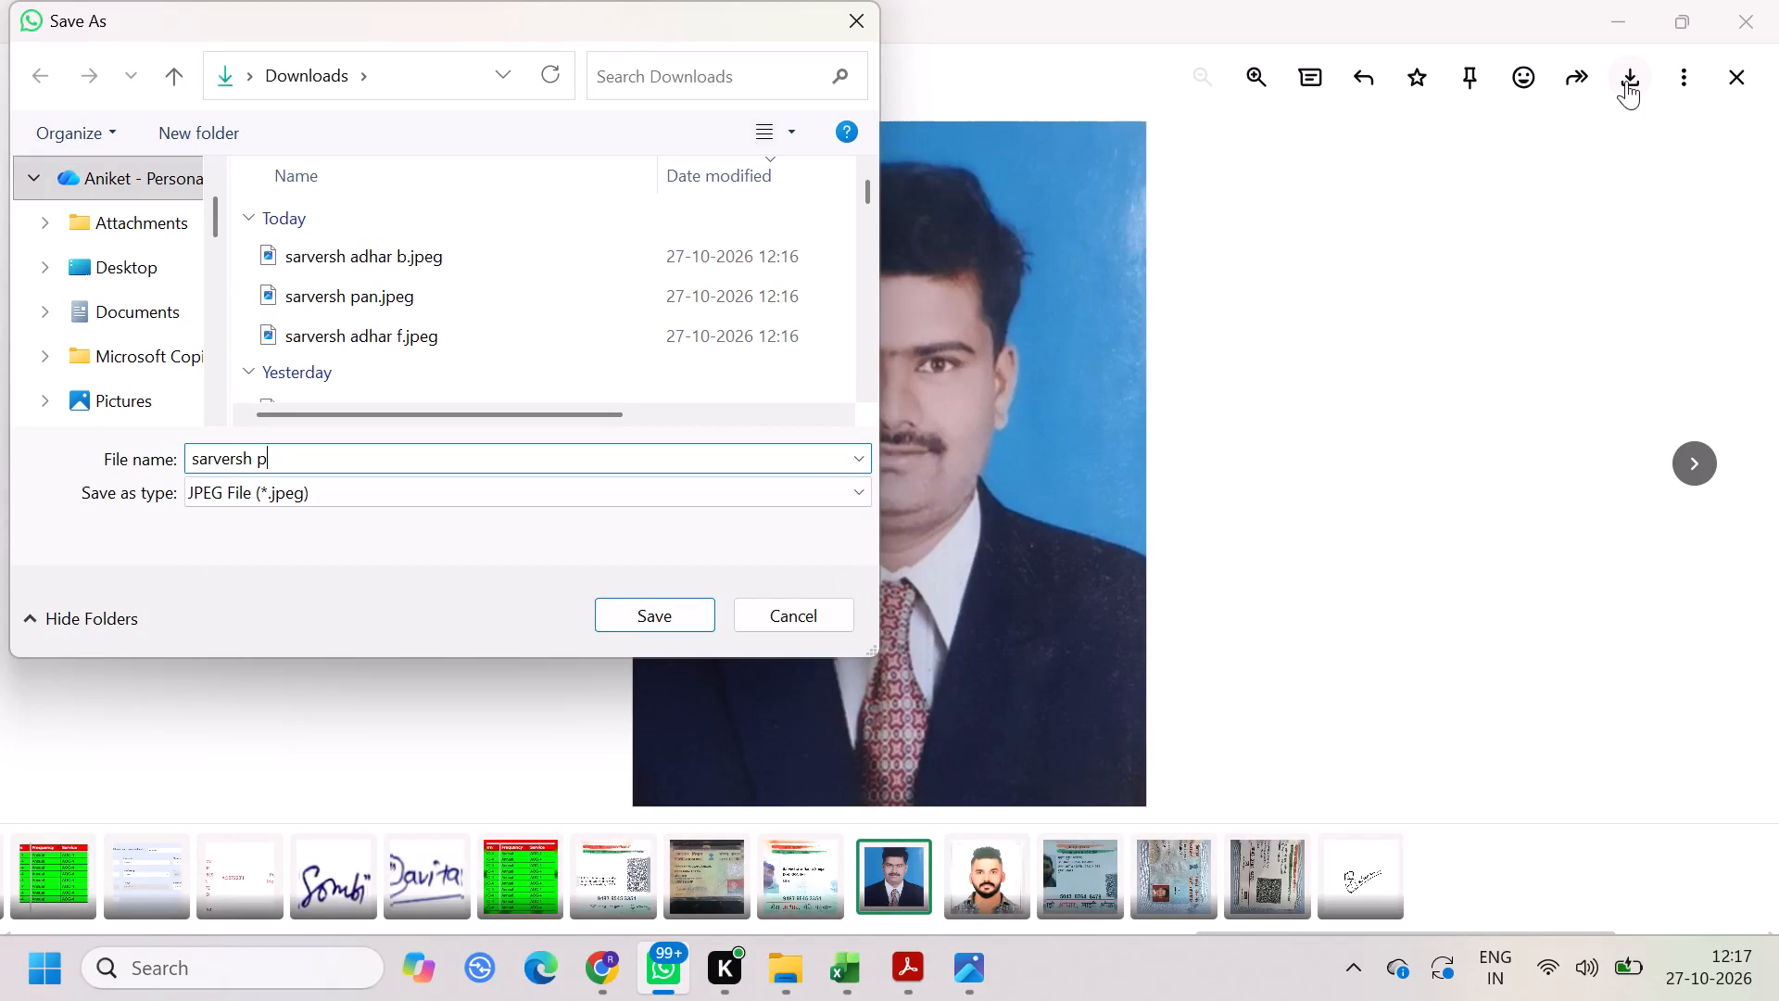
{"action": "key", "text": "o"}
{"action": "key", "text": "BackSpace"}
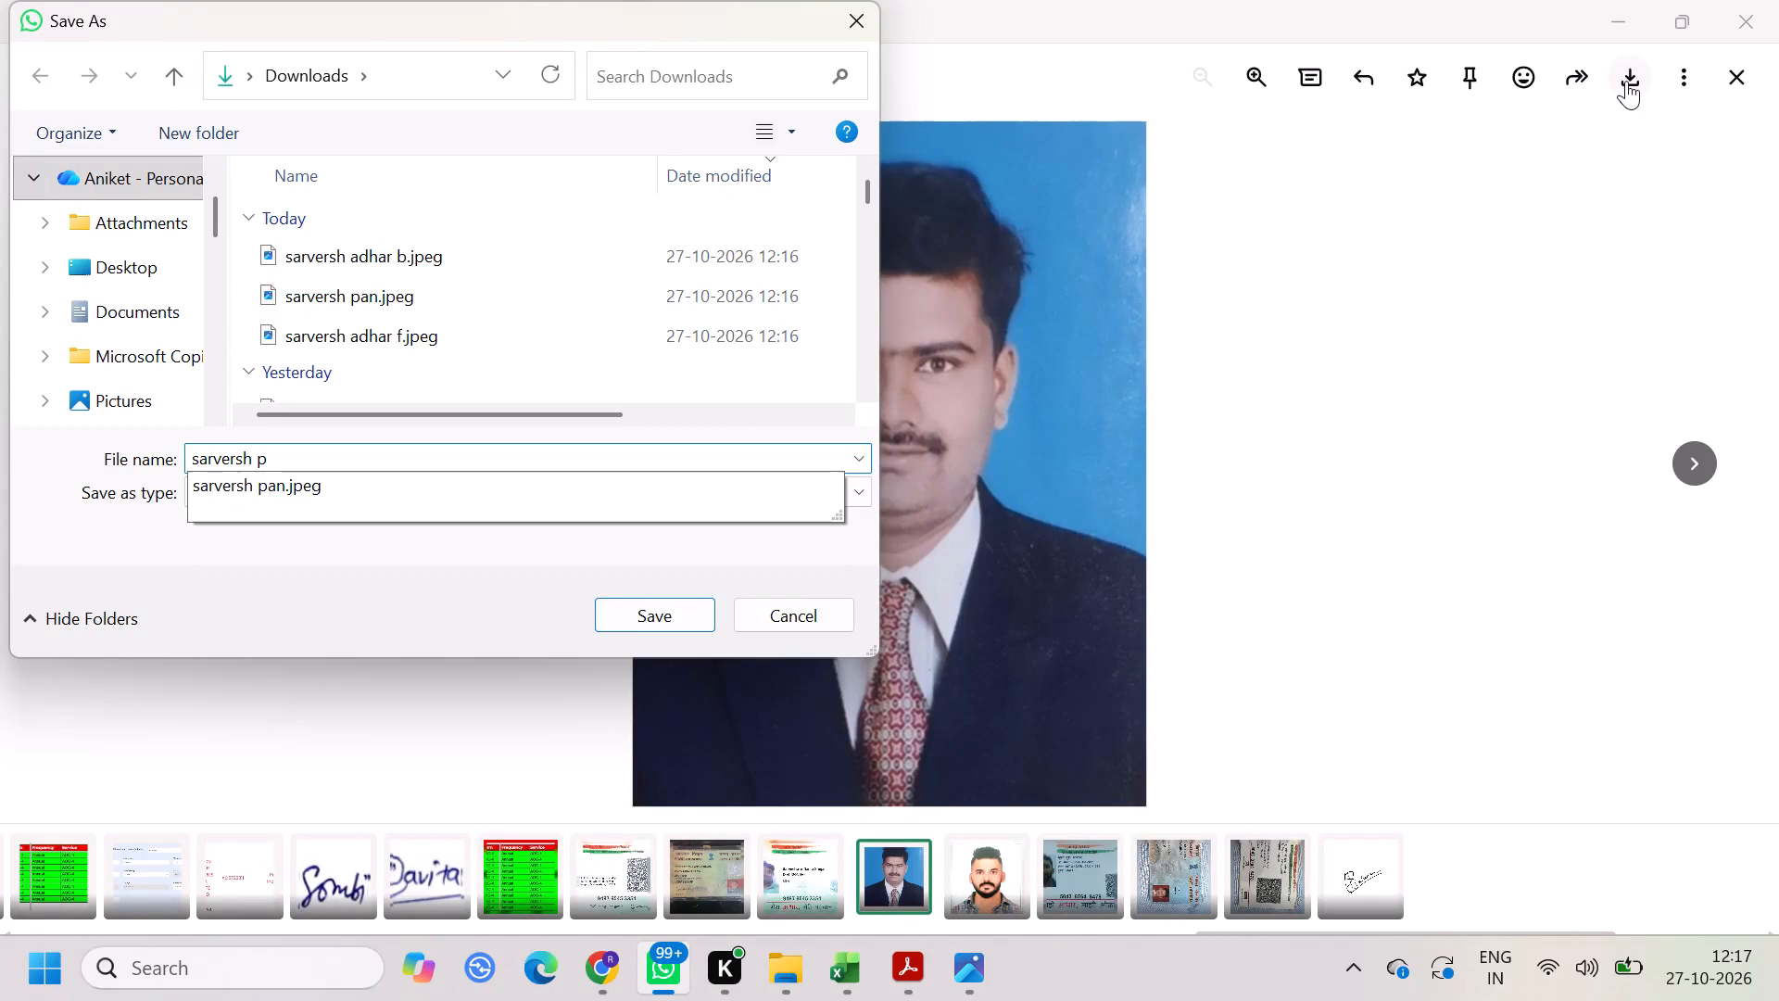
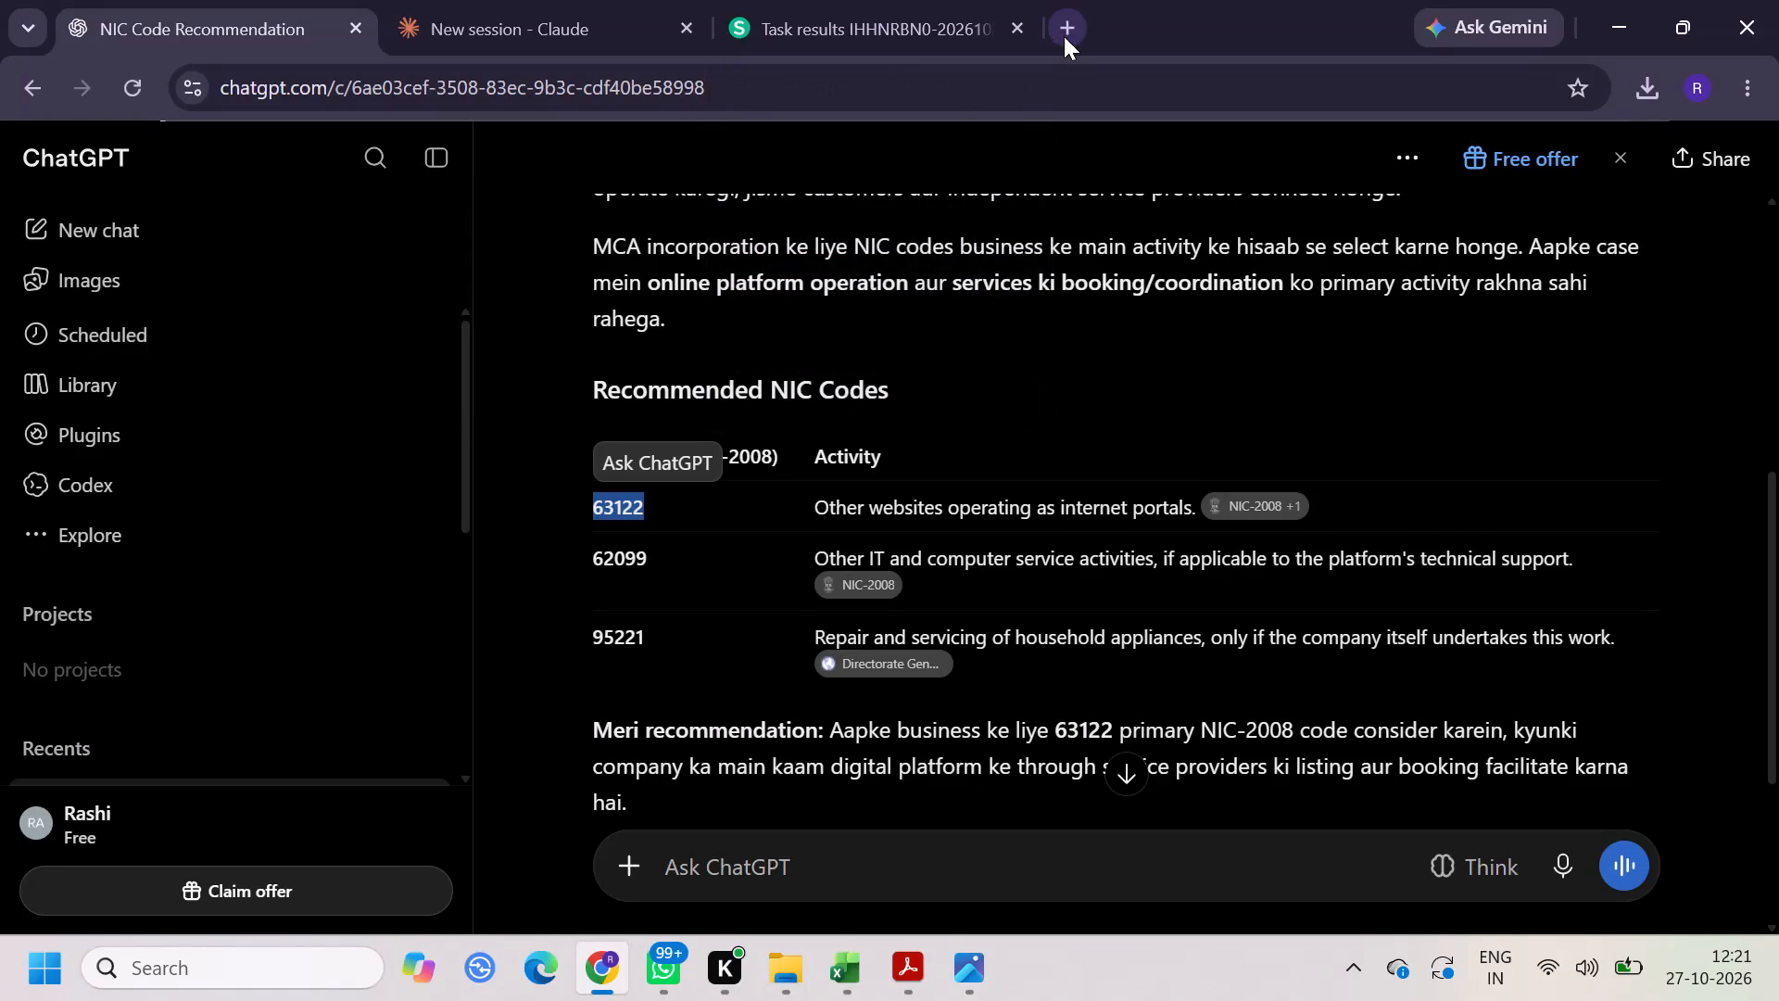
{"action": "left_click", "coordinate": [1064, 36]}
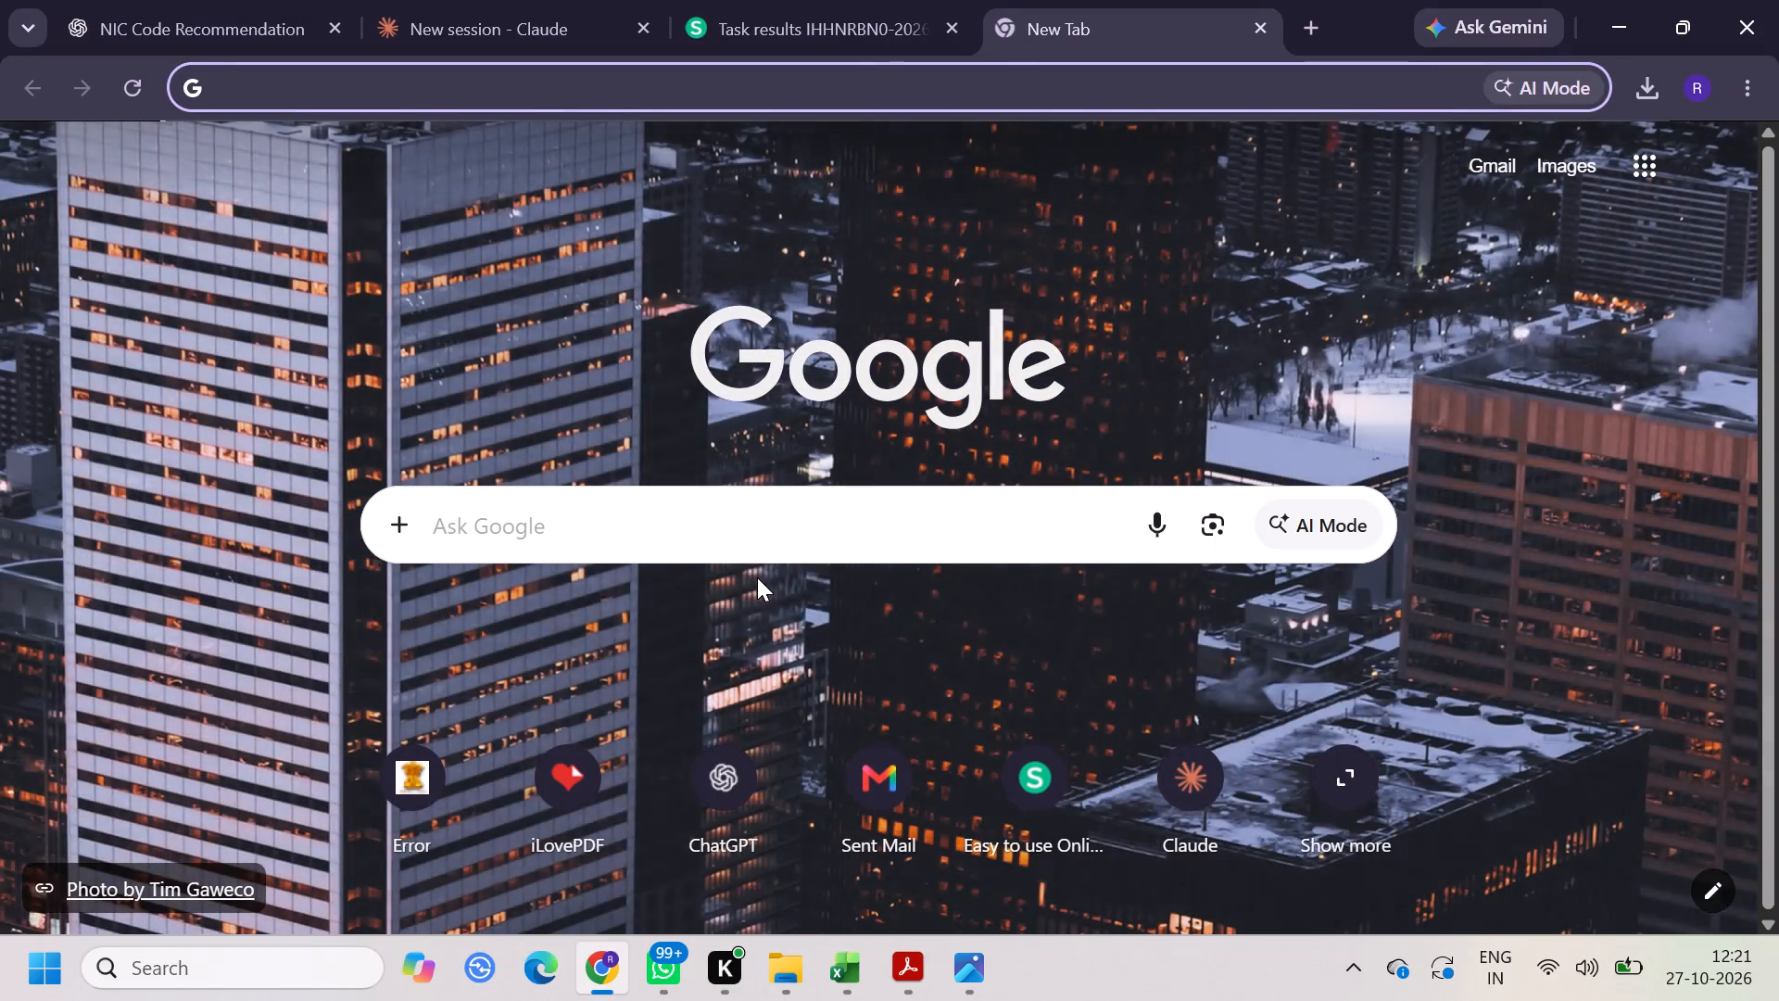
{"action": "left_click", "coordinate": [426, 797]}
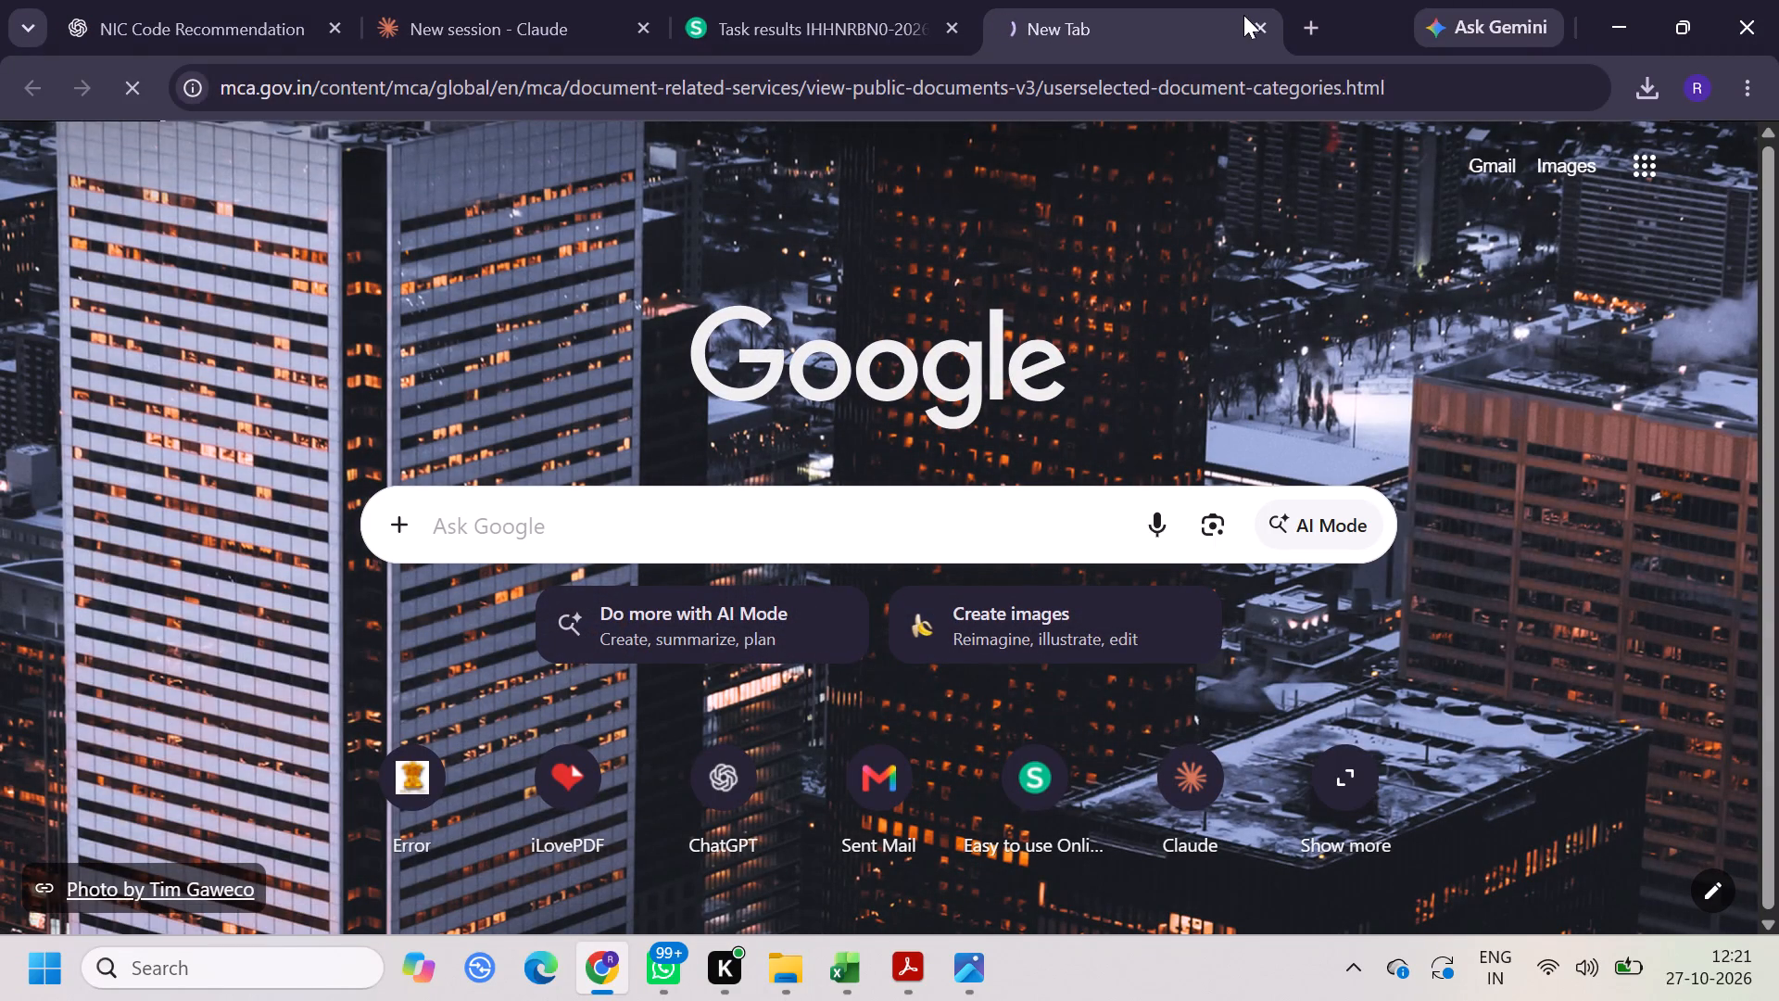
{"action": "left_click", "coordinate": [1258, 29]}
Open a new browser tab alongside the ChatGPT, Claude and PDF task results pages.
{"action": "left_click", "coordinate": [1069, 37]}
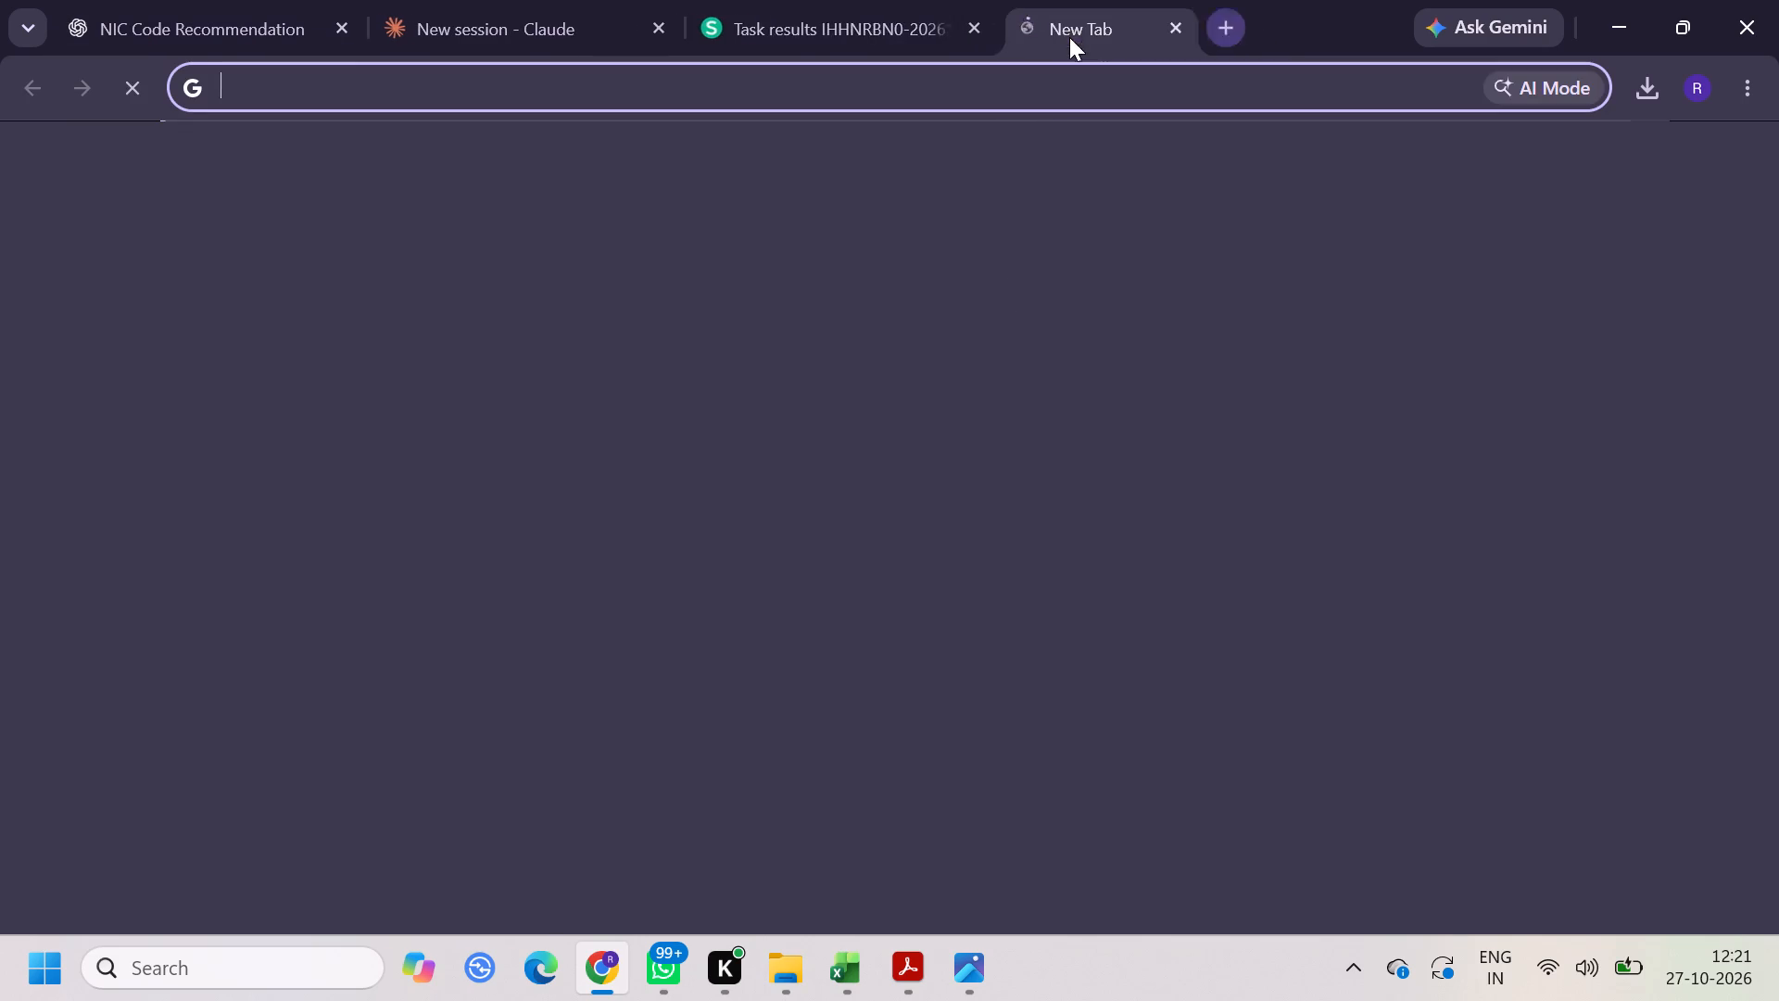
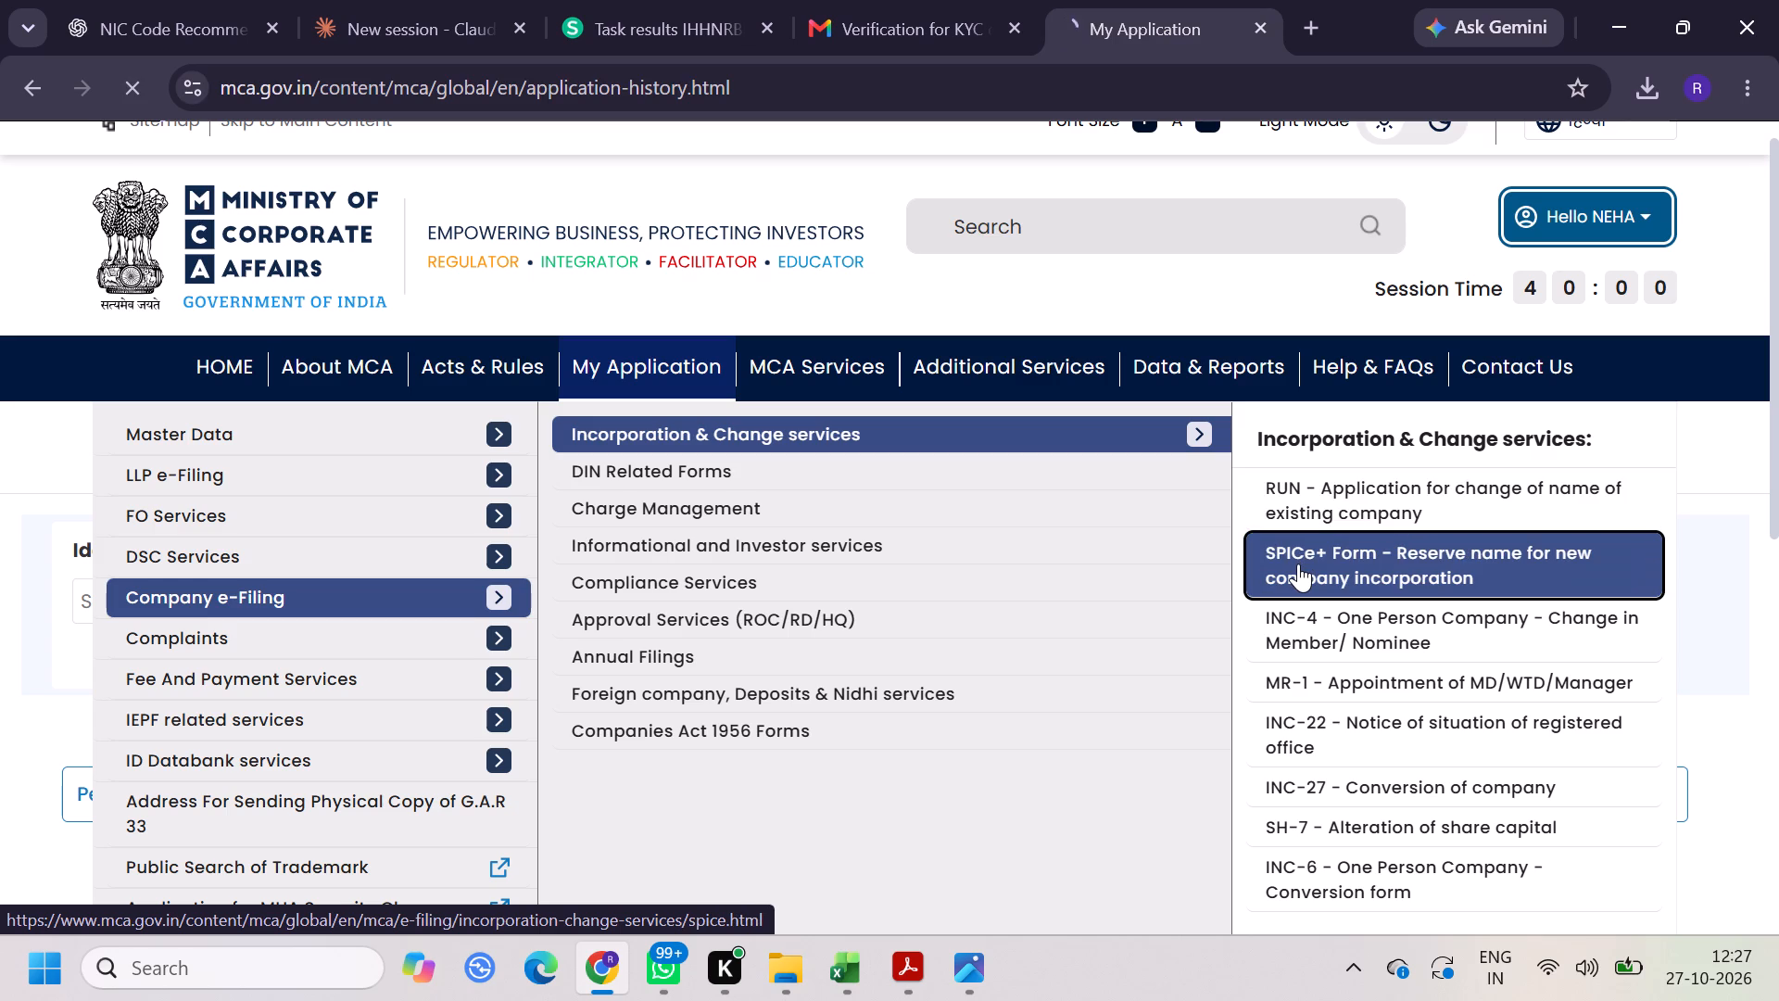
Open the SPICe+ form for reserving a new company's name on the MCA portal and acknowledge the stakeholder notice.
{"action": "double_click", "coordinate": [1298, 564]}
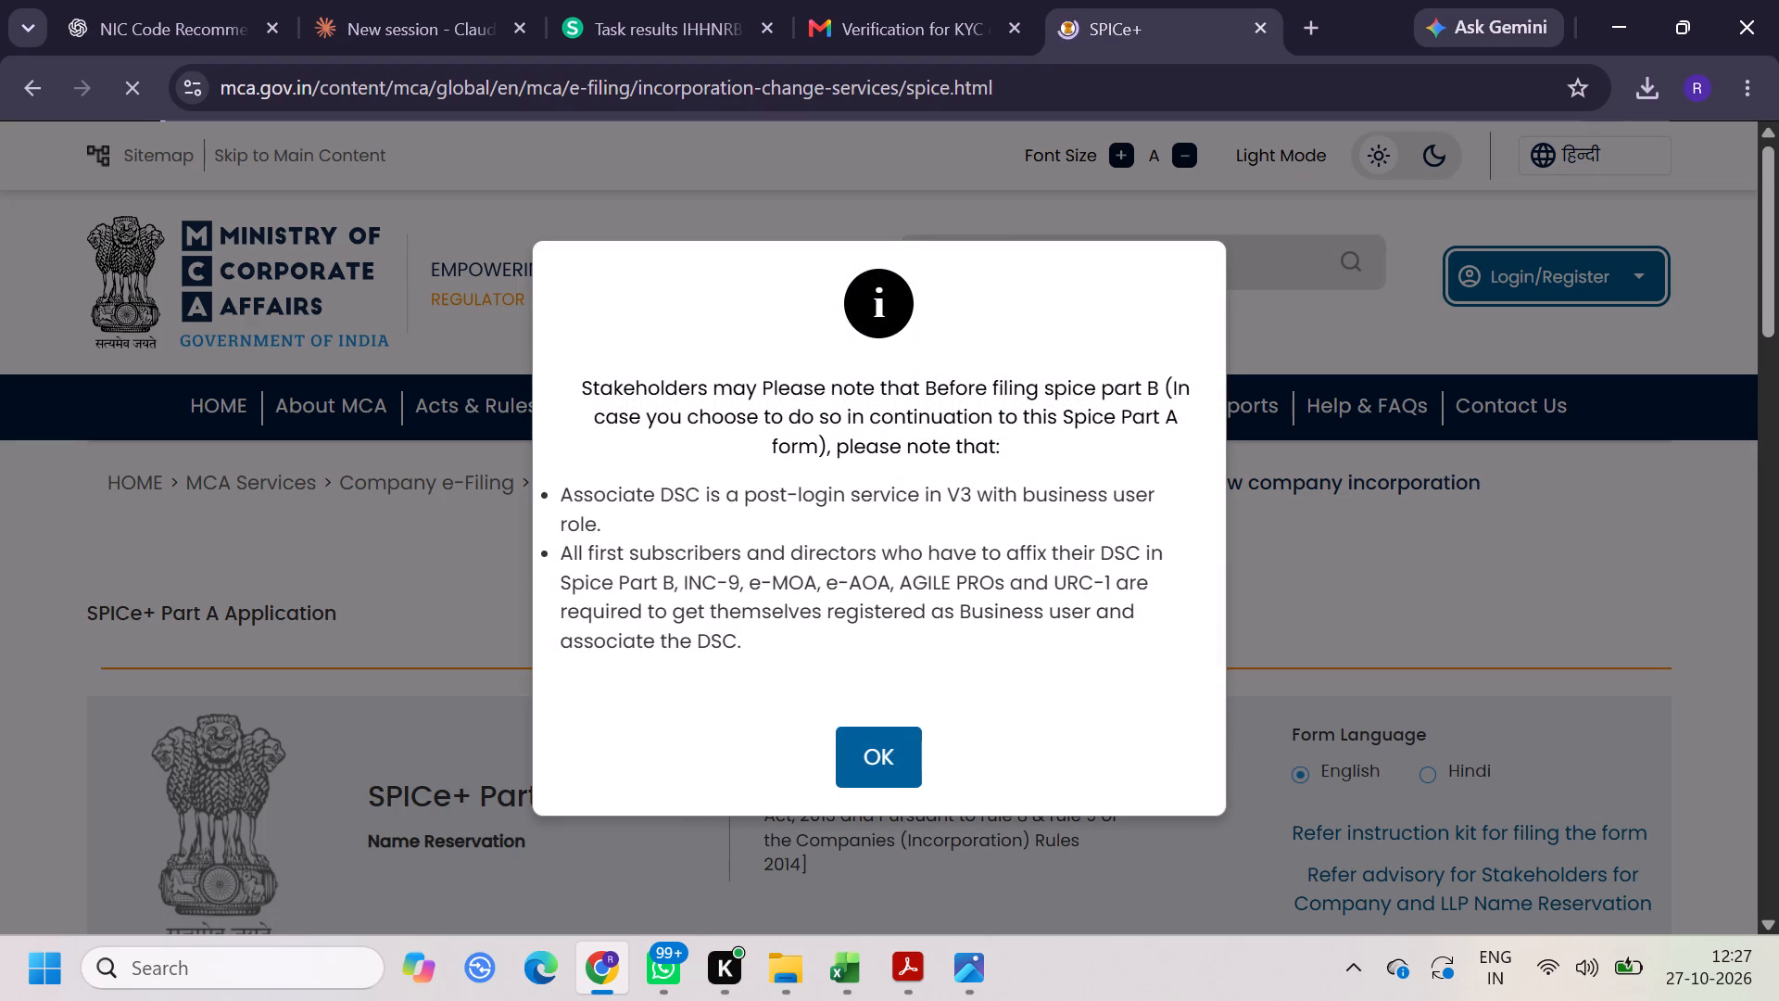
{"action": "left_click", "coordinate": [882, 743]}
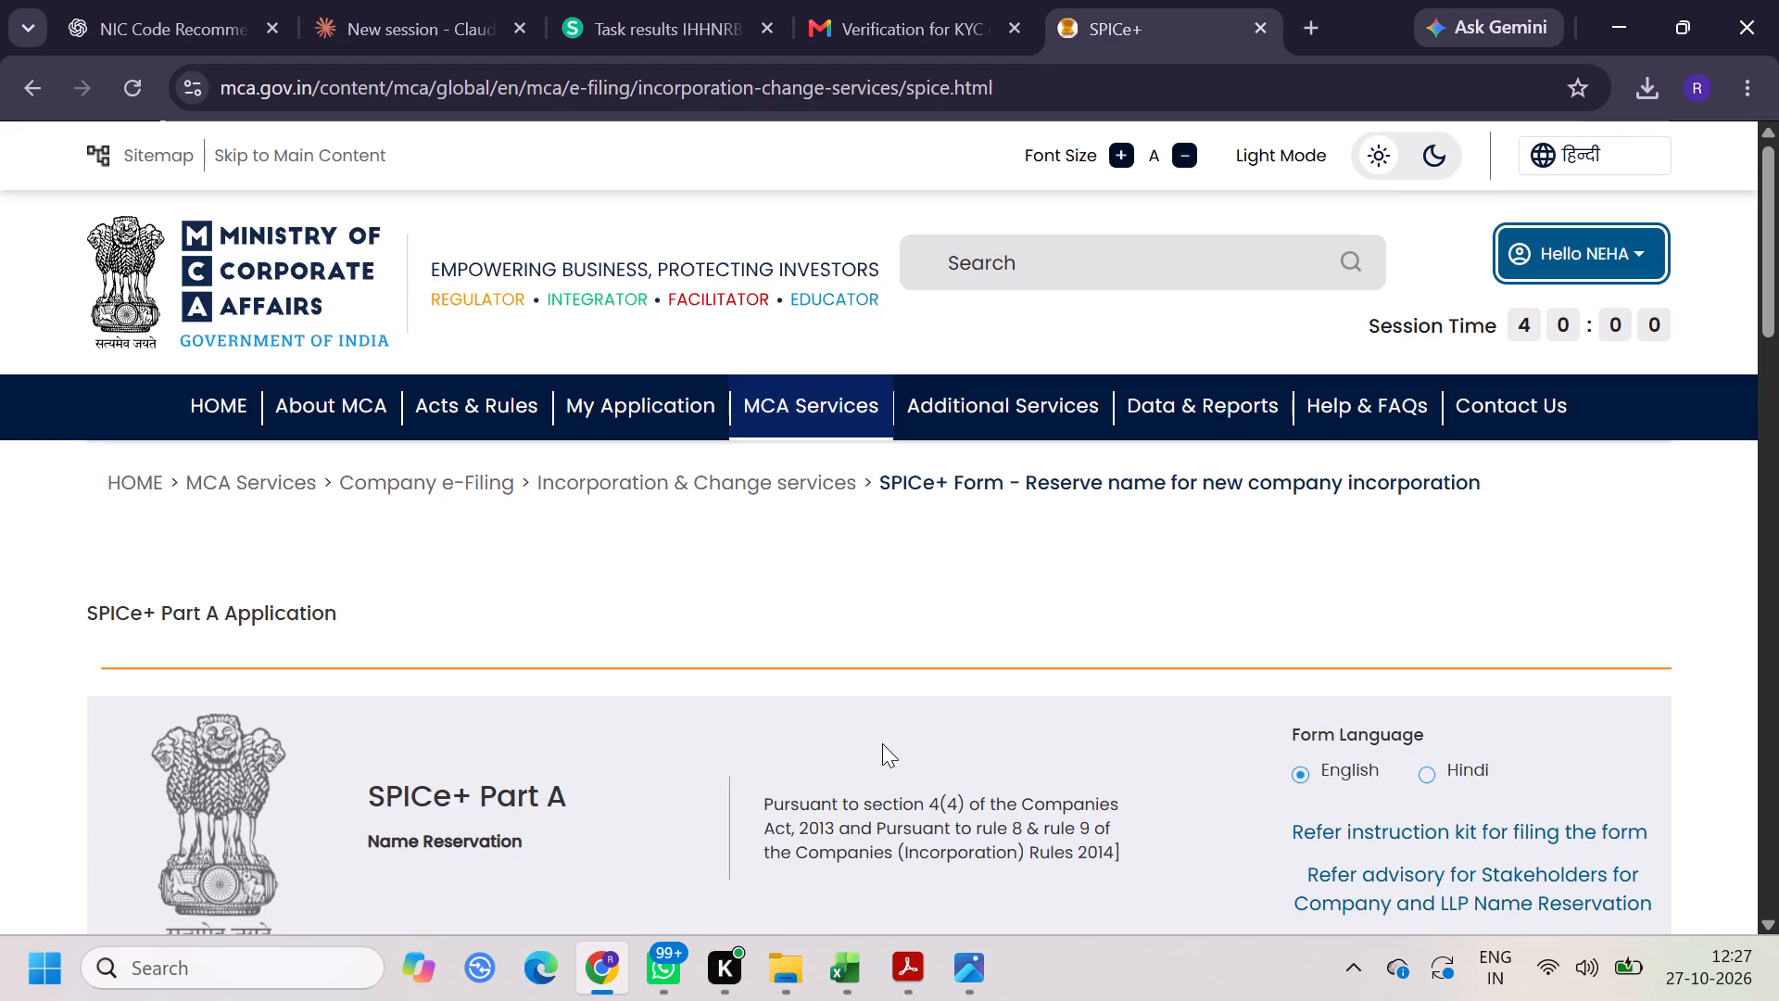
In the SPICe+ Part A company information, set the type of company to New Company (Others) and the class to Private.
{"action": "scroll", "coordinate": [891, 756], "scroll_direction": "down", "scroll_amount": 3}
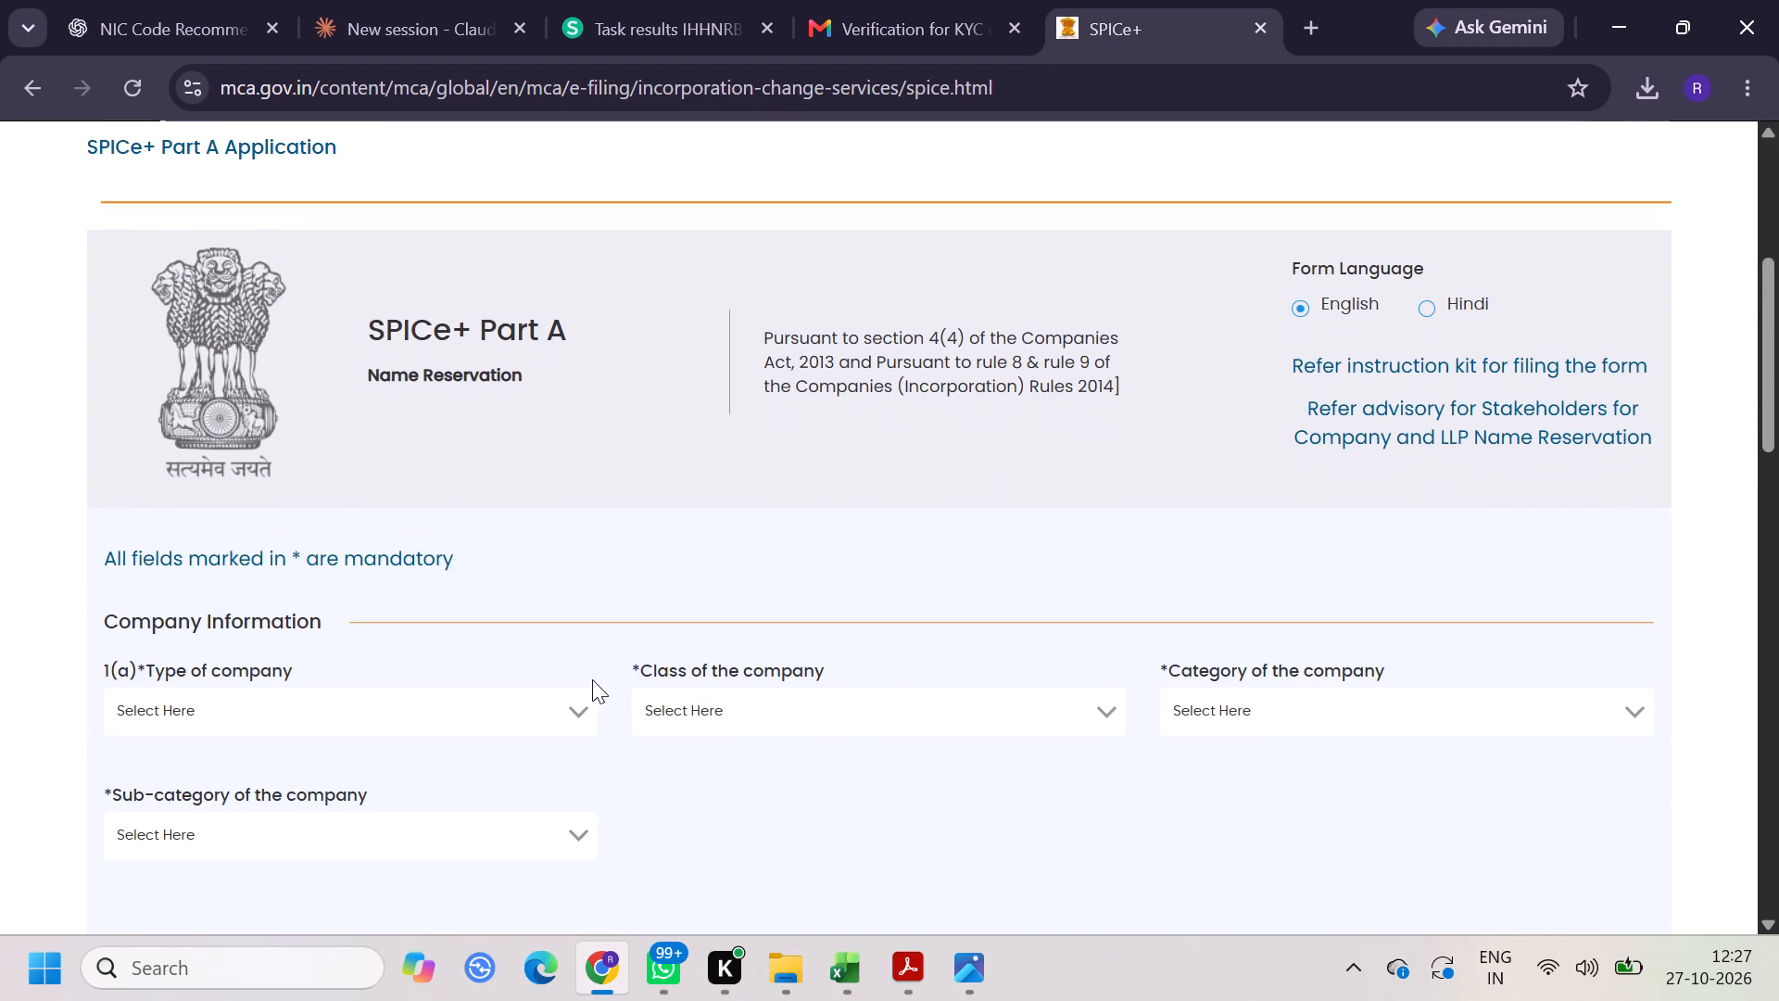
{"action": "left_click", "coordinate": [584, 711]}
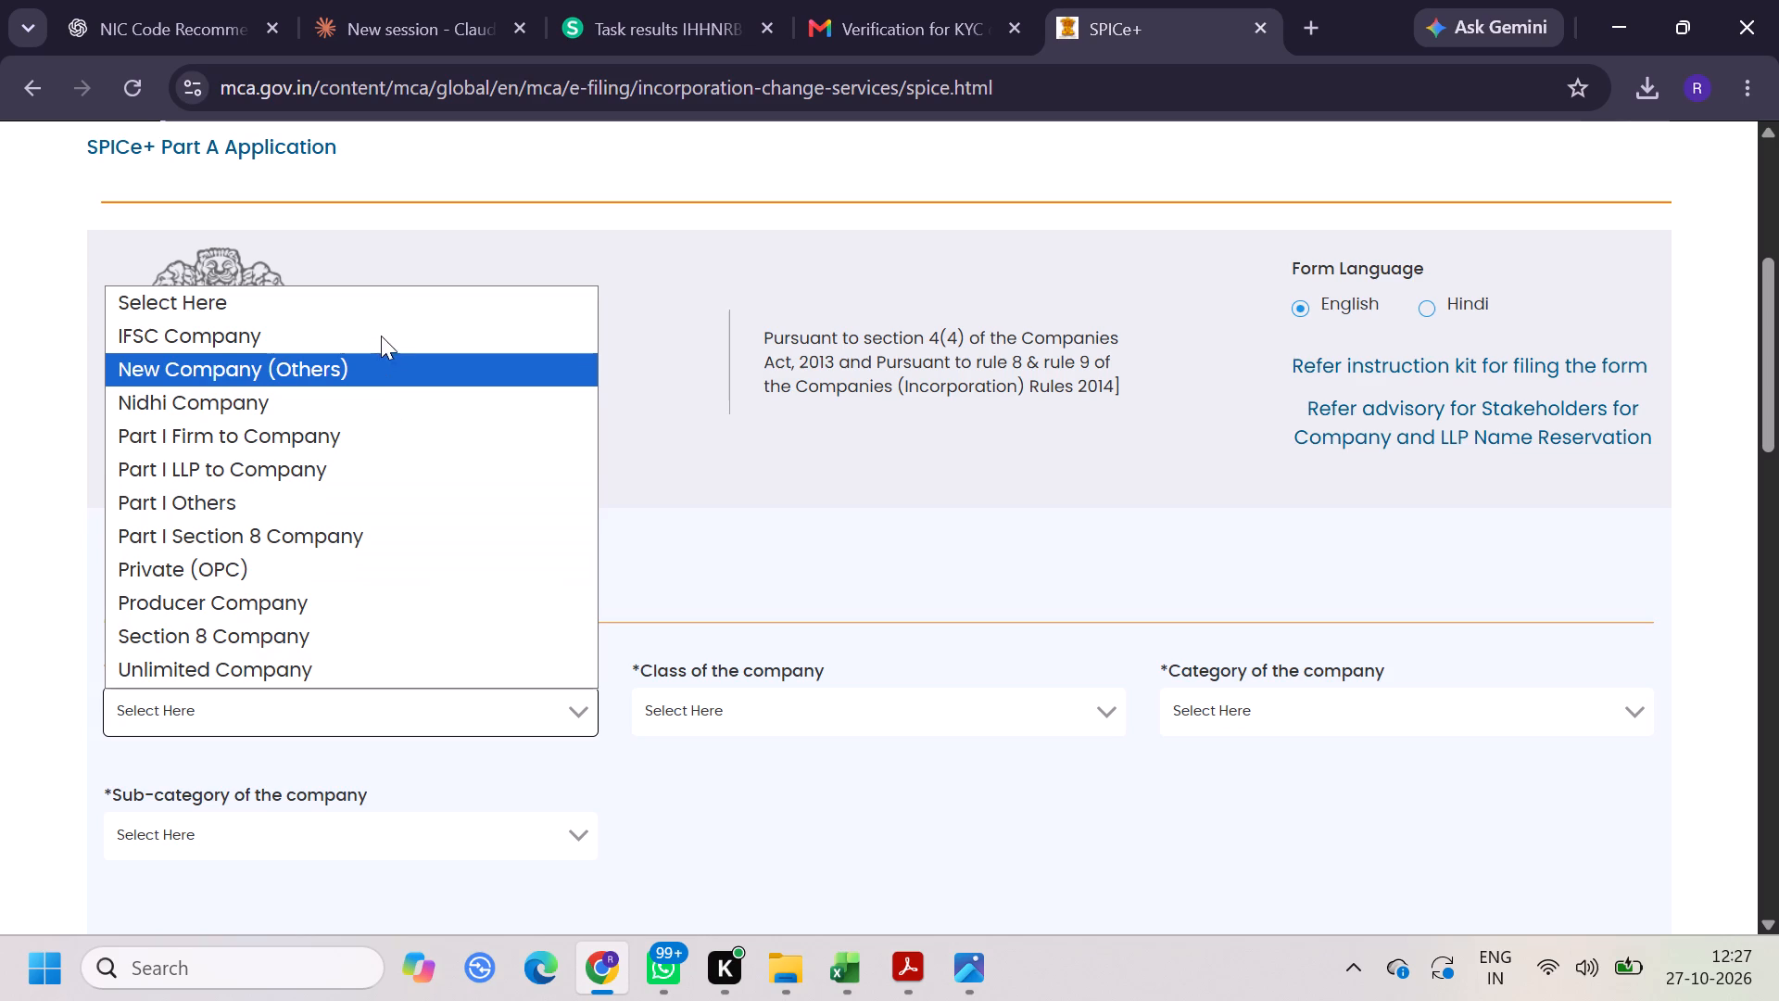
{"action": "left_click", "coordinate": [366, 376]}
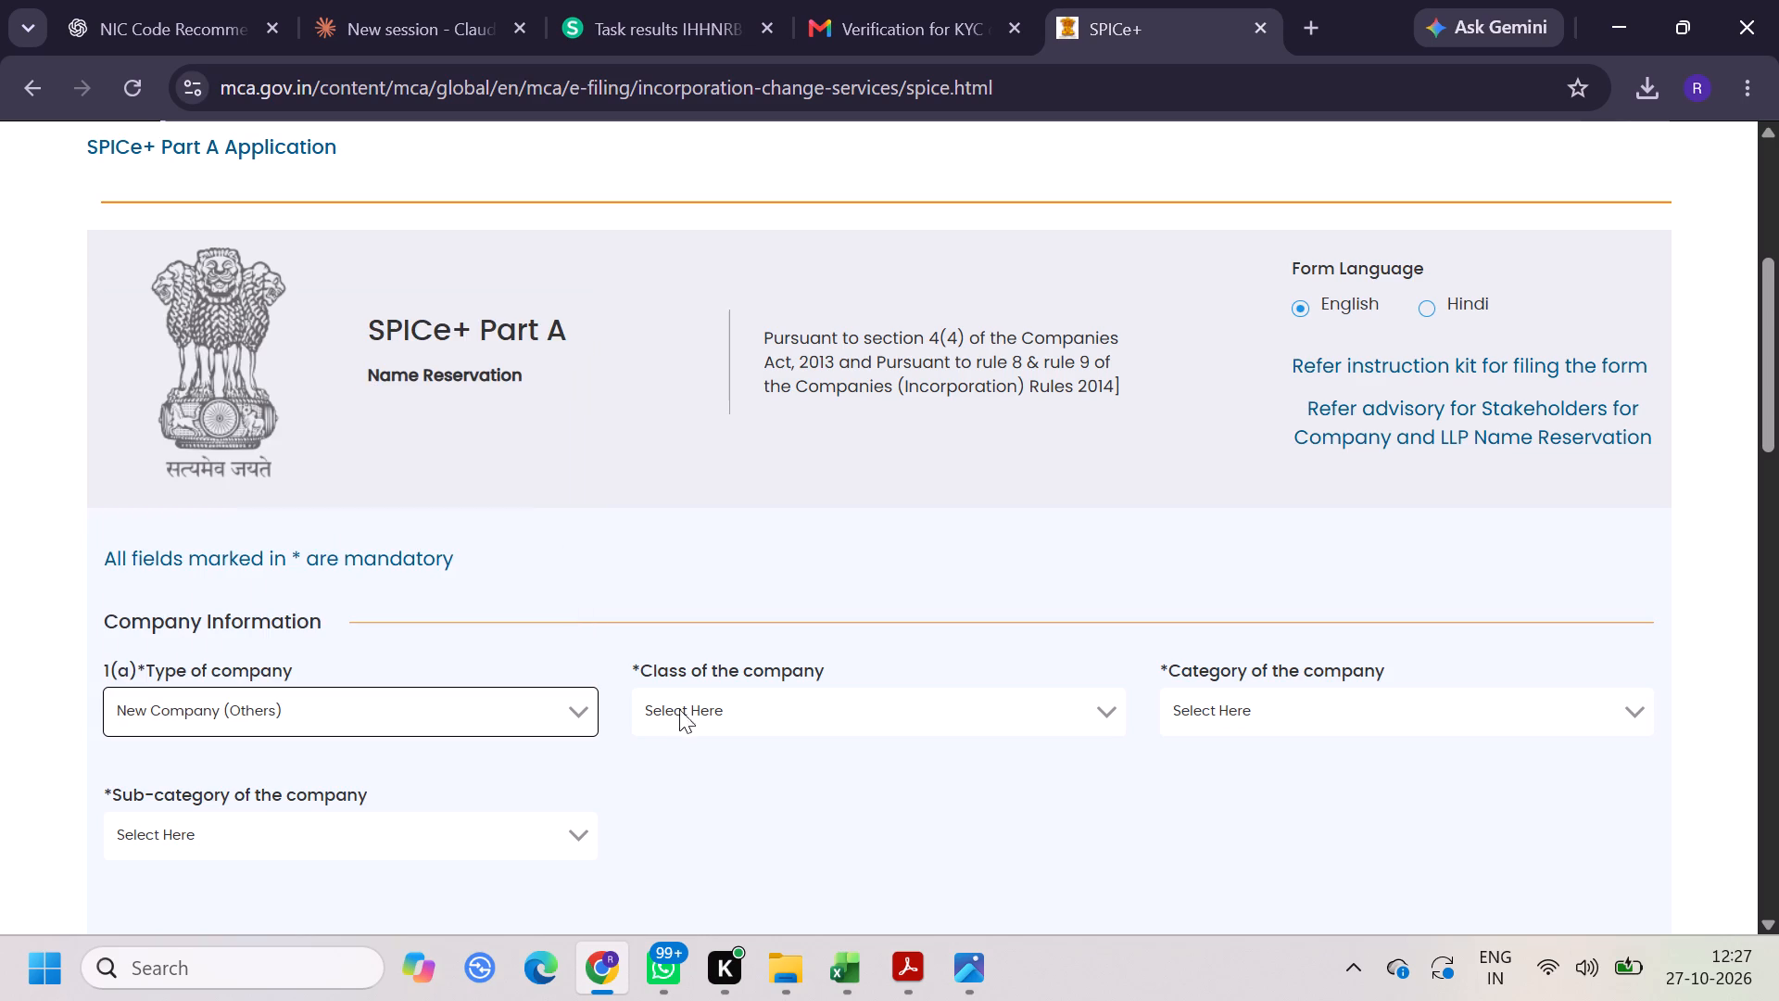
{"action": "left_click", "coordinate": [330, 718]}
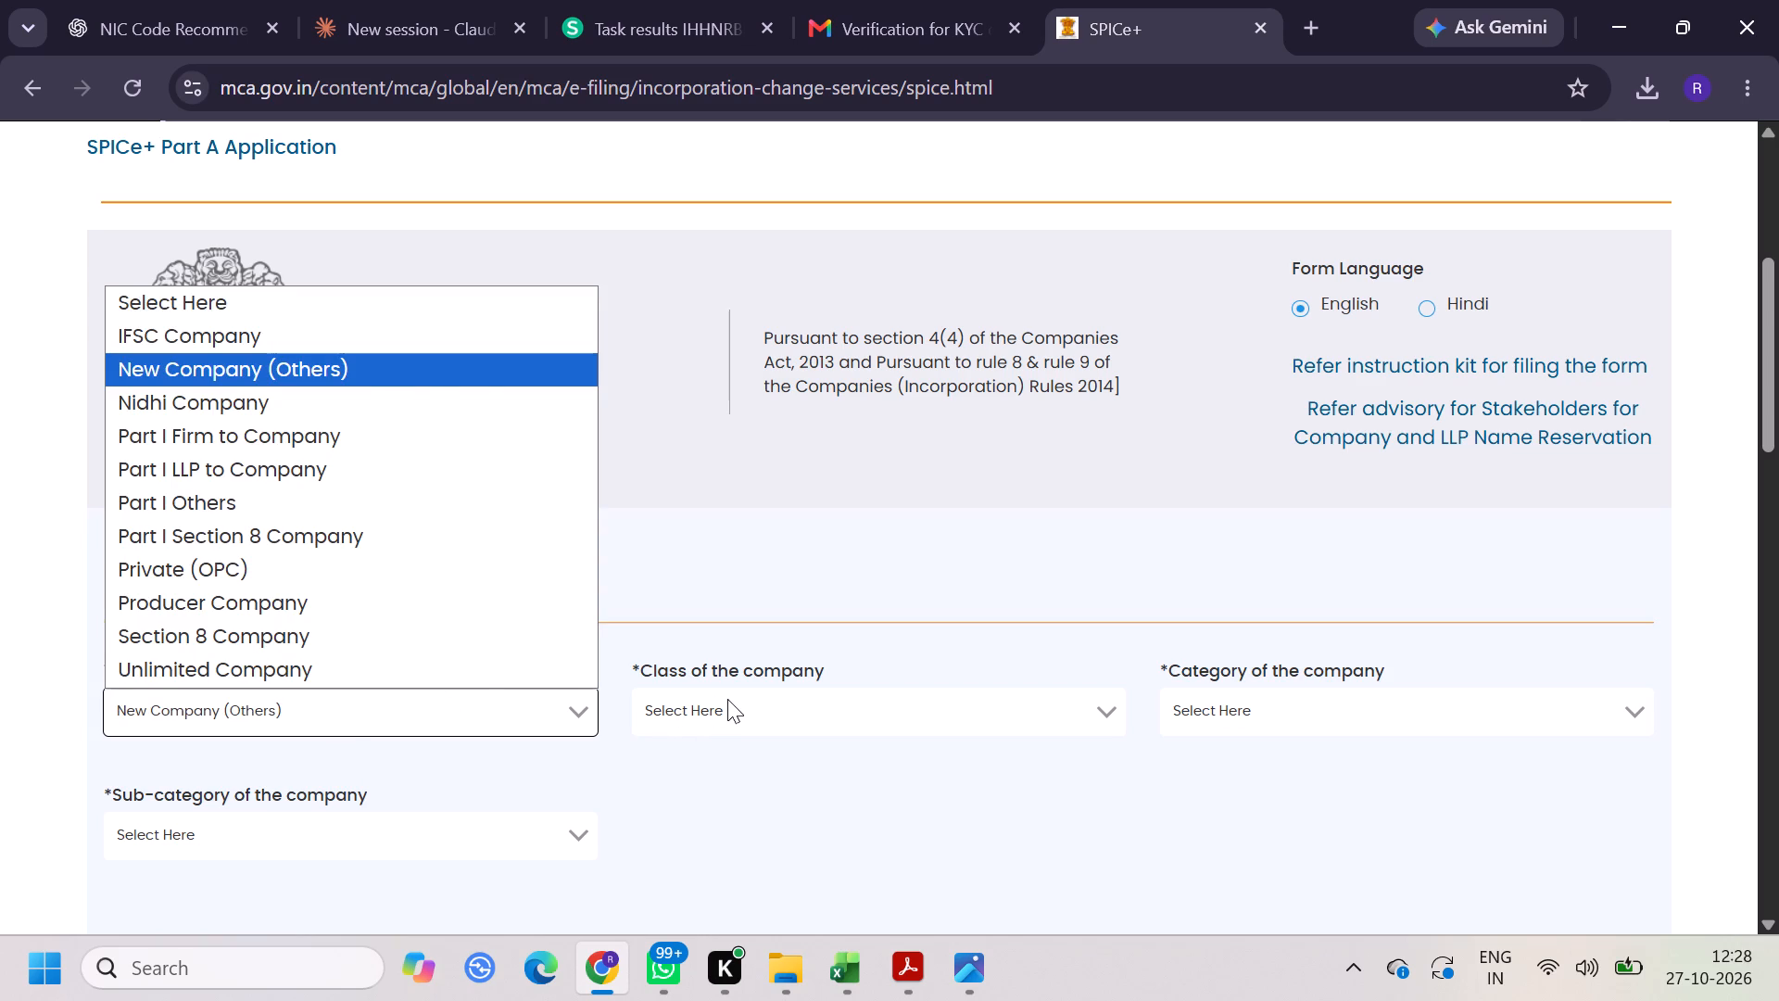
{"action": "left_click", "coordinate": [727, 699]}
{"action": "left_click", "coordinate": [736, 794]}
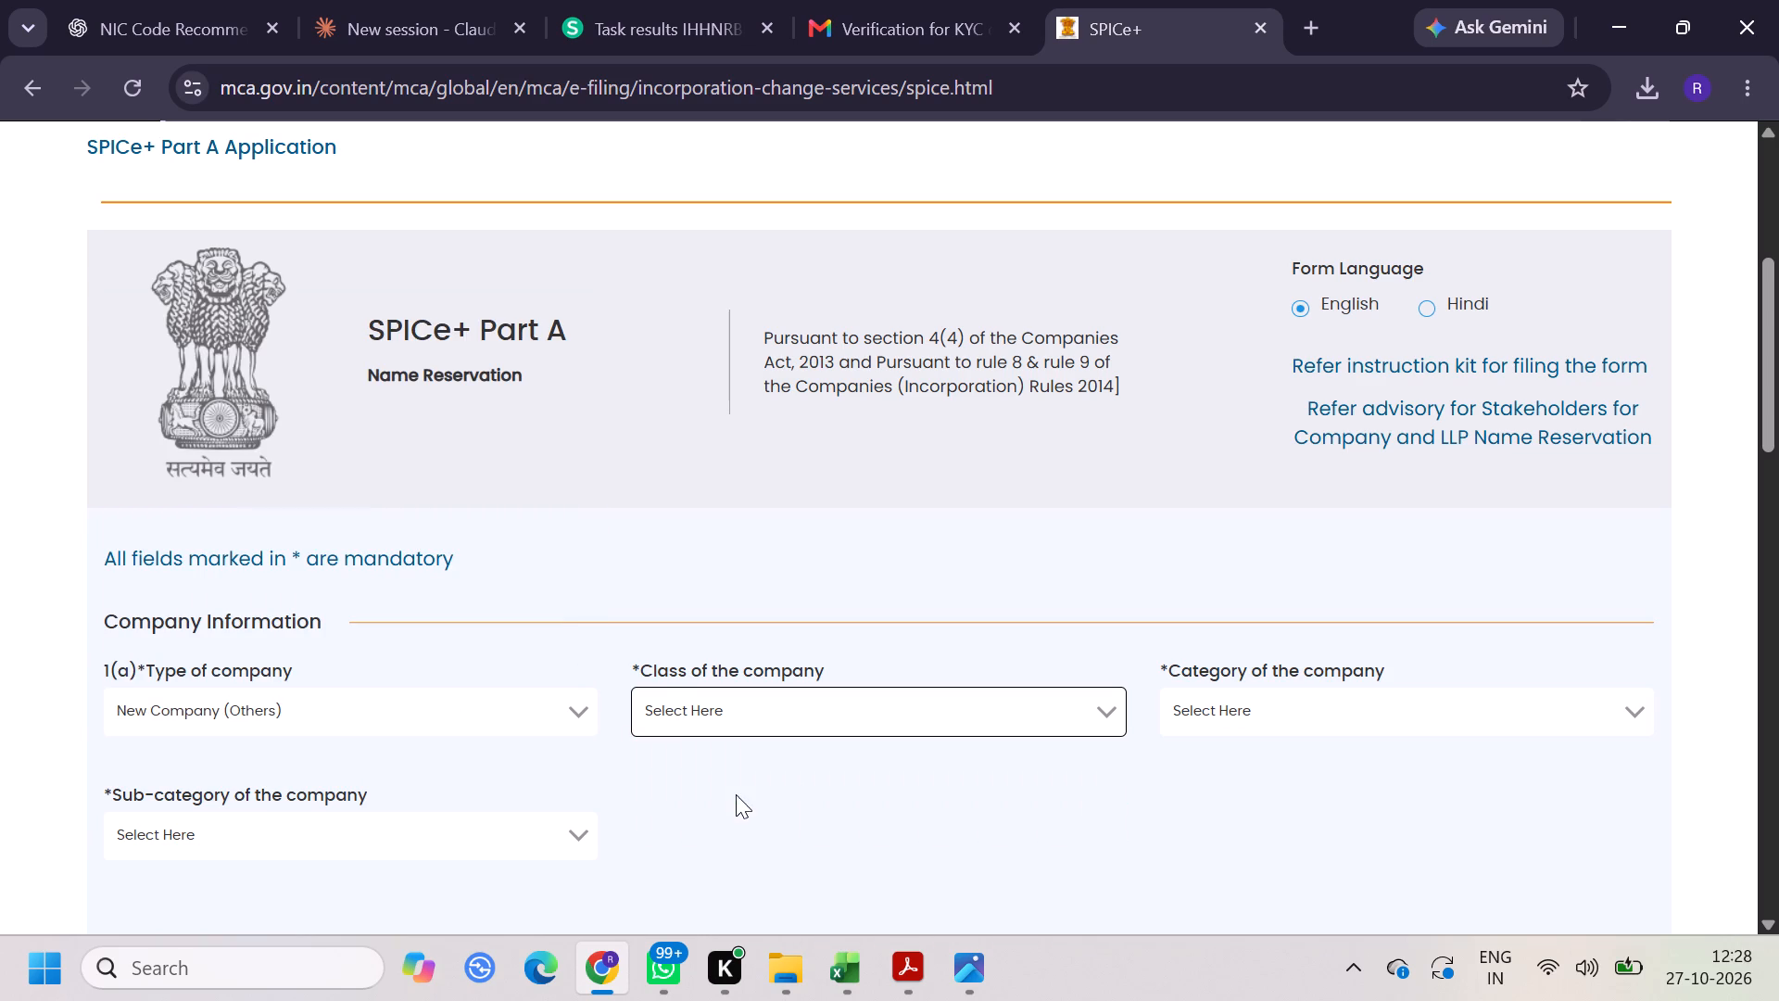
Set the category of the company to Company limited by shares and the sub-category to Non-government company.
{"action": "left_click", "coordinate": [1254, 695]}
{"action": "left_click", "coordinate": [1254, 695]}
{"action": "left_click", "coordinate": [1270, 716]}
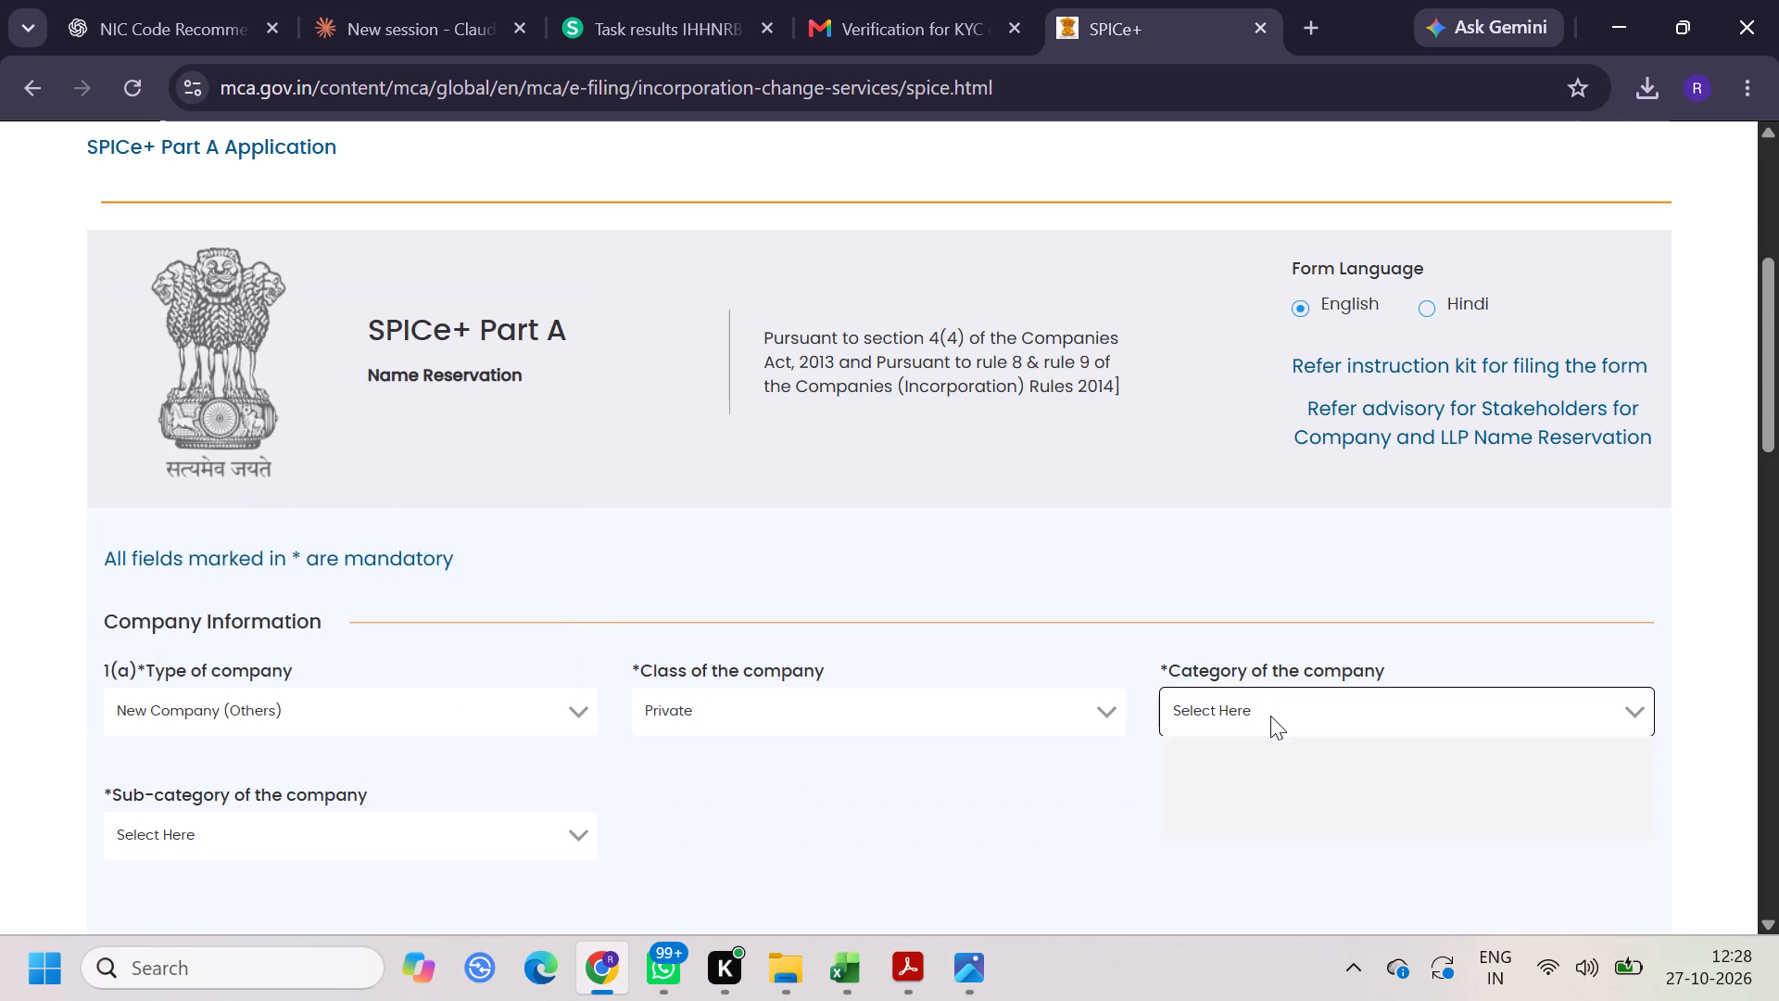
{"action": "left_click", "coordinate": [1274, 830]}
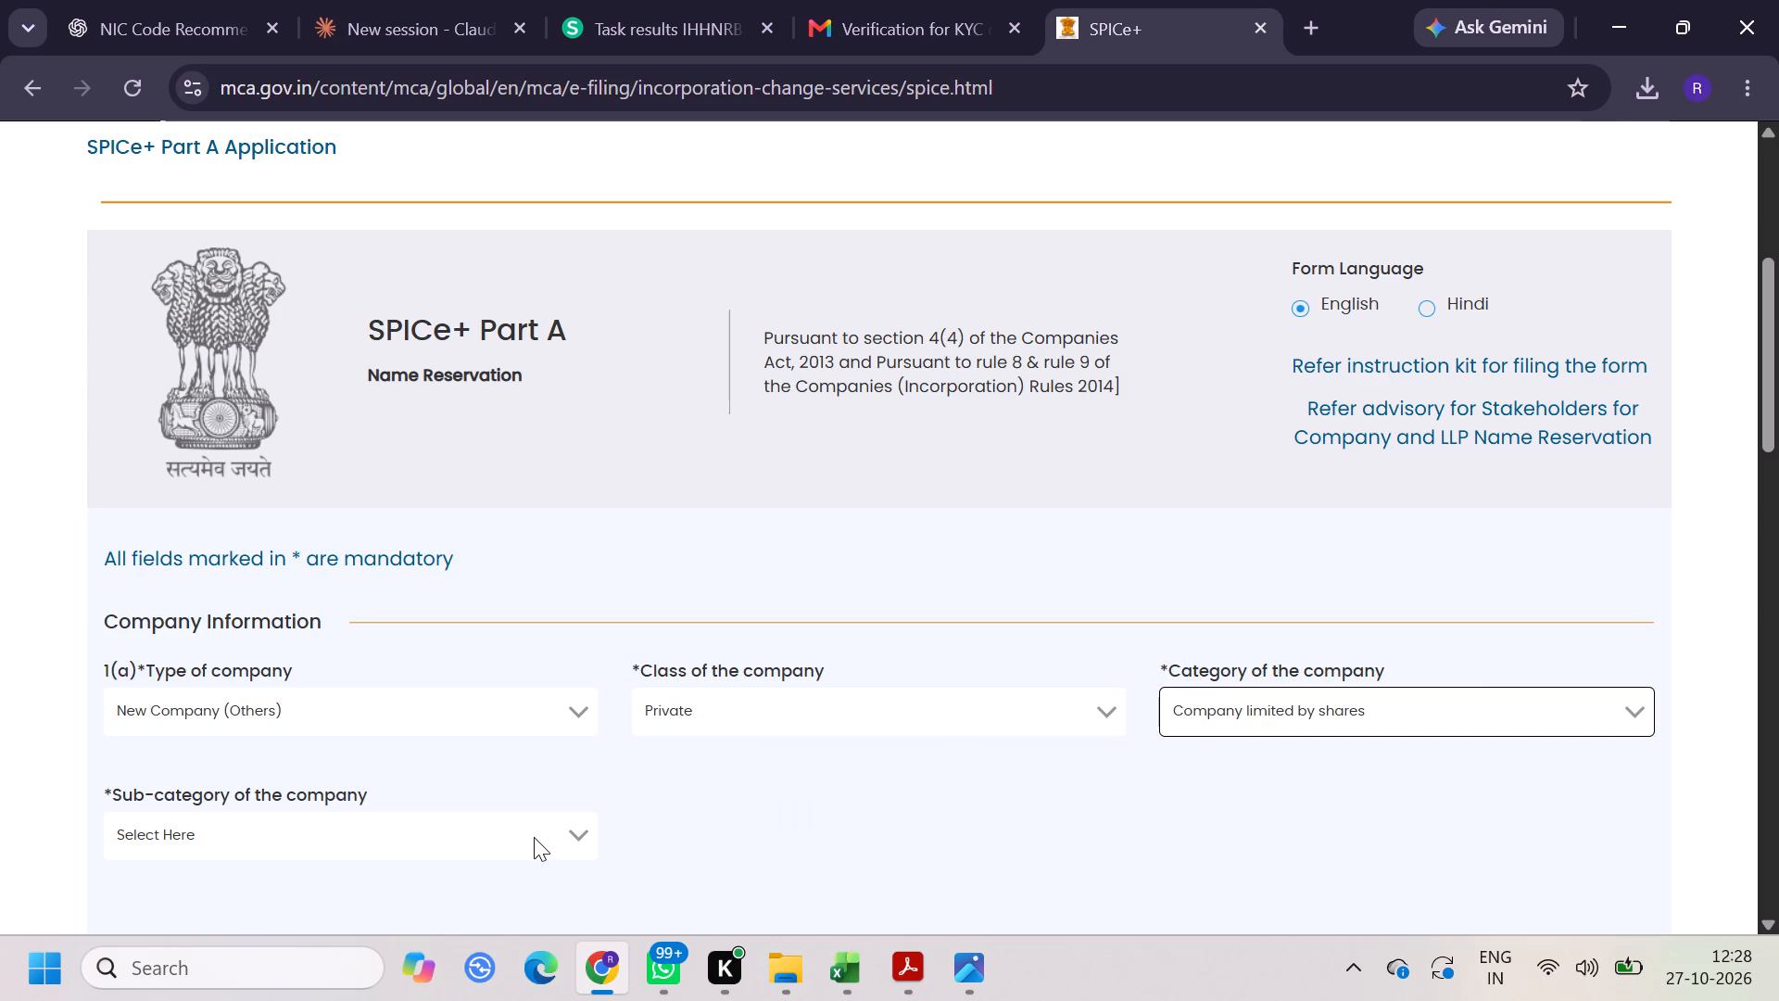
{"action": "left_click", "coordinate": [534, 837]}
{"action": "left_click", "coordinate": [534, 837]}
{"action": "left_click", "coordinate": [561, 832]}
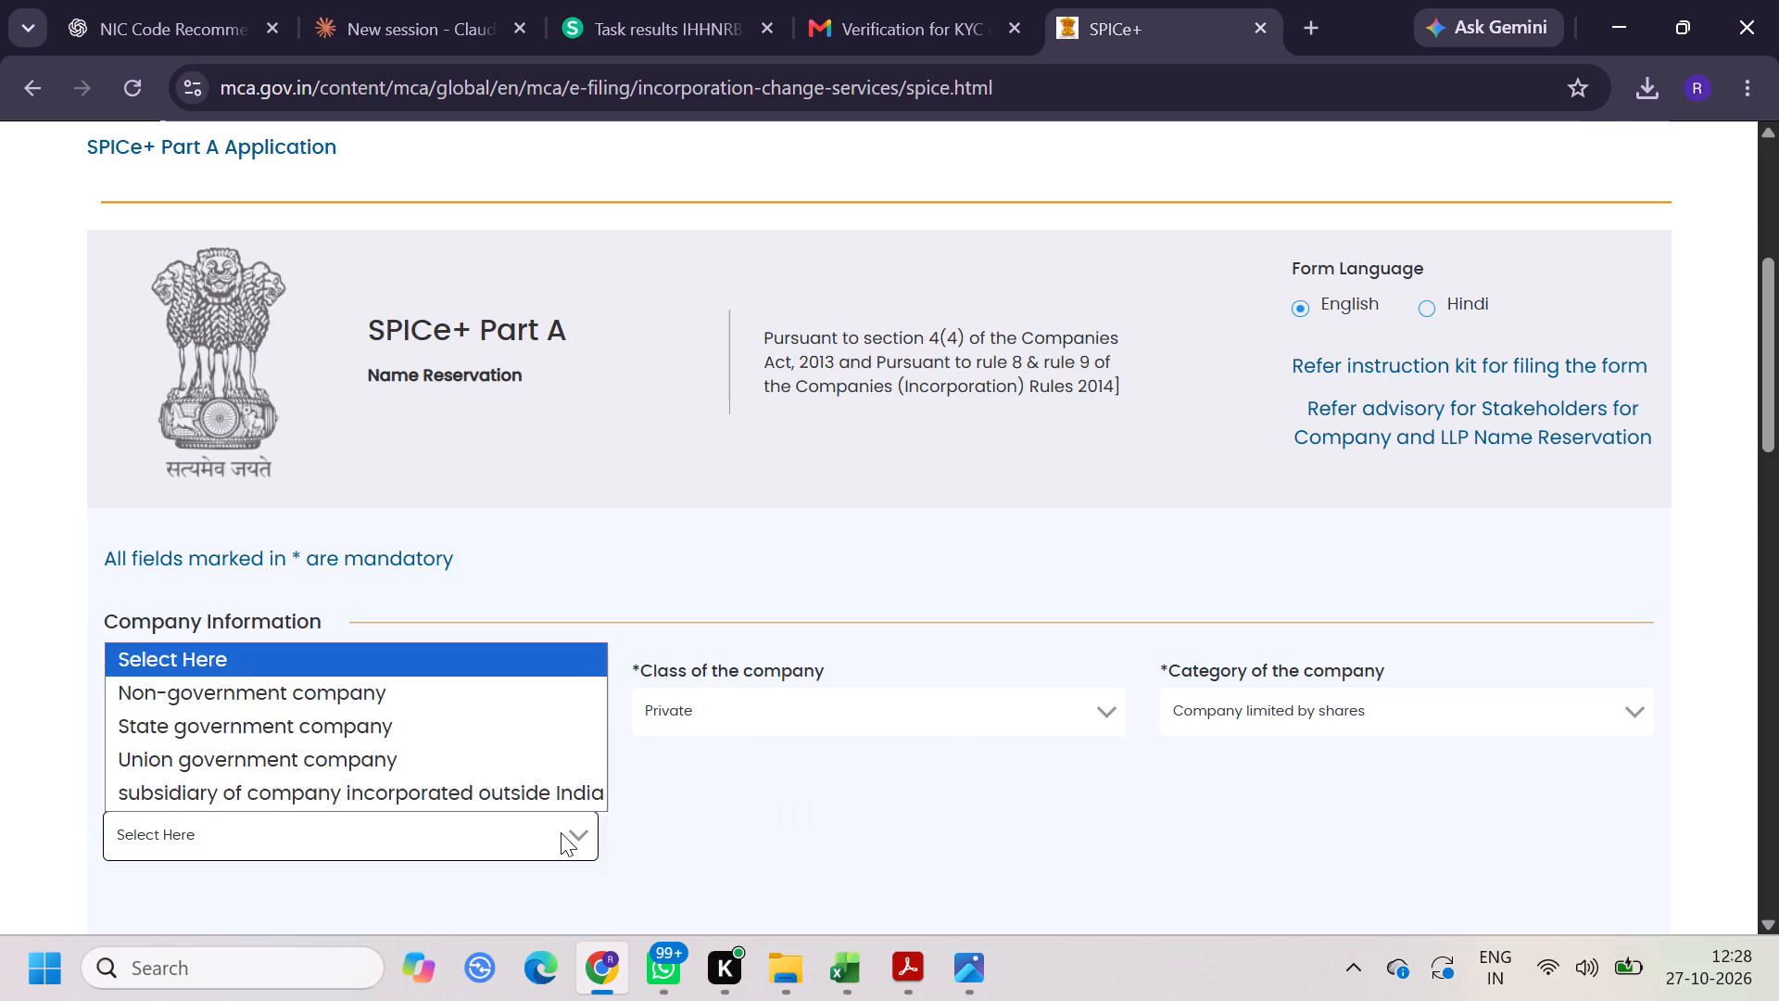
{"action": "left_click", "coordinate": [481, 701]}
{"action": "scroll", "coordinate": [481, 701], "scroll_direction": "down", "scroll_amount": 1}
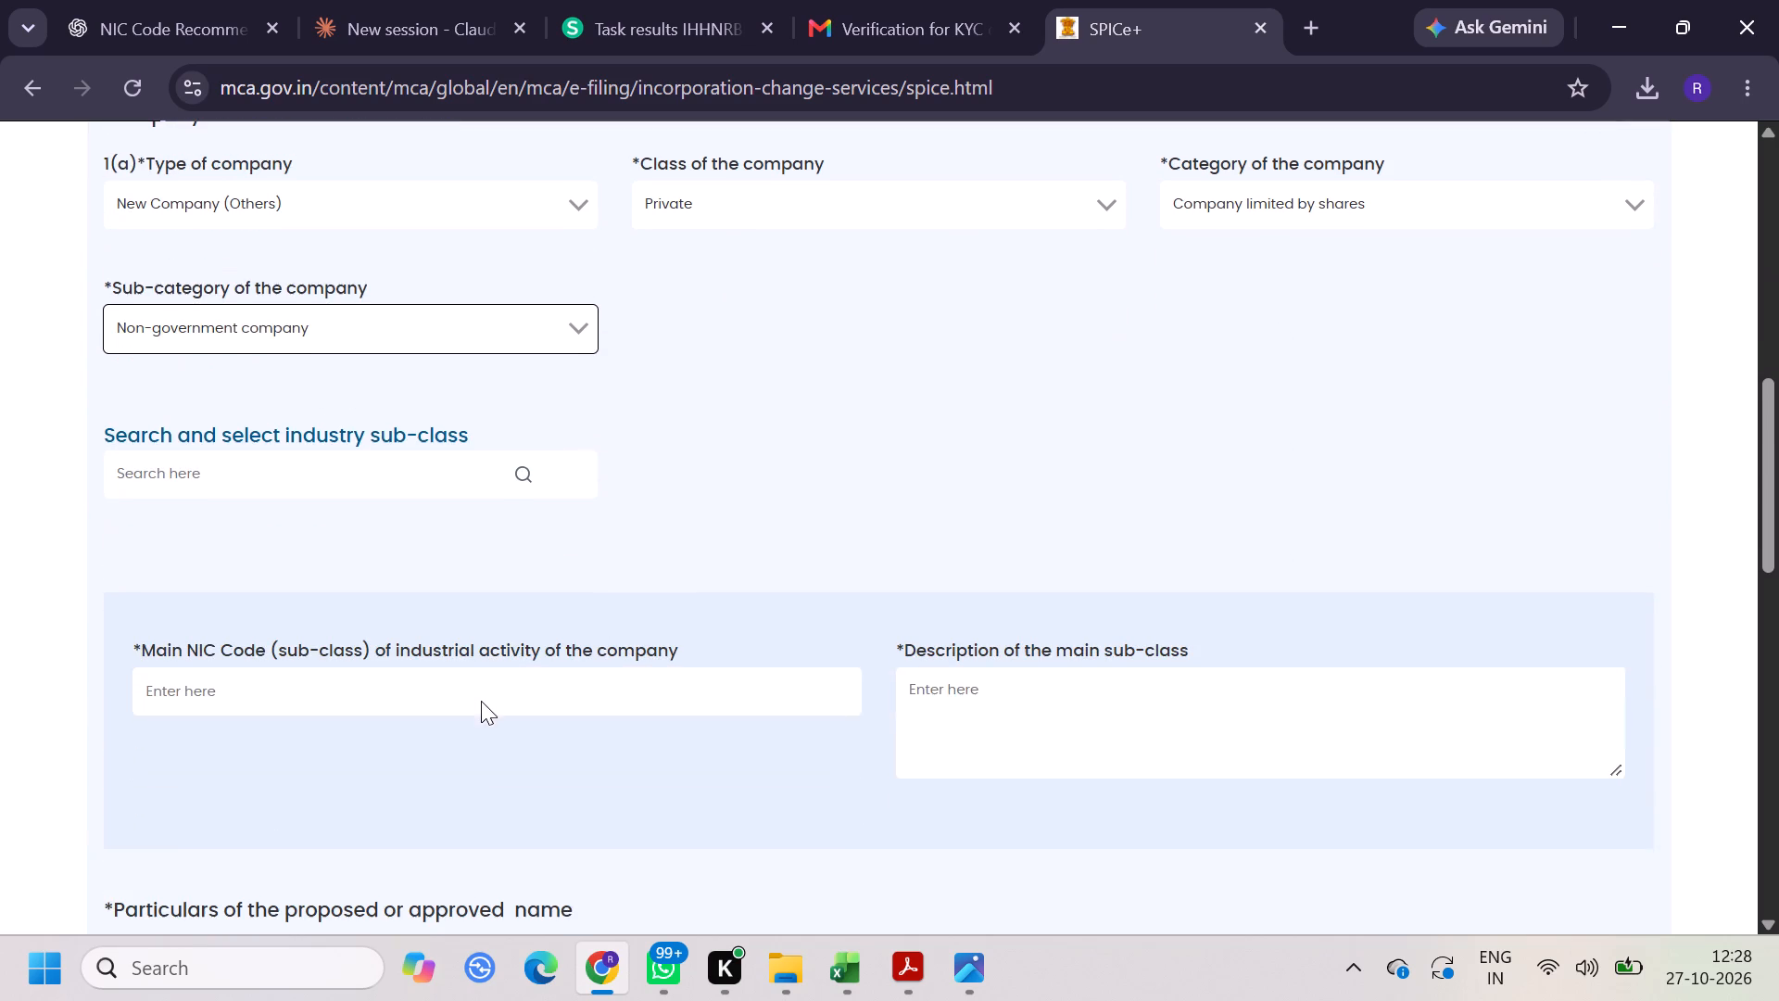
{"action": "scroll", "coordinate": [481, 701], "scroll_direction": "down", "scroll_amount": 1}
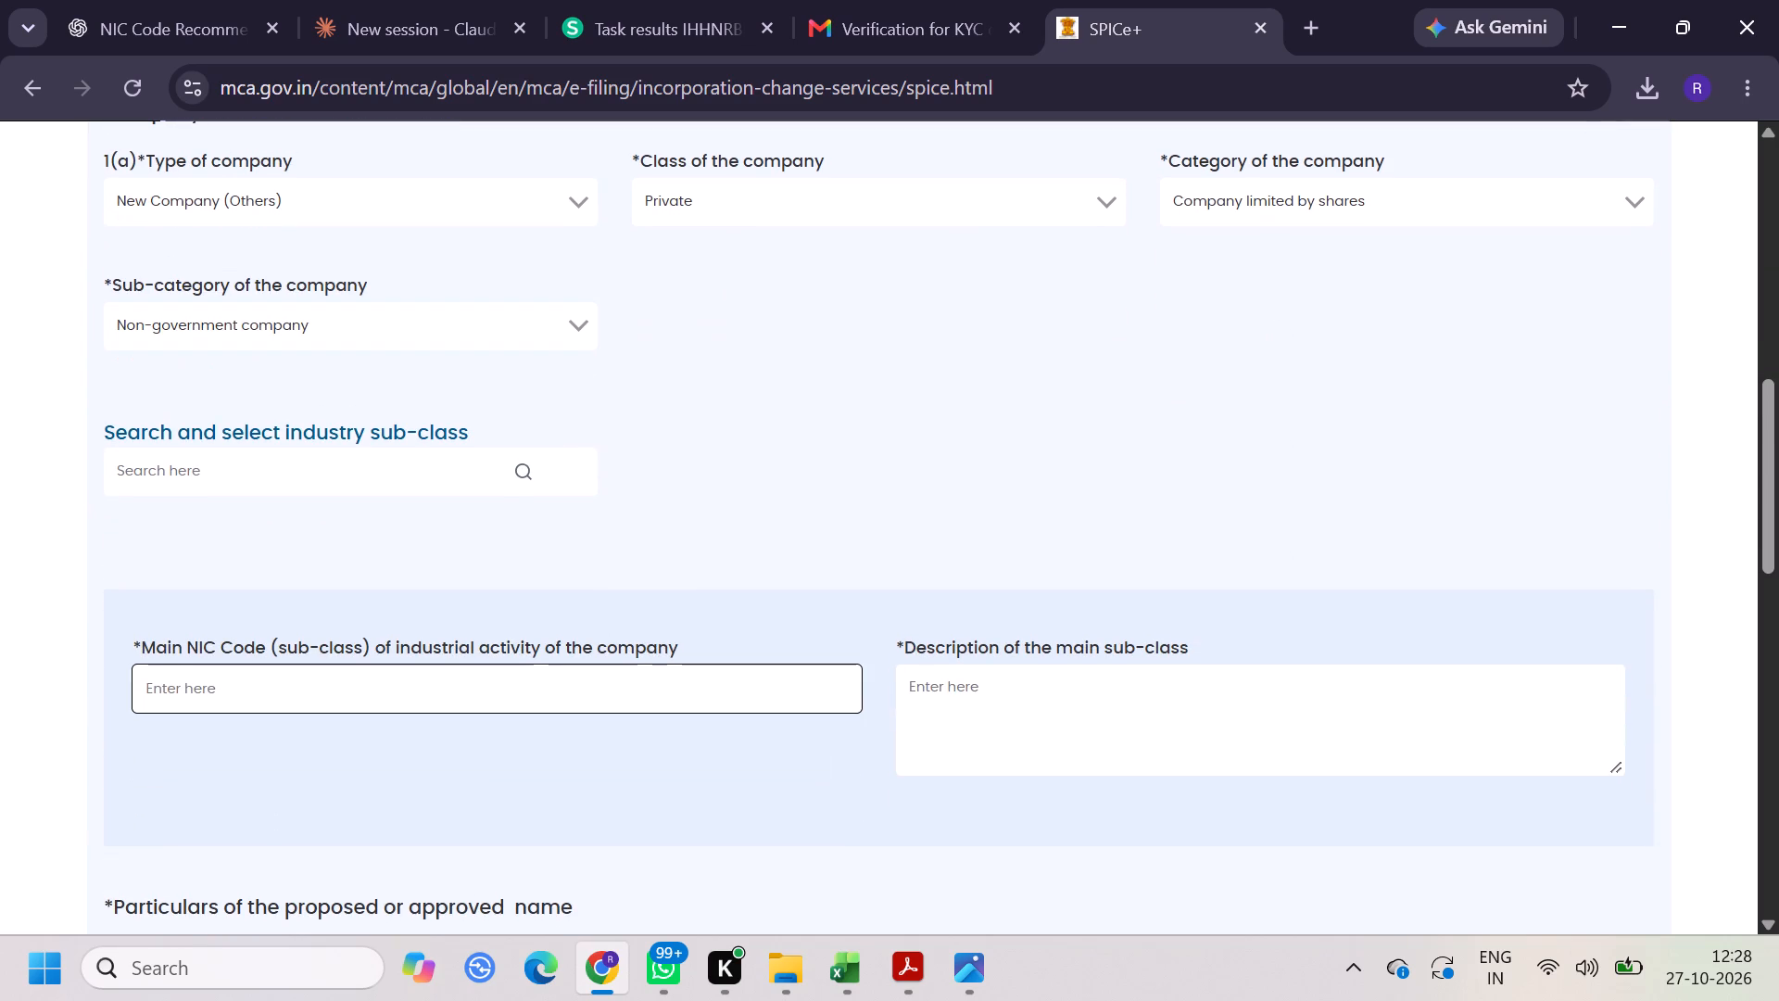
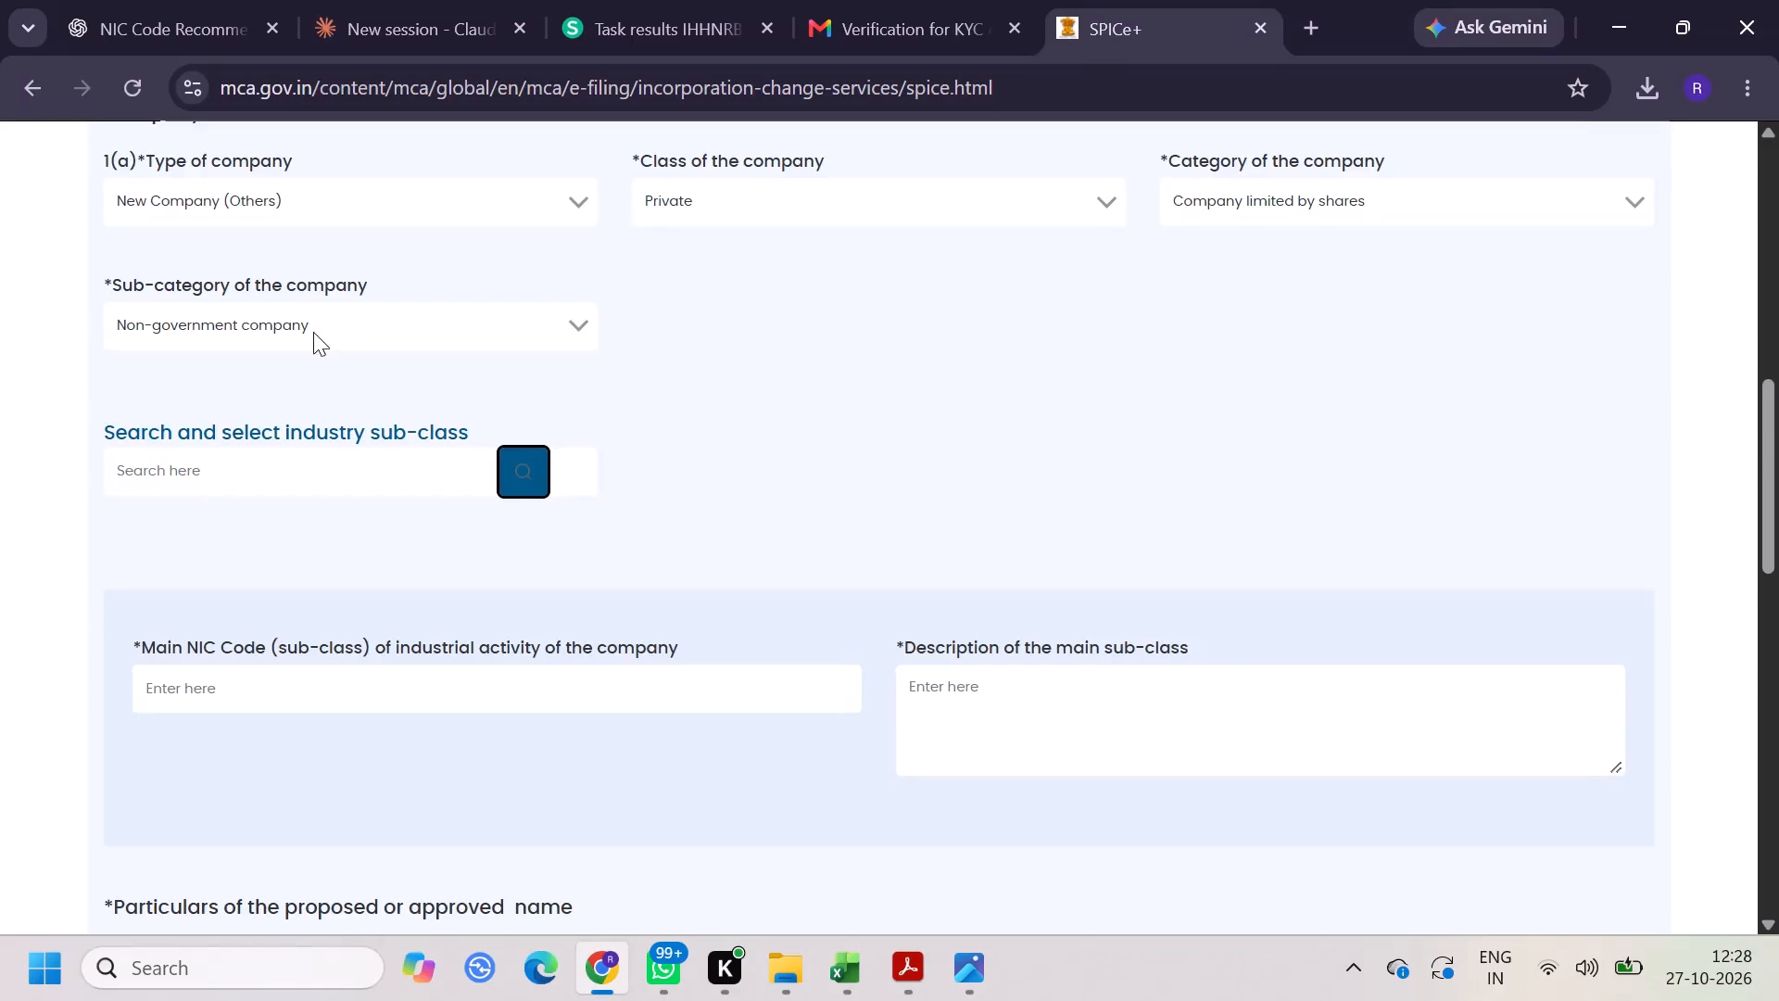
Find NIC sub-class 69202, Tax consultancy, and add it as the company's main industrial activity code.
{"action": "left_click", "coordinate": [685, 219]}
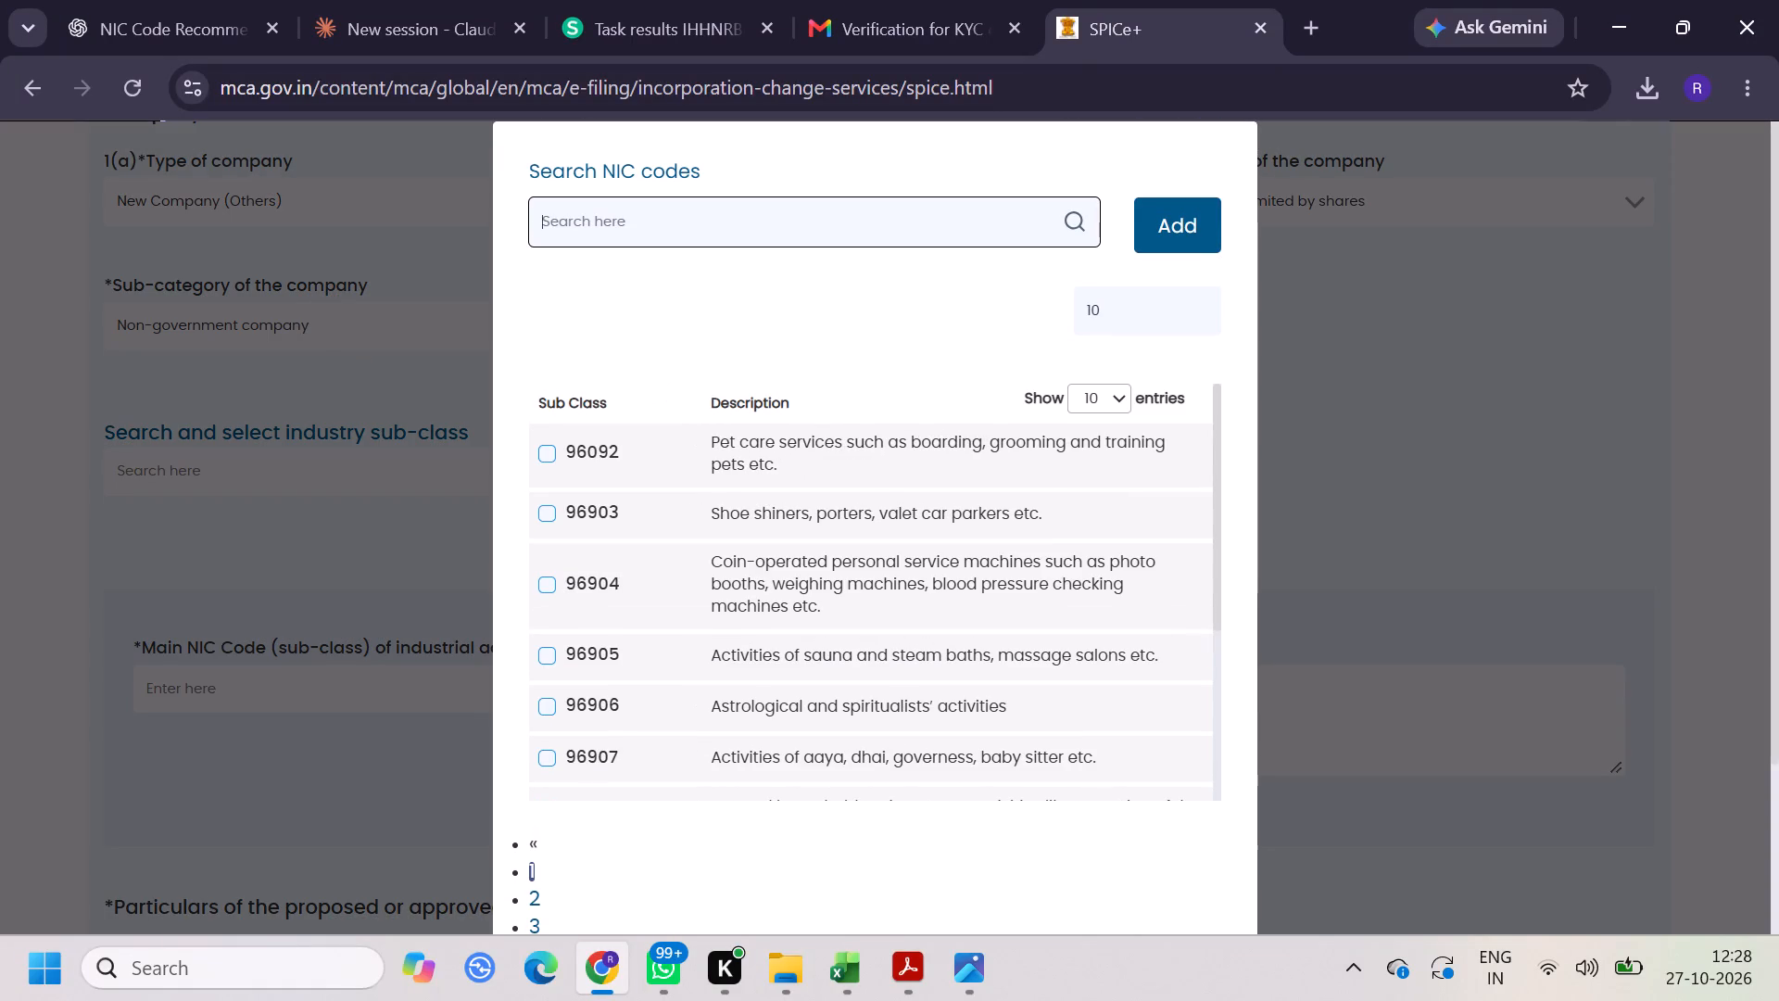
{"action": "type", "text": "69202"}
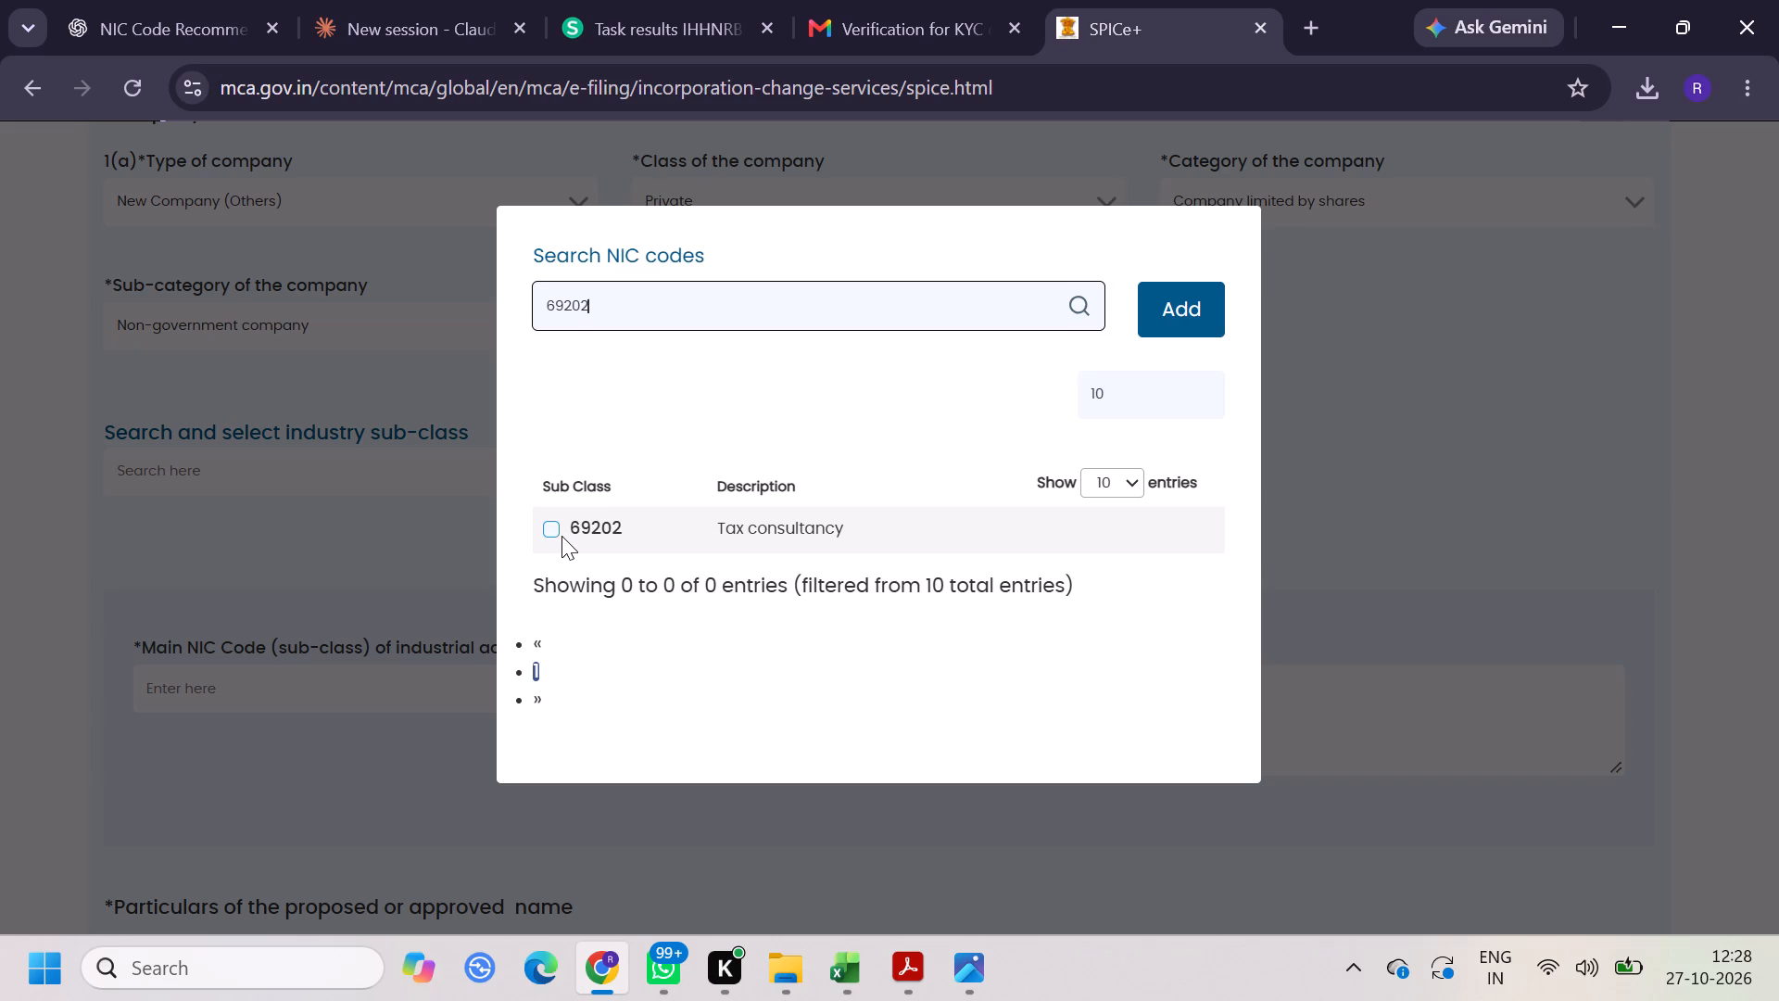
{"action": "left_click", "coordinate": [561, 536]}
{"action": "left_click", "coordinate": [1155, 316]}
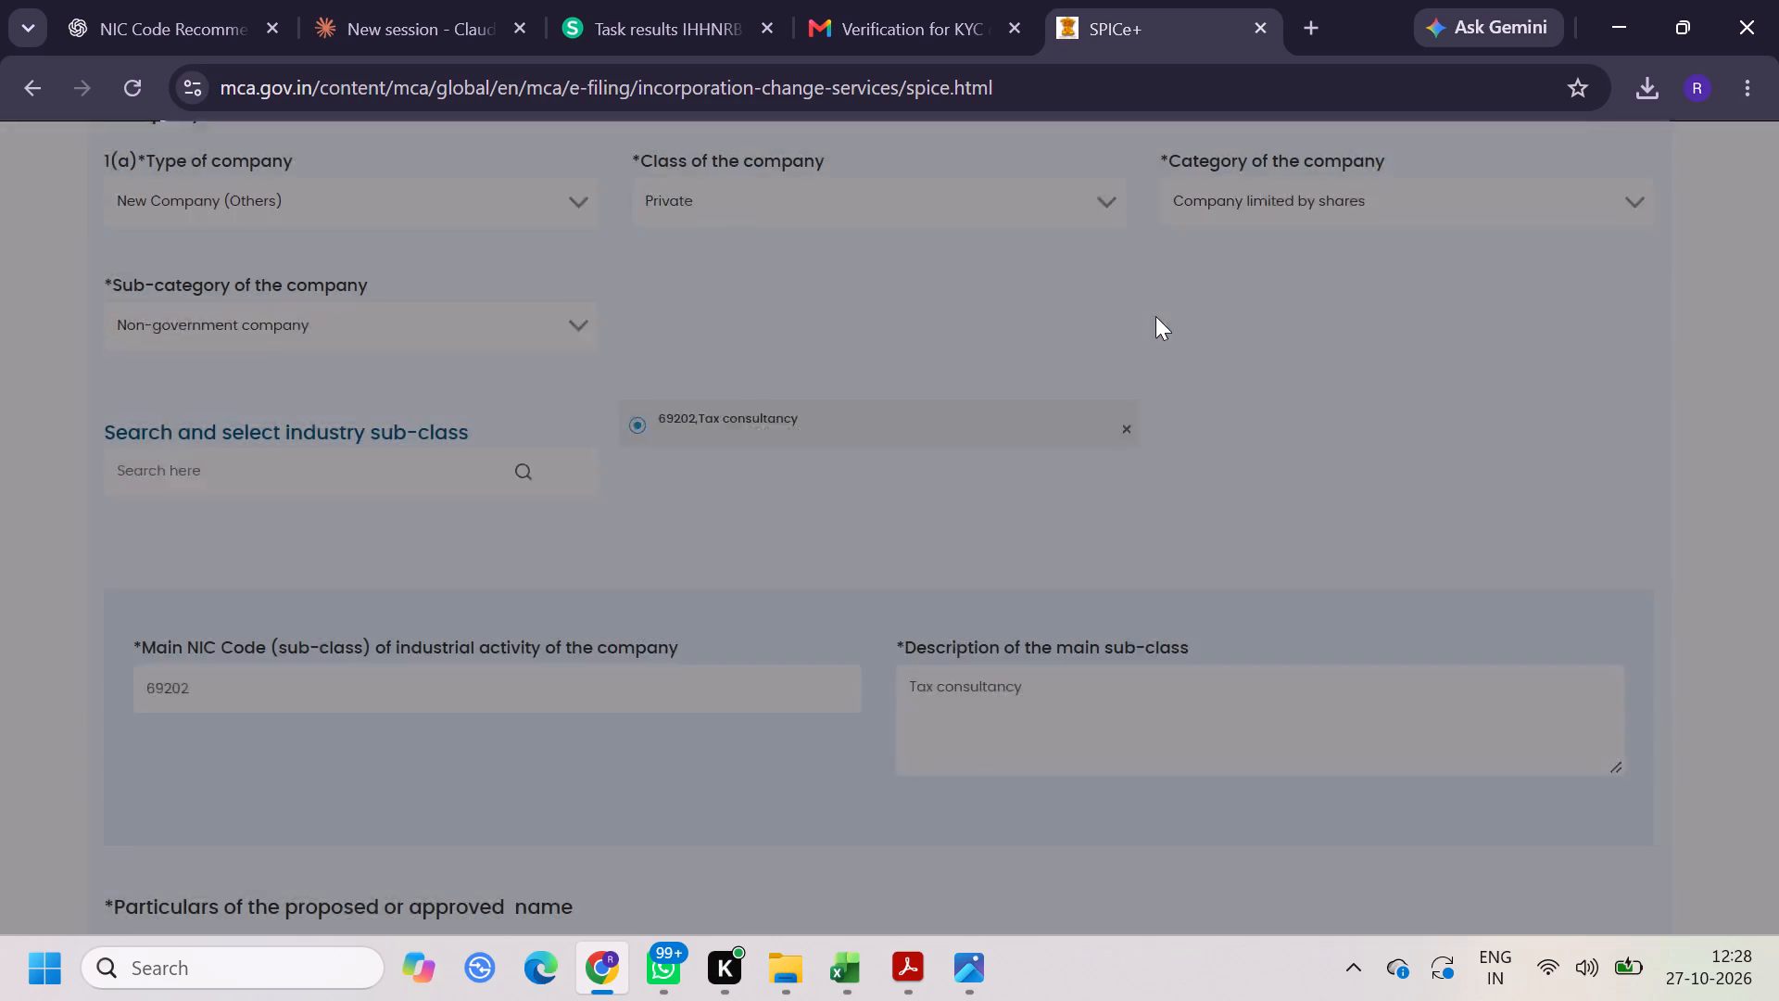
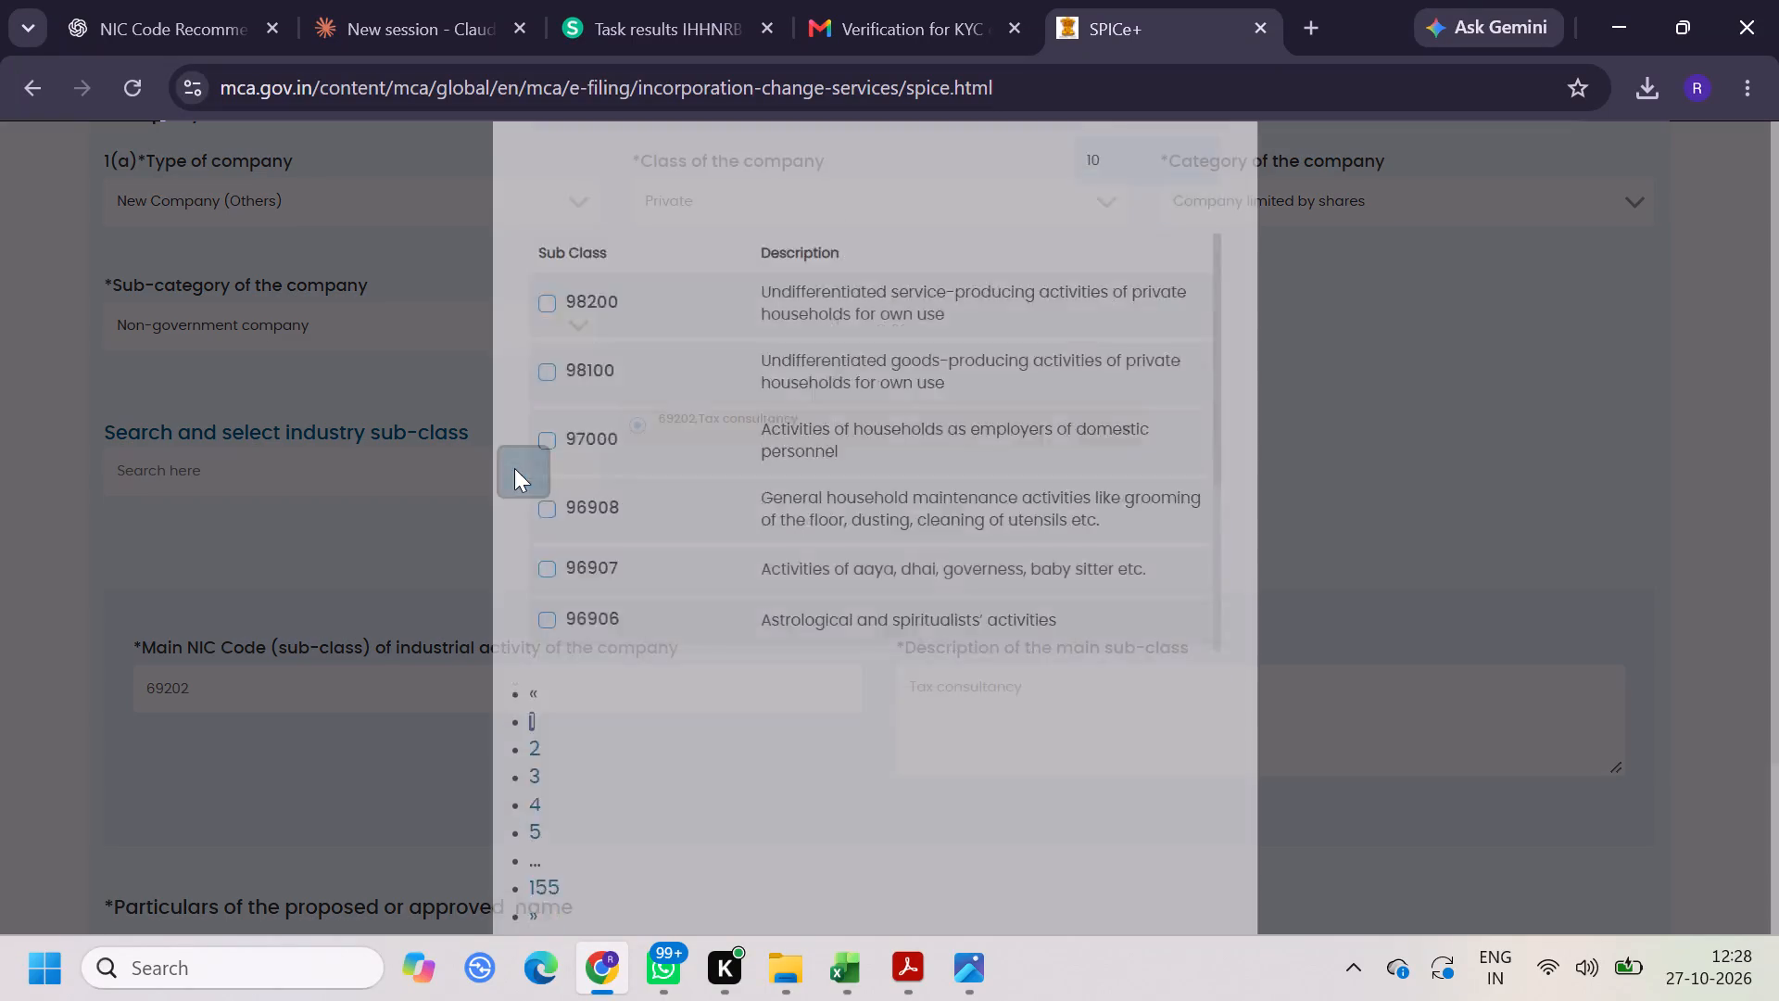
Search the NIC codes for sub-class 69201.
{"action": "left_click", "coordinate": [725, 223]}
{"action": "type", "text": "69201"}
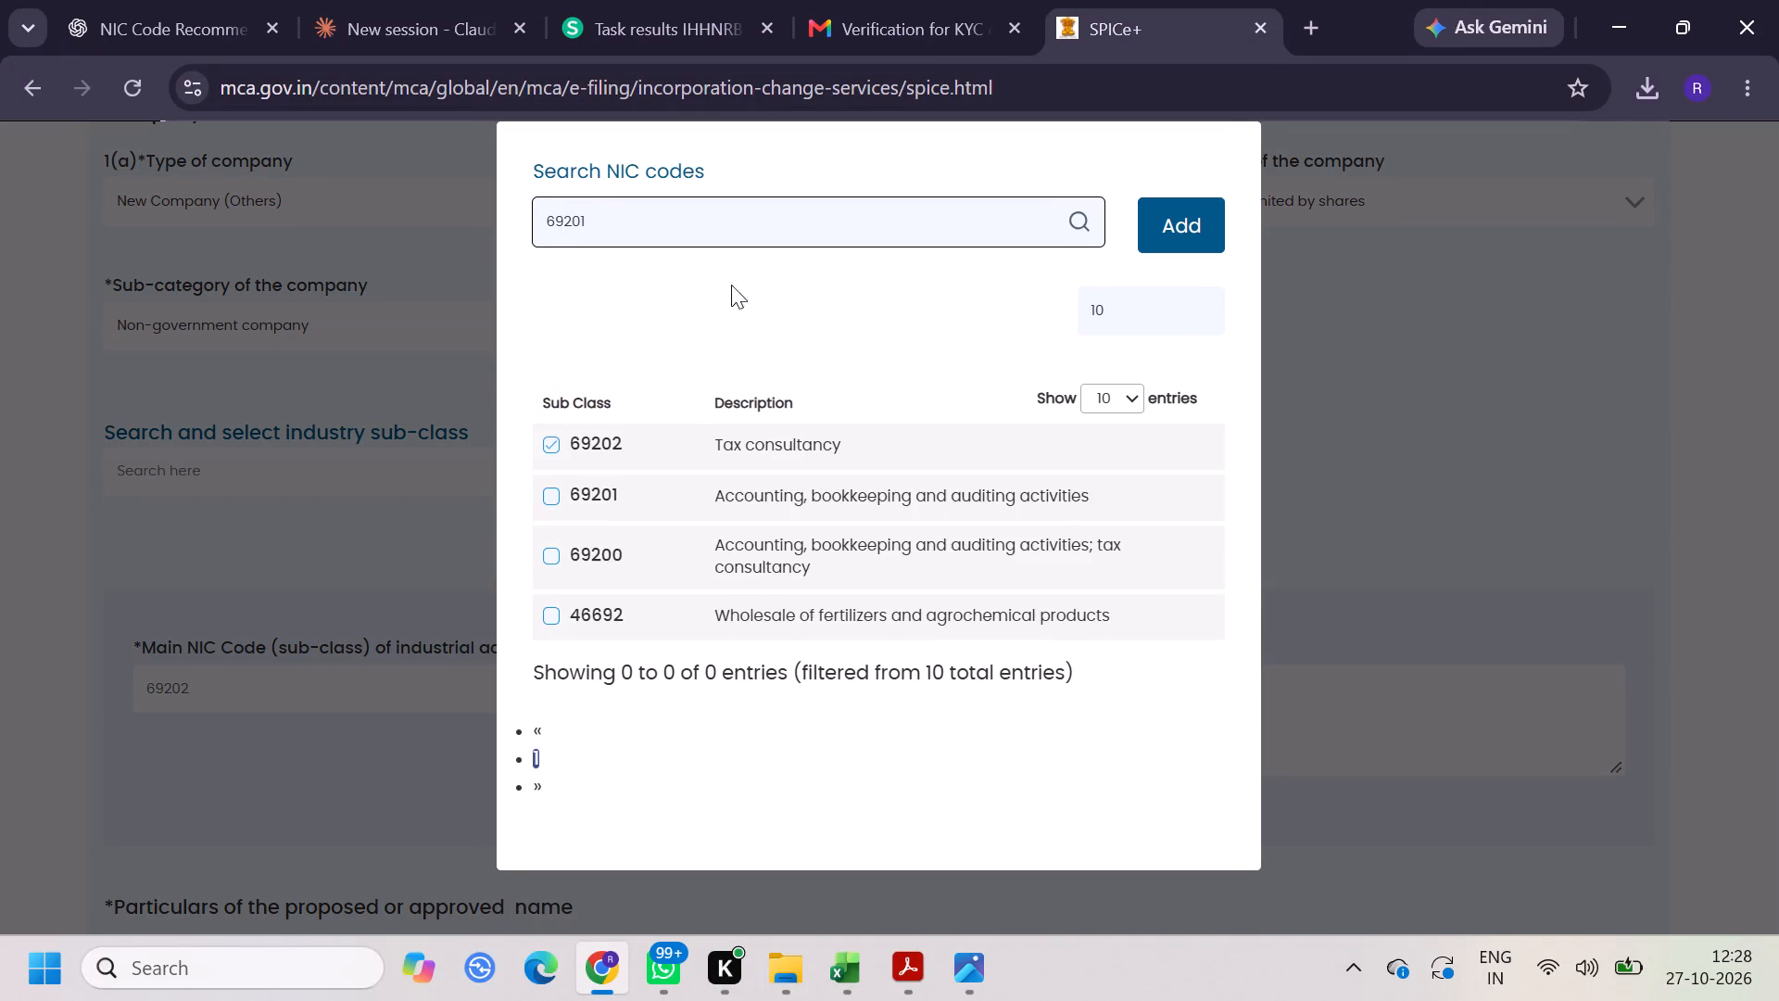
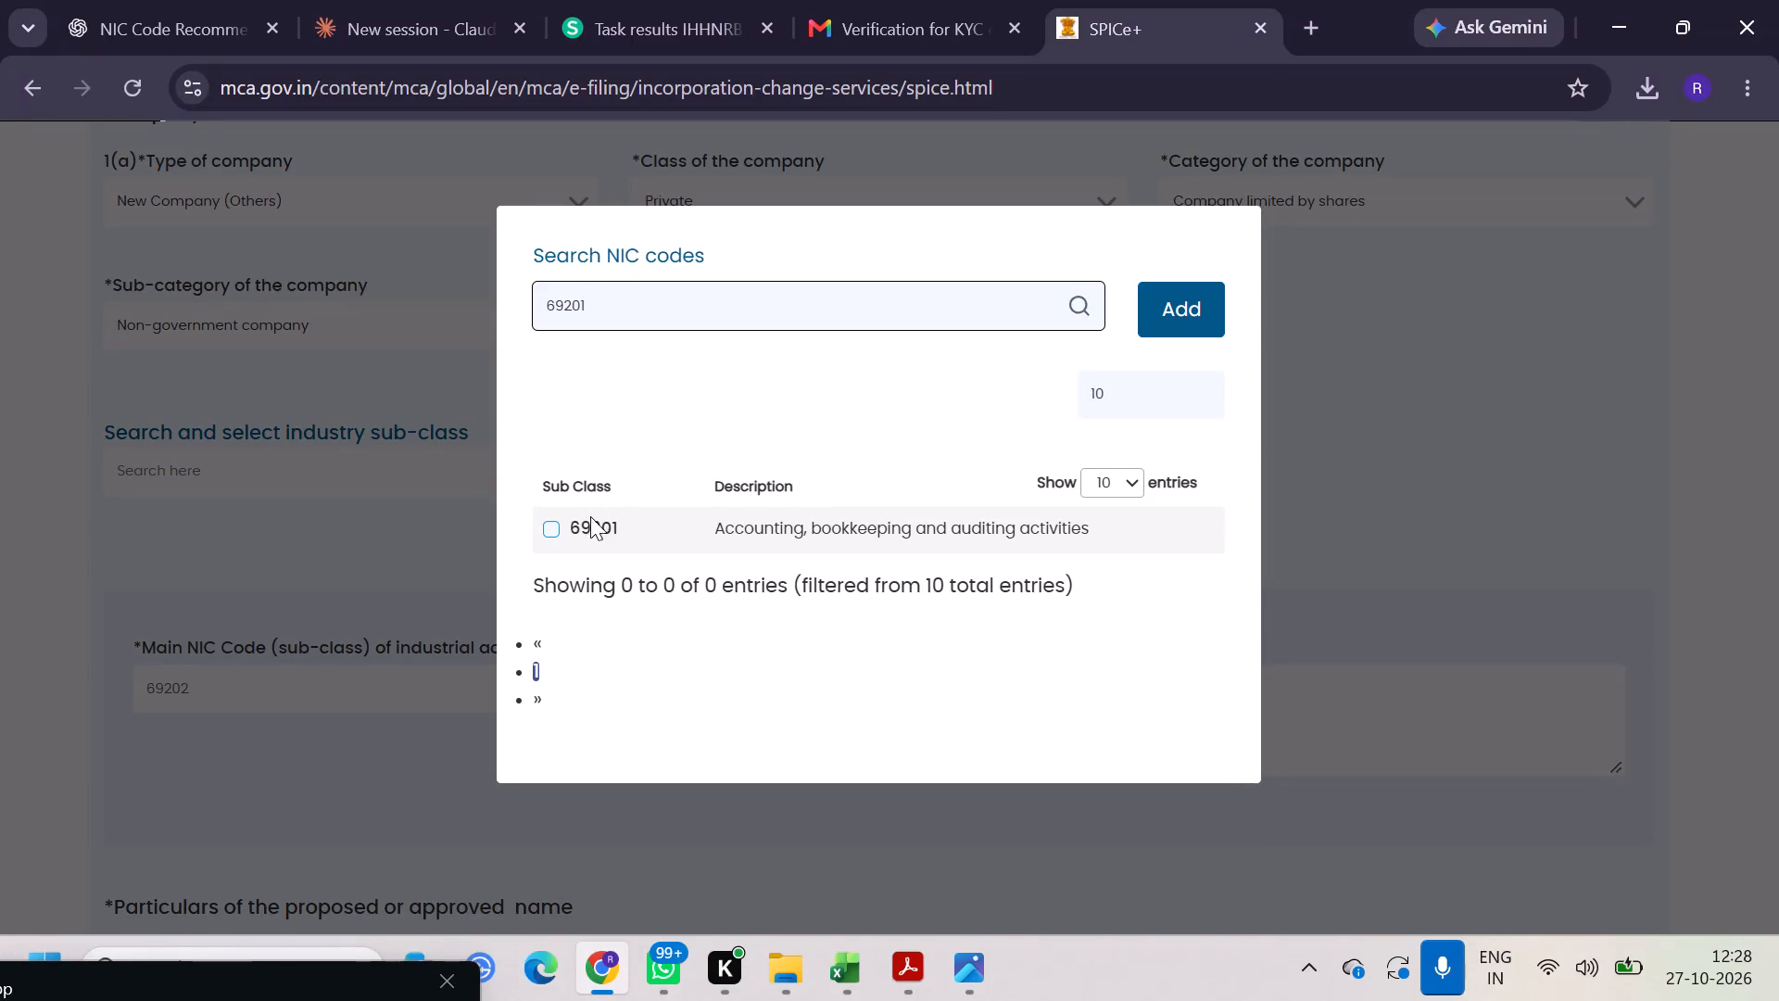
Select sub-class 69201, Accounting, bookkeeping and auditing activities, and add it to the company's NIC codes.
{"action": "left_click", "coordinate": [549, 531]}
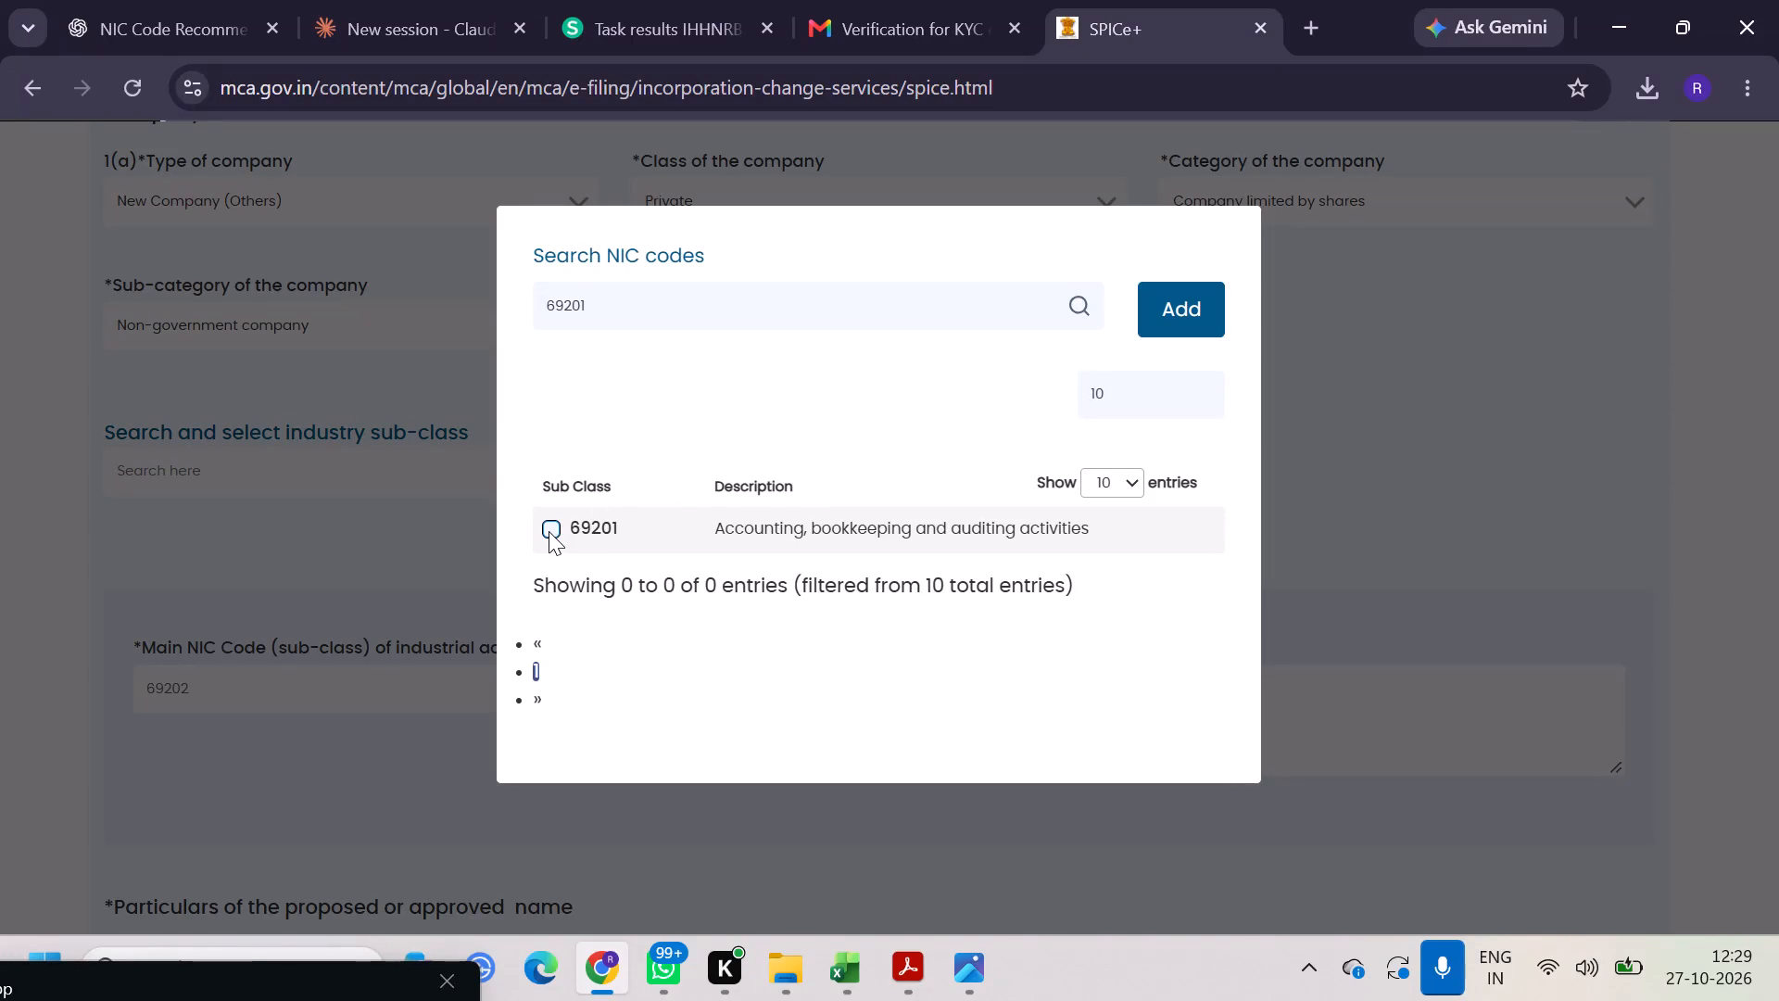
{"action": "left_click", "coordinate": [1194, 323]}
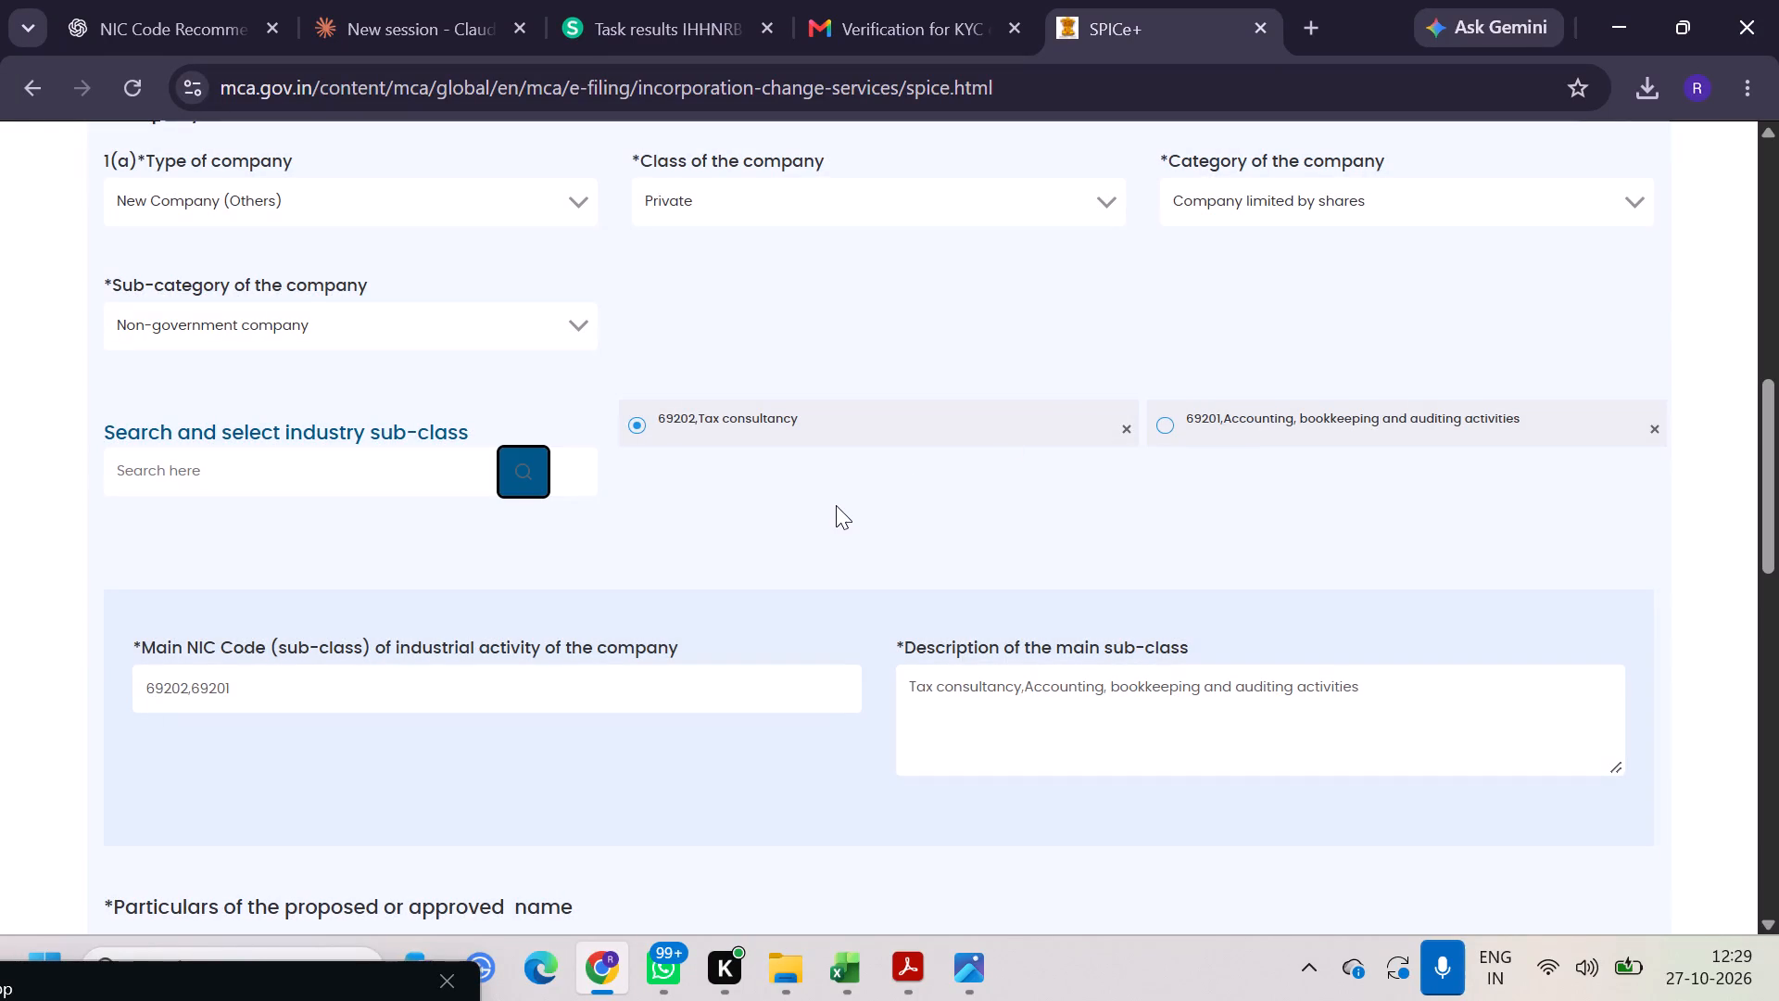
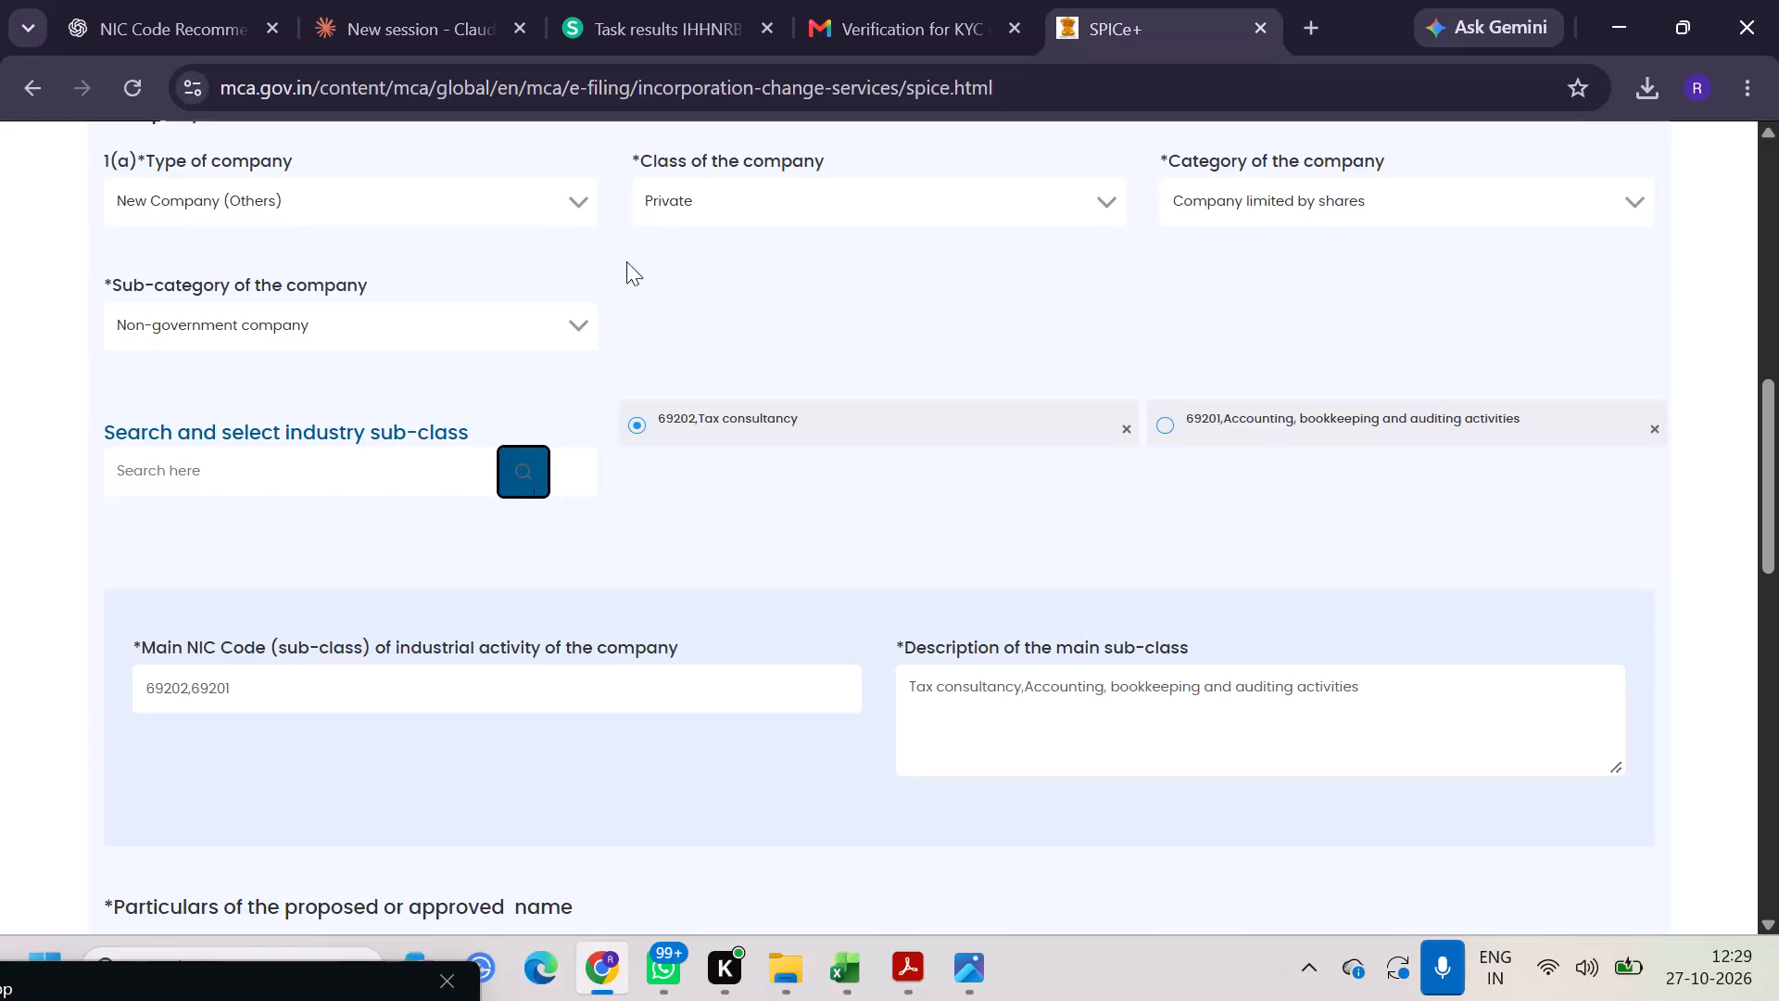
Search the NIC codes for 70200 and select the sub-class Management consultancy activities for the company.
{"action": "left_click", "coordinate": [654, 232]}
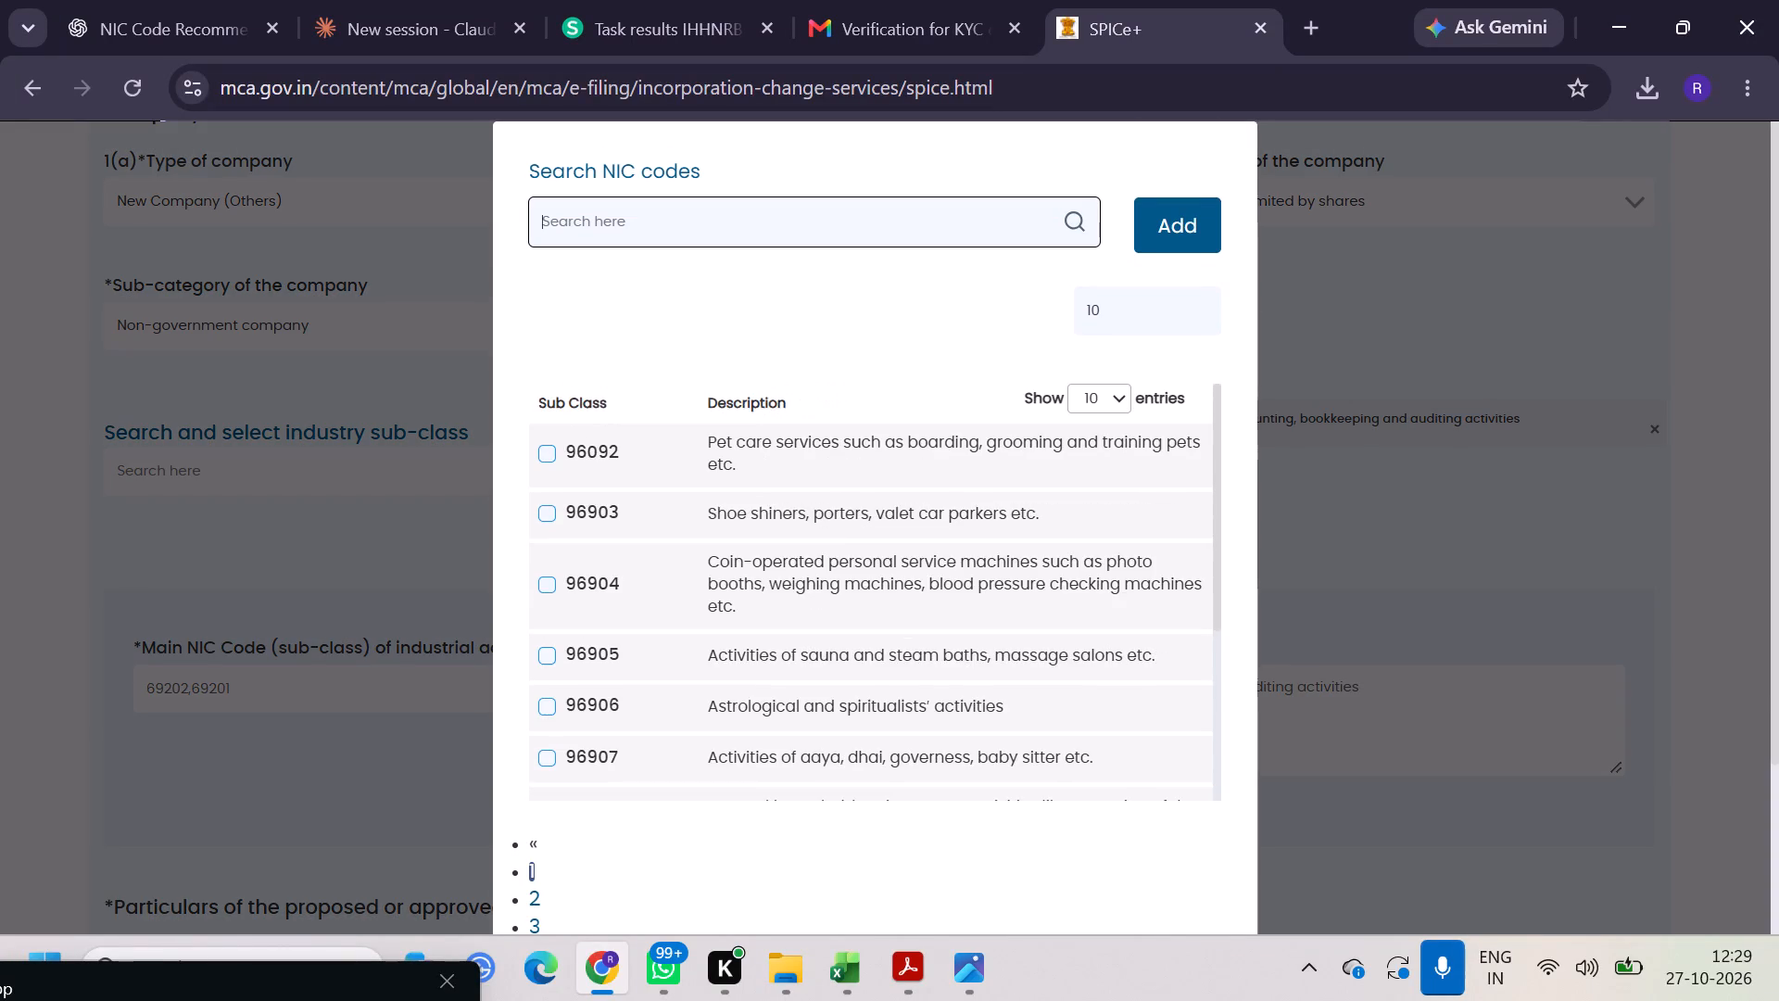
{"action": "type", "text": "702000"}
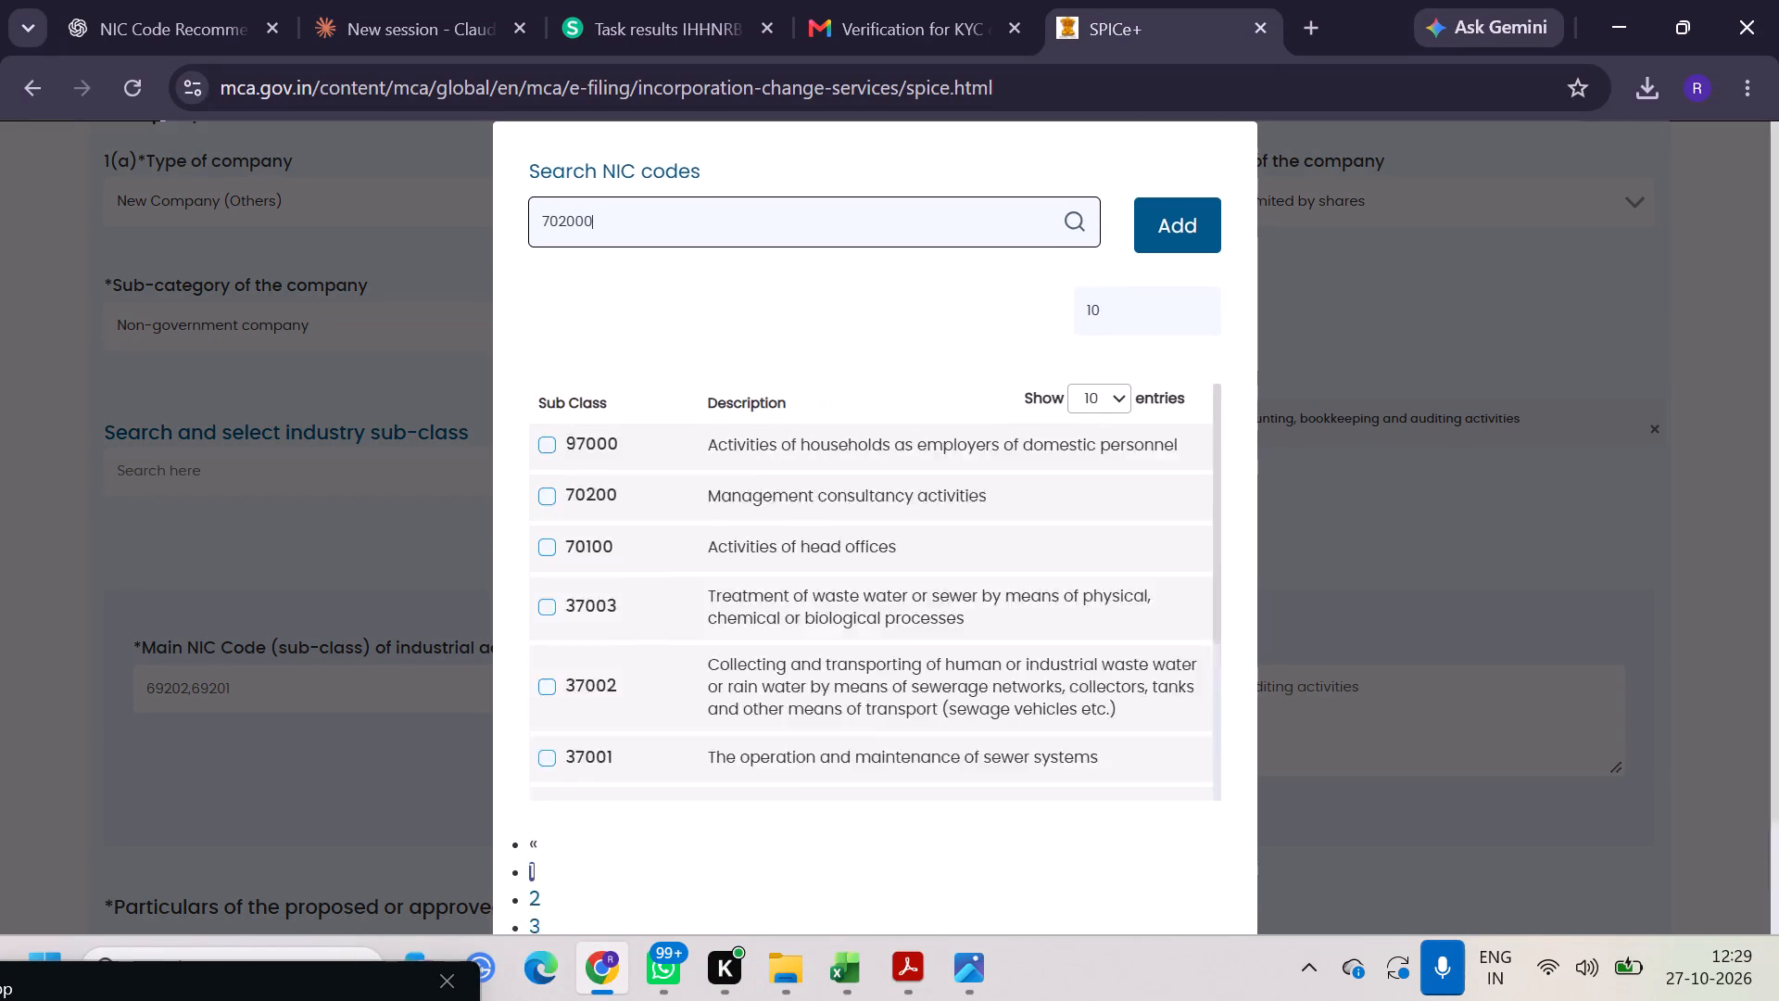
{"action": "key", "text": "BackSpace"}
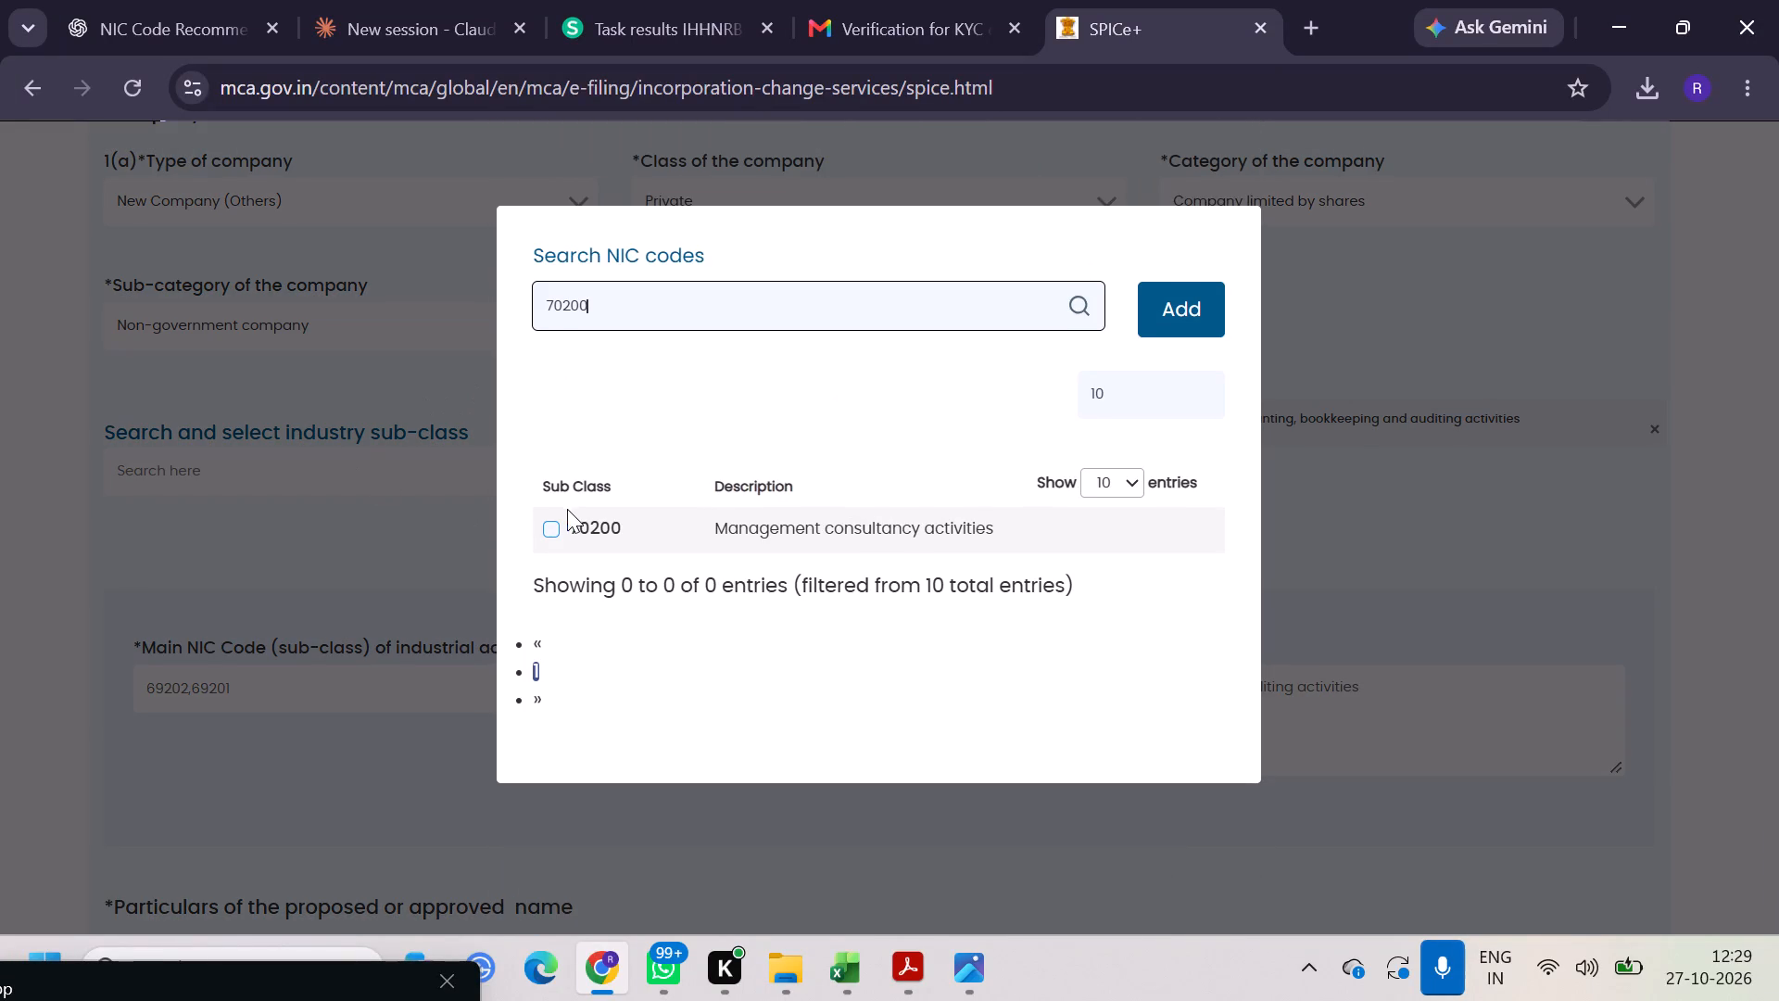
{"action": "left_click", "coordinate": [542, 537]}
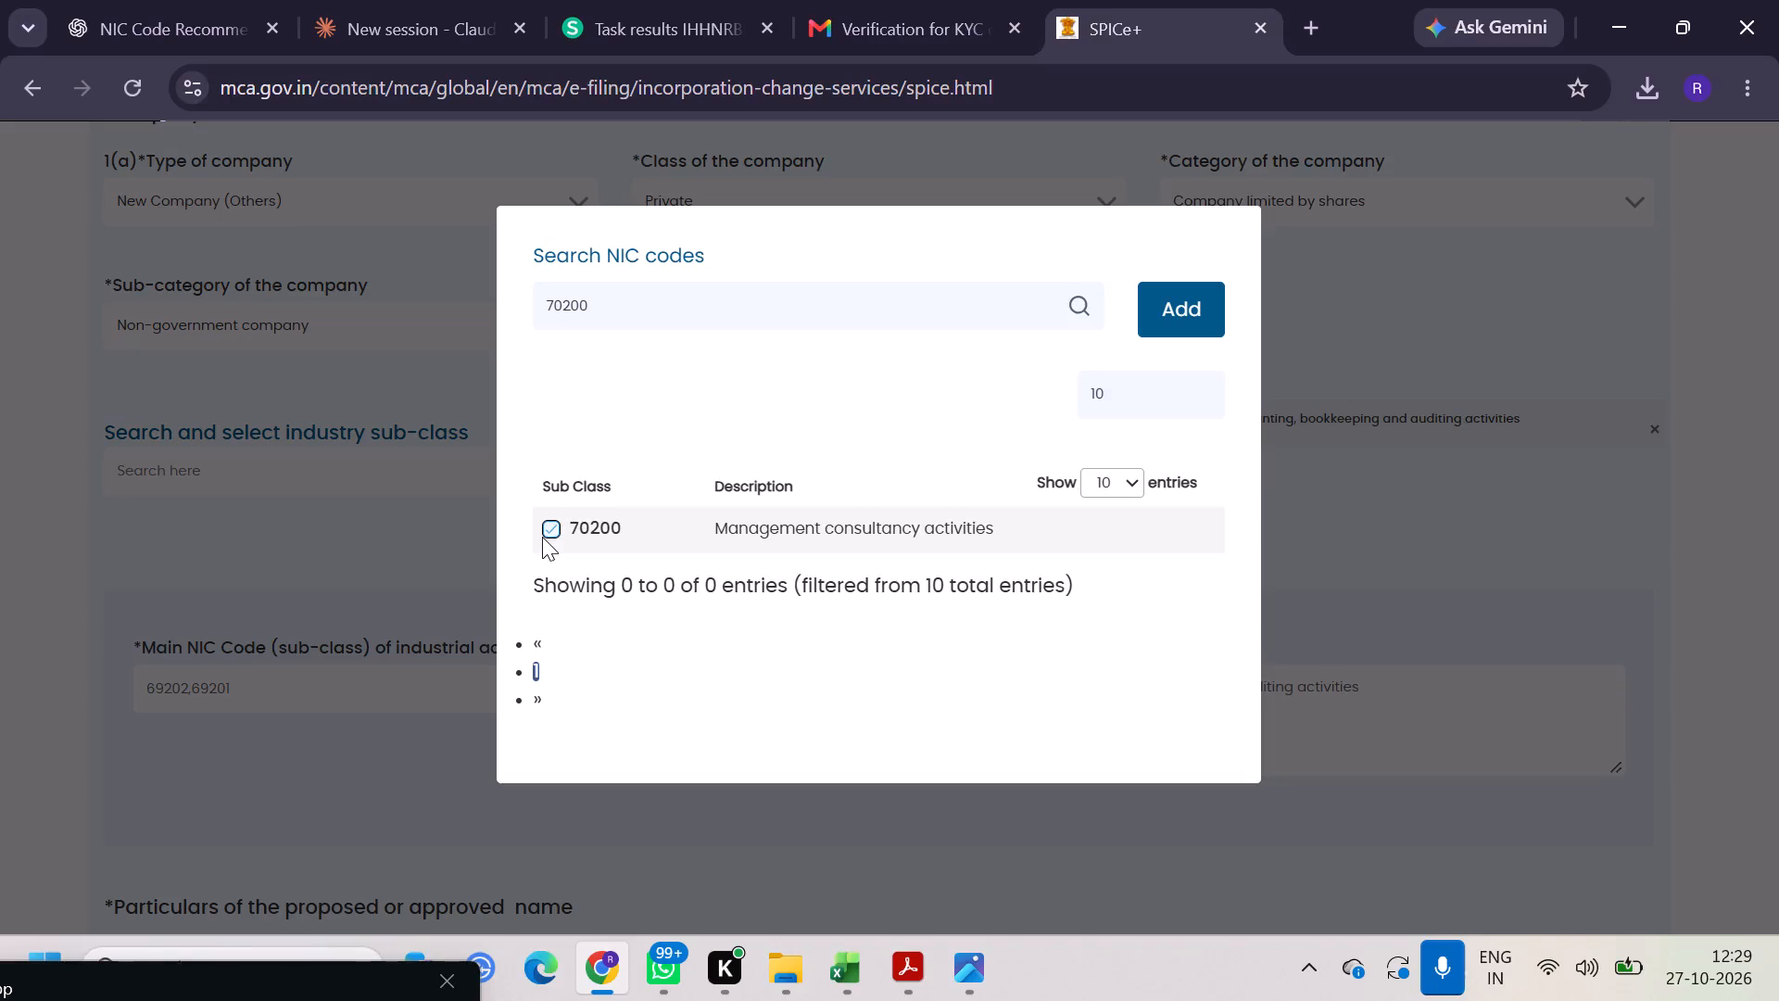
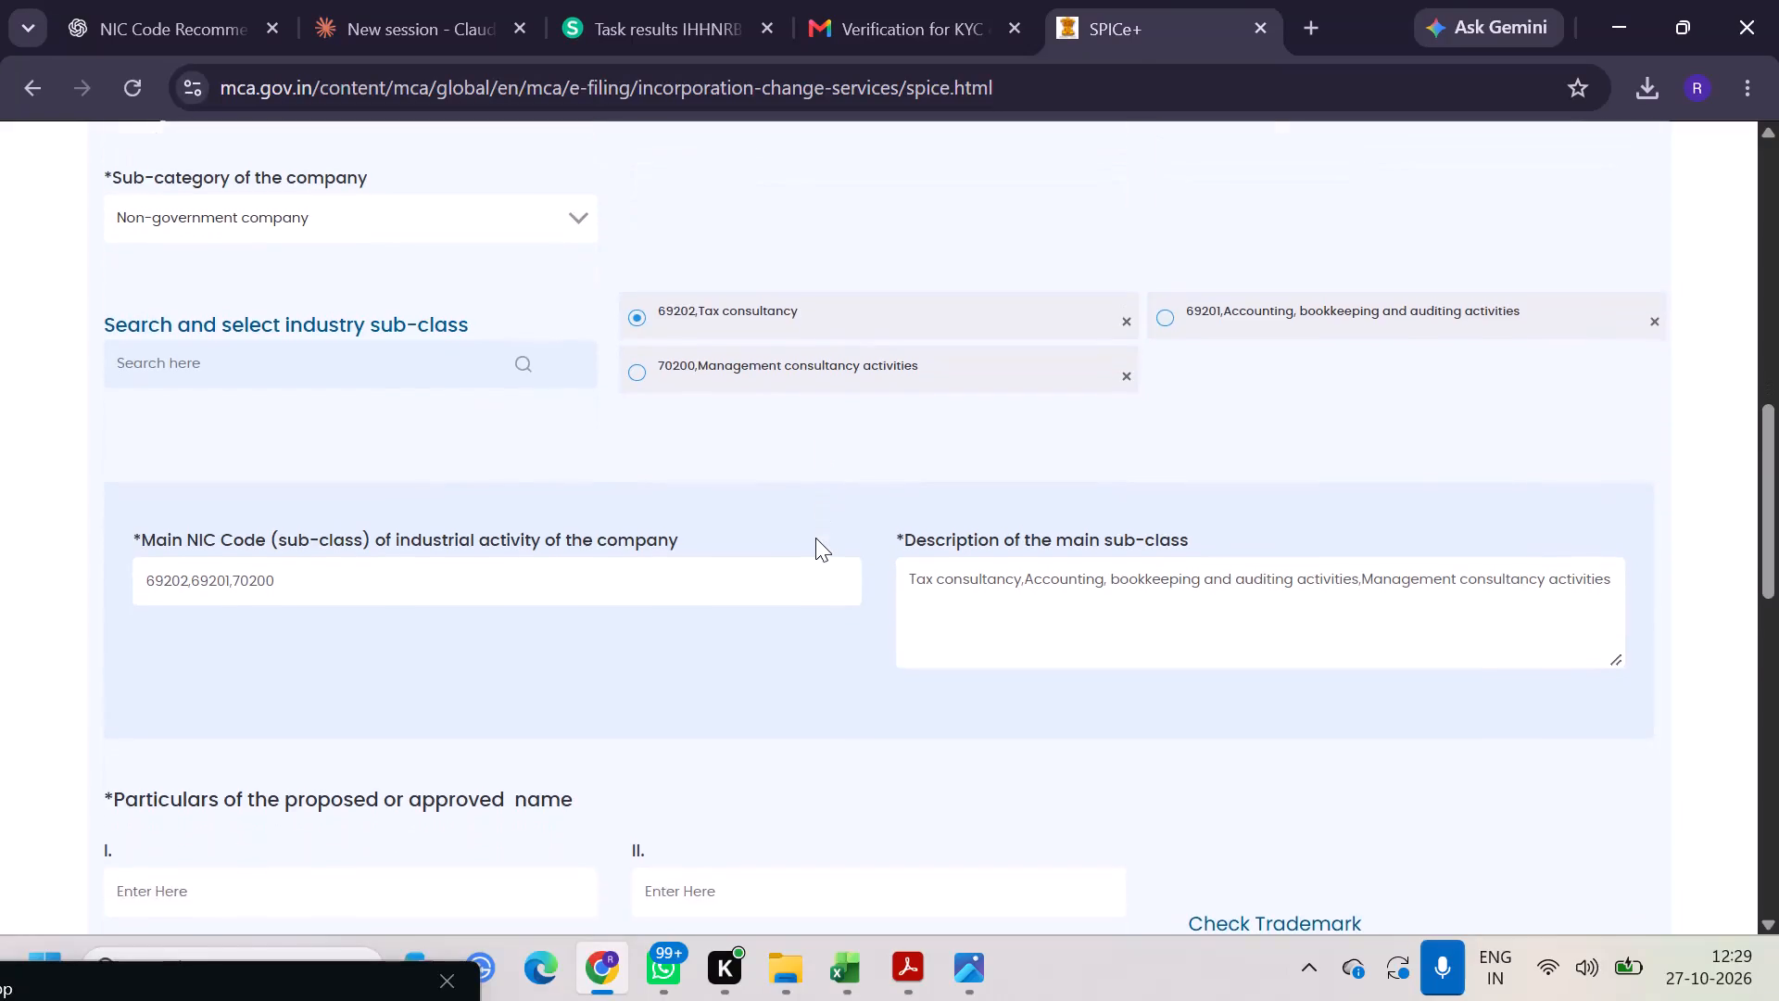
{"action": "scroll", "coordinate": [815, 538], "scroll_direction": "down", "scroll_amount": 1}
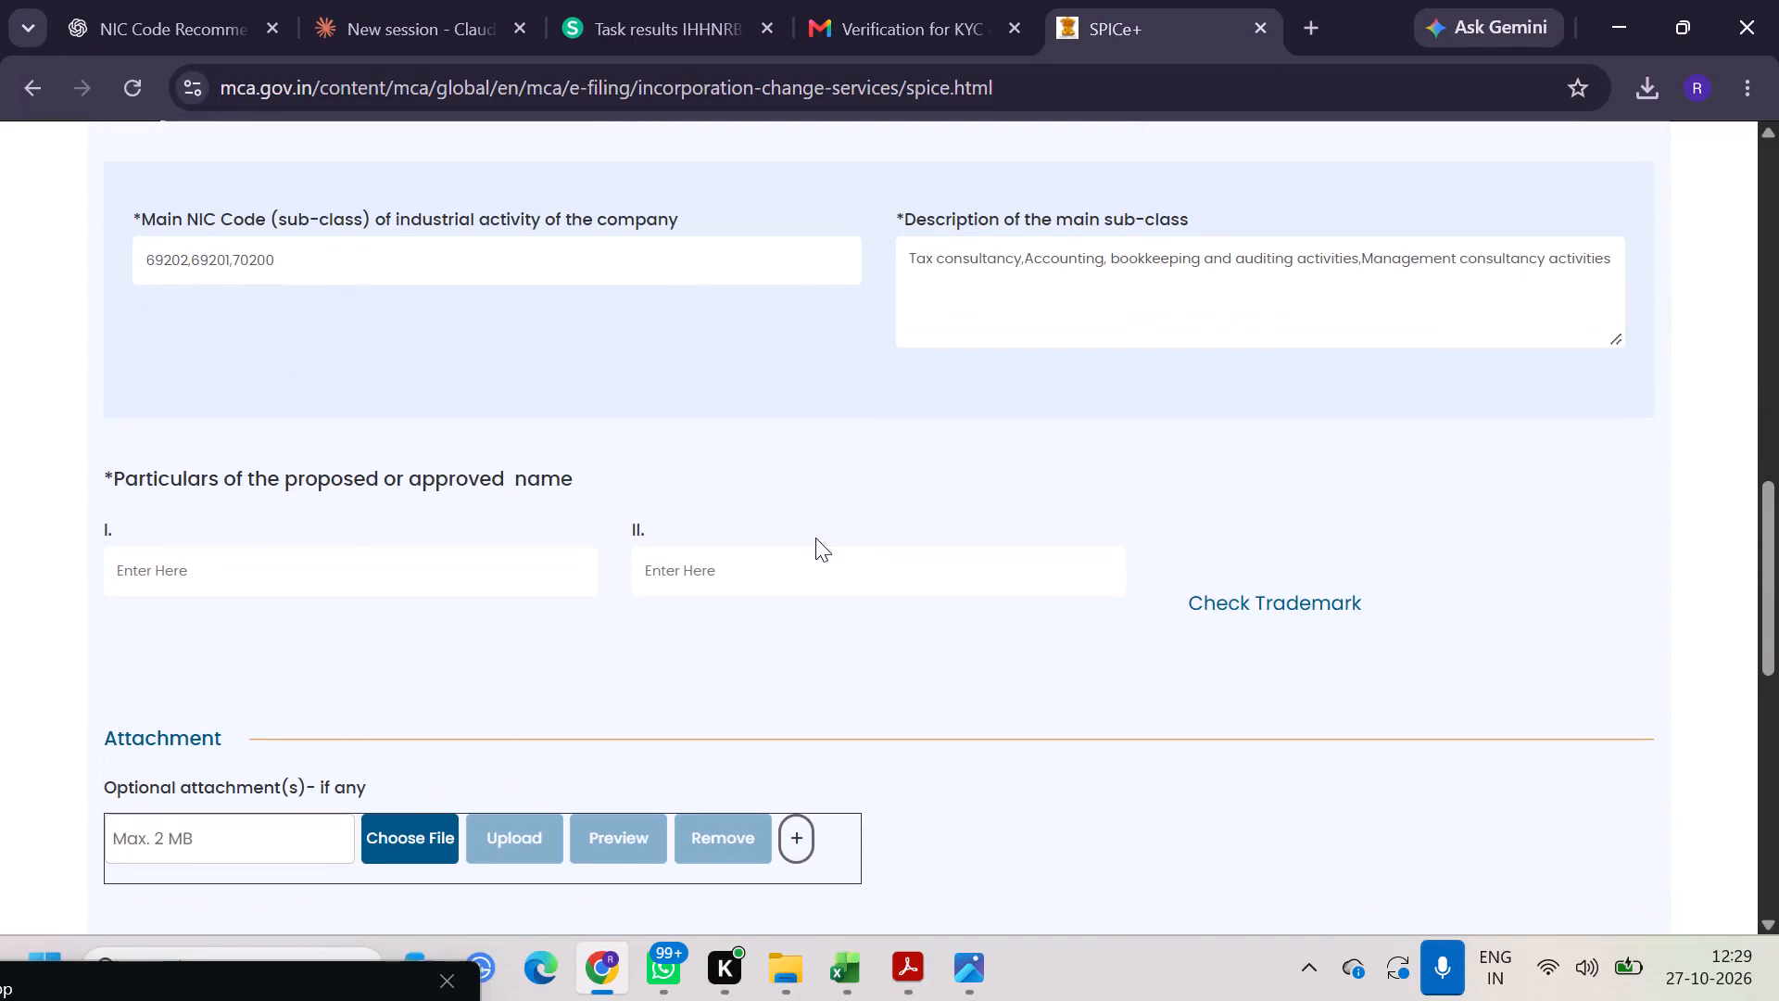
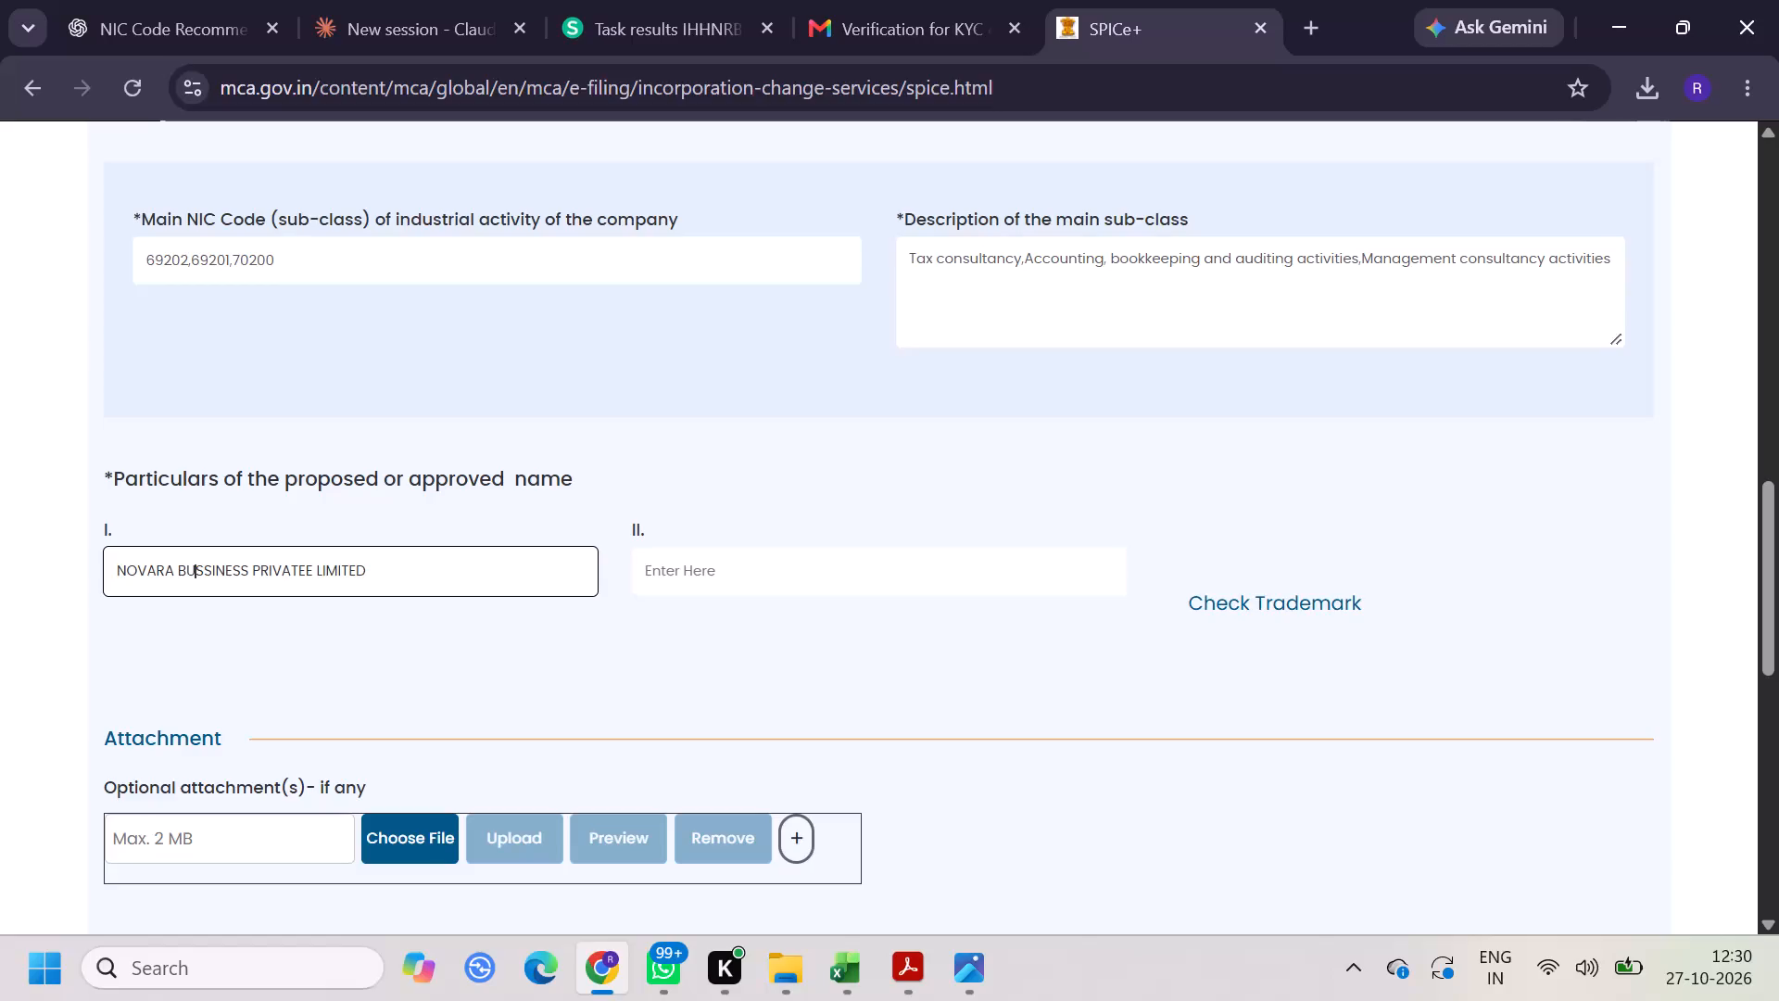
Remove the extra S from BUSSINESS in the first proposed company name so the word reads BUSINESS.
{"action": "key", "text": "Right"}
{"action": "key", "text": "BackSpace"}
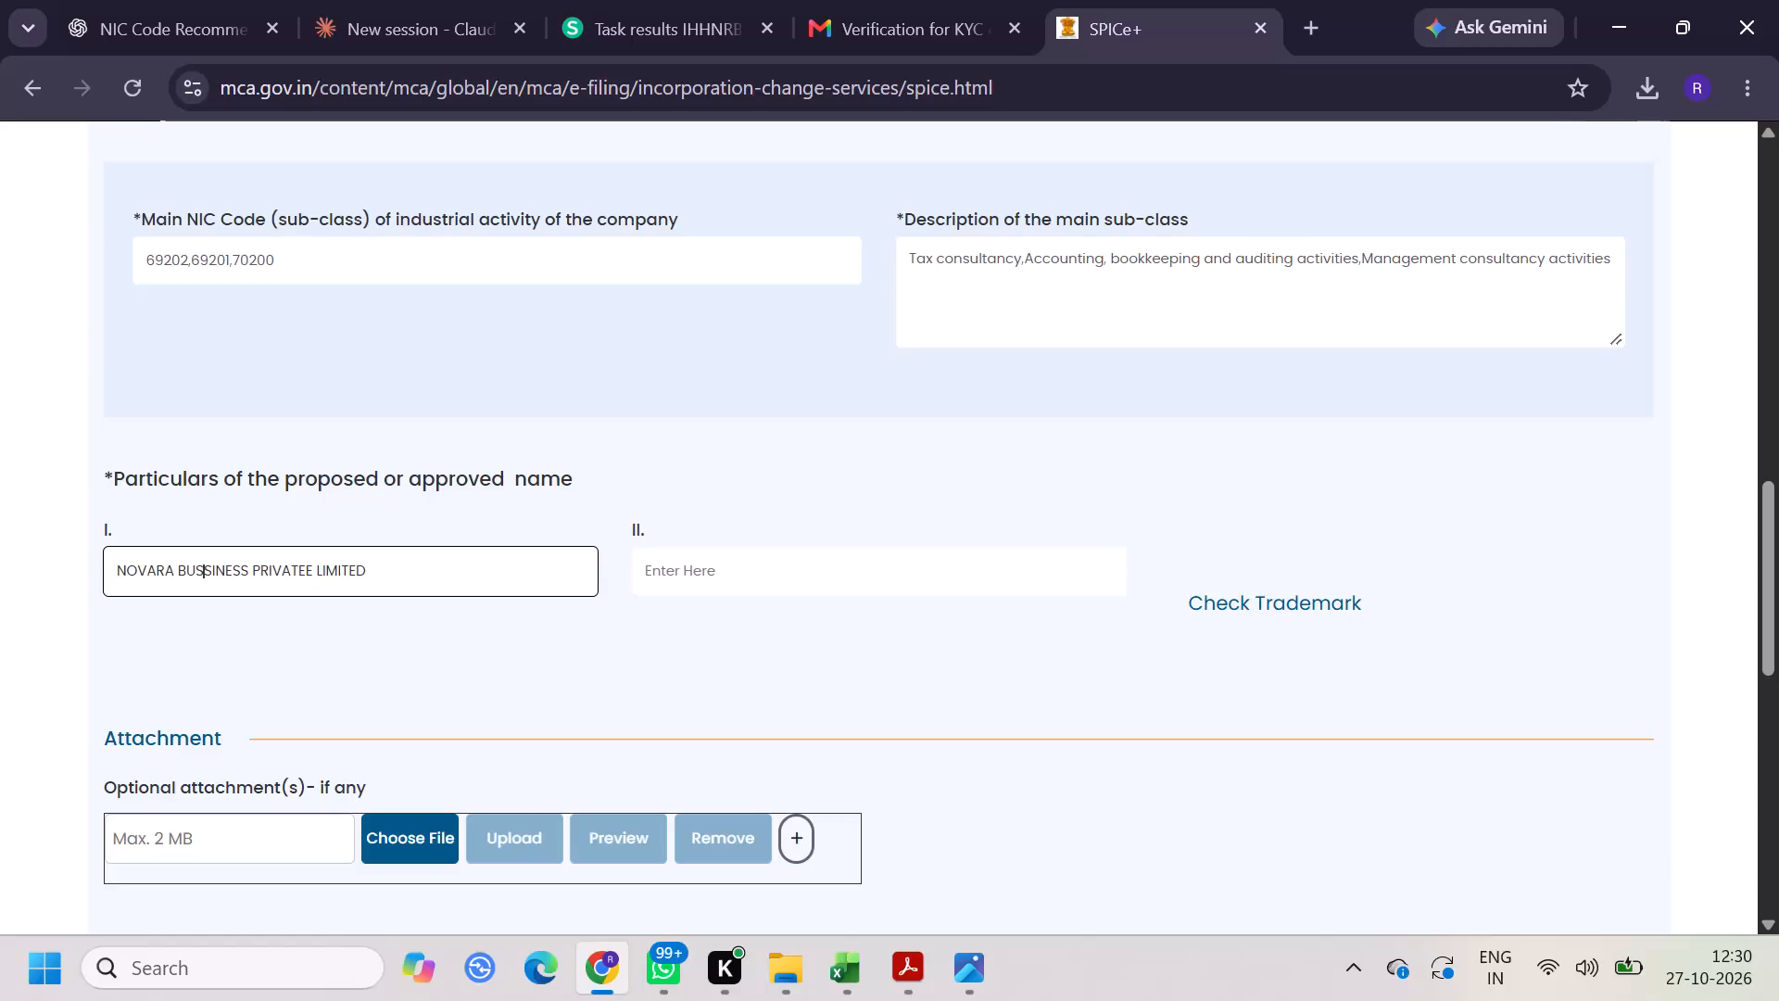
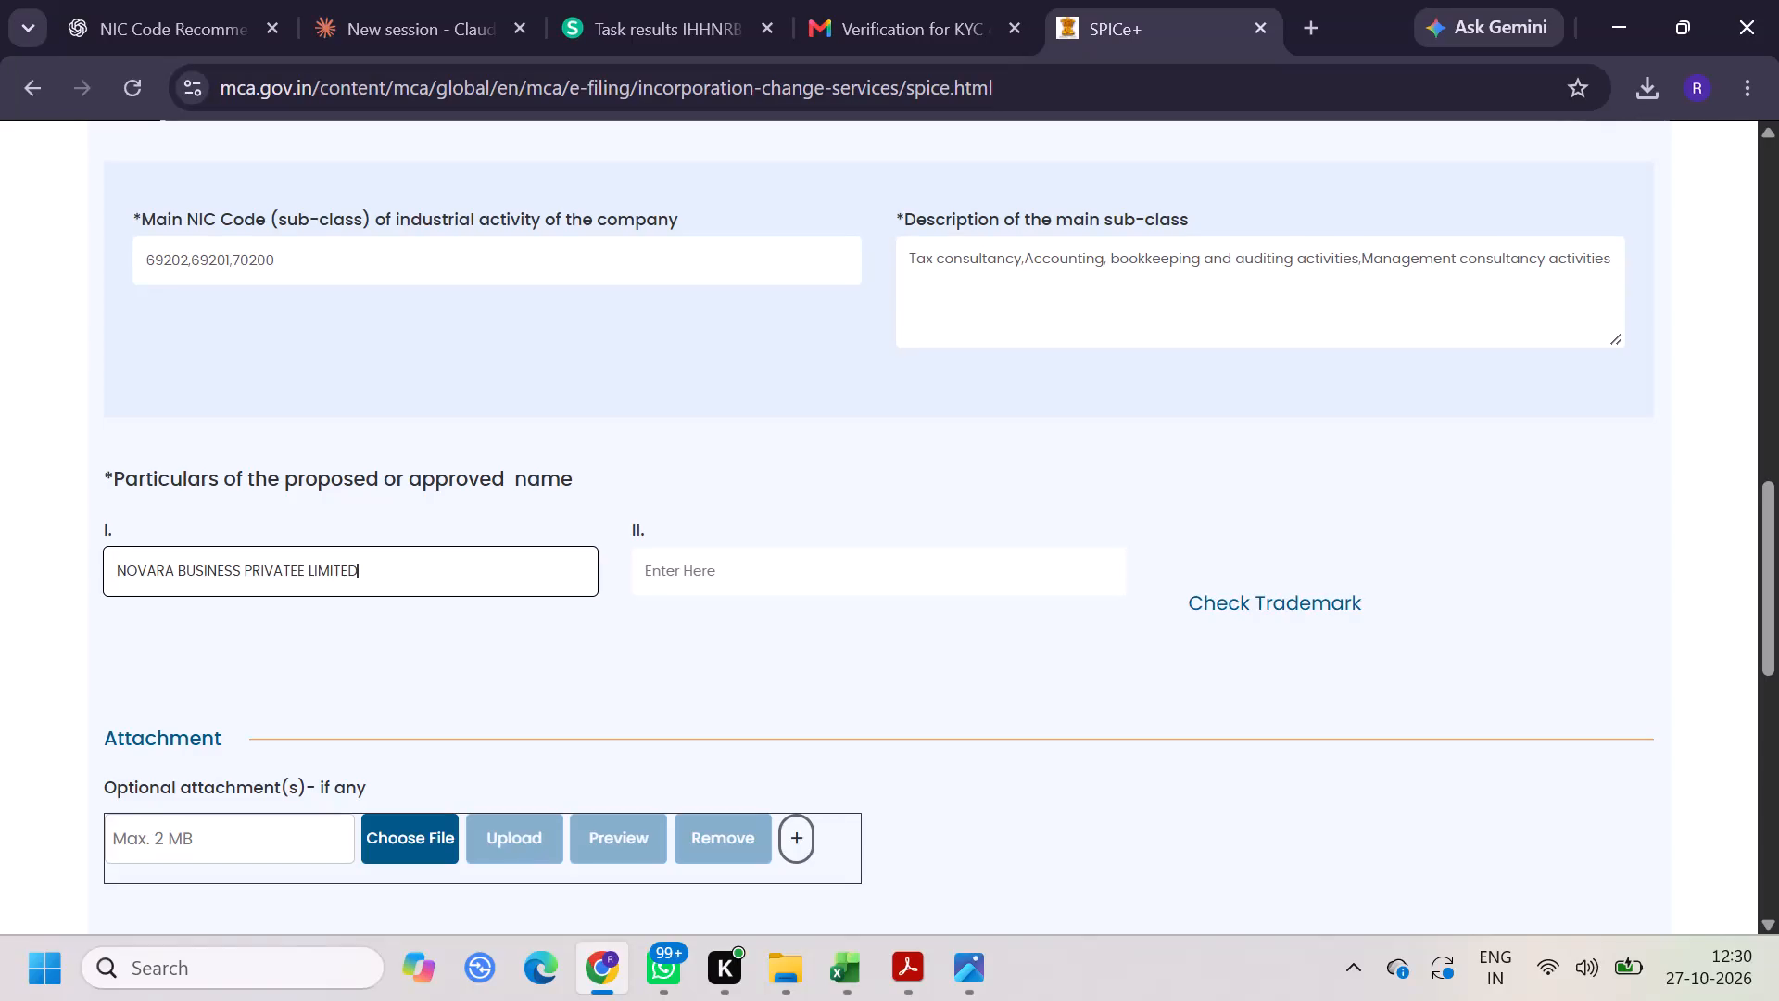
Remove the extra E from PRIVATEE in the first proposed company name so the word reads PRIVATE.
{"action": "left_click", "coordinate": [302, 566]}
{"action": "key", "text": "BackSpace"}
Insert SOLUTIONS before PRIVATE so the first proposed name reads NOVARA BUSINESS SOLUTIONS PRIVATE LIMITED.
{"action": "key", "text": "Left"}
{"action": "key", "text": "Left"}
{"action": "key", "text": "Left"}
{"action": "key", "text": "Left"}
{"action": "key", "text": "Left"}
{"action": "key", "text": "Left"}
{"action": "key", "text": "Left"}
{"action": "key", "text": "d"}
{"action": "key", "text": "BackSpace"}
{"action": "type", "text": "SP"}
{"action": "key", "text": "BackSpace"}
{"action": "key", "text": "BackSpace"}
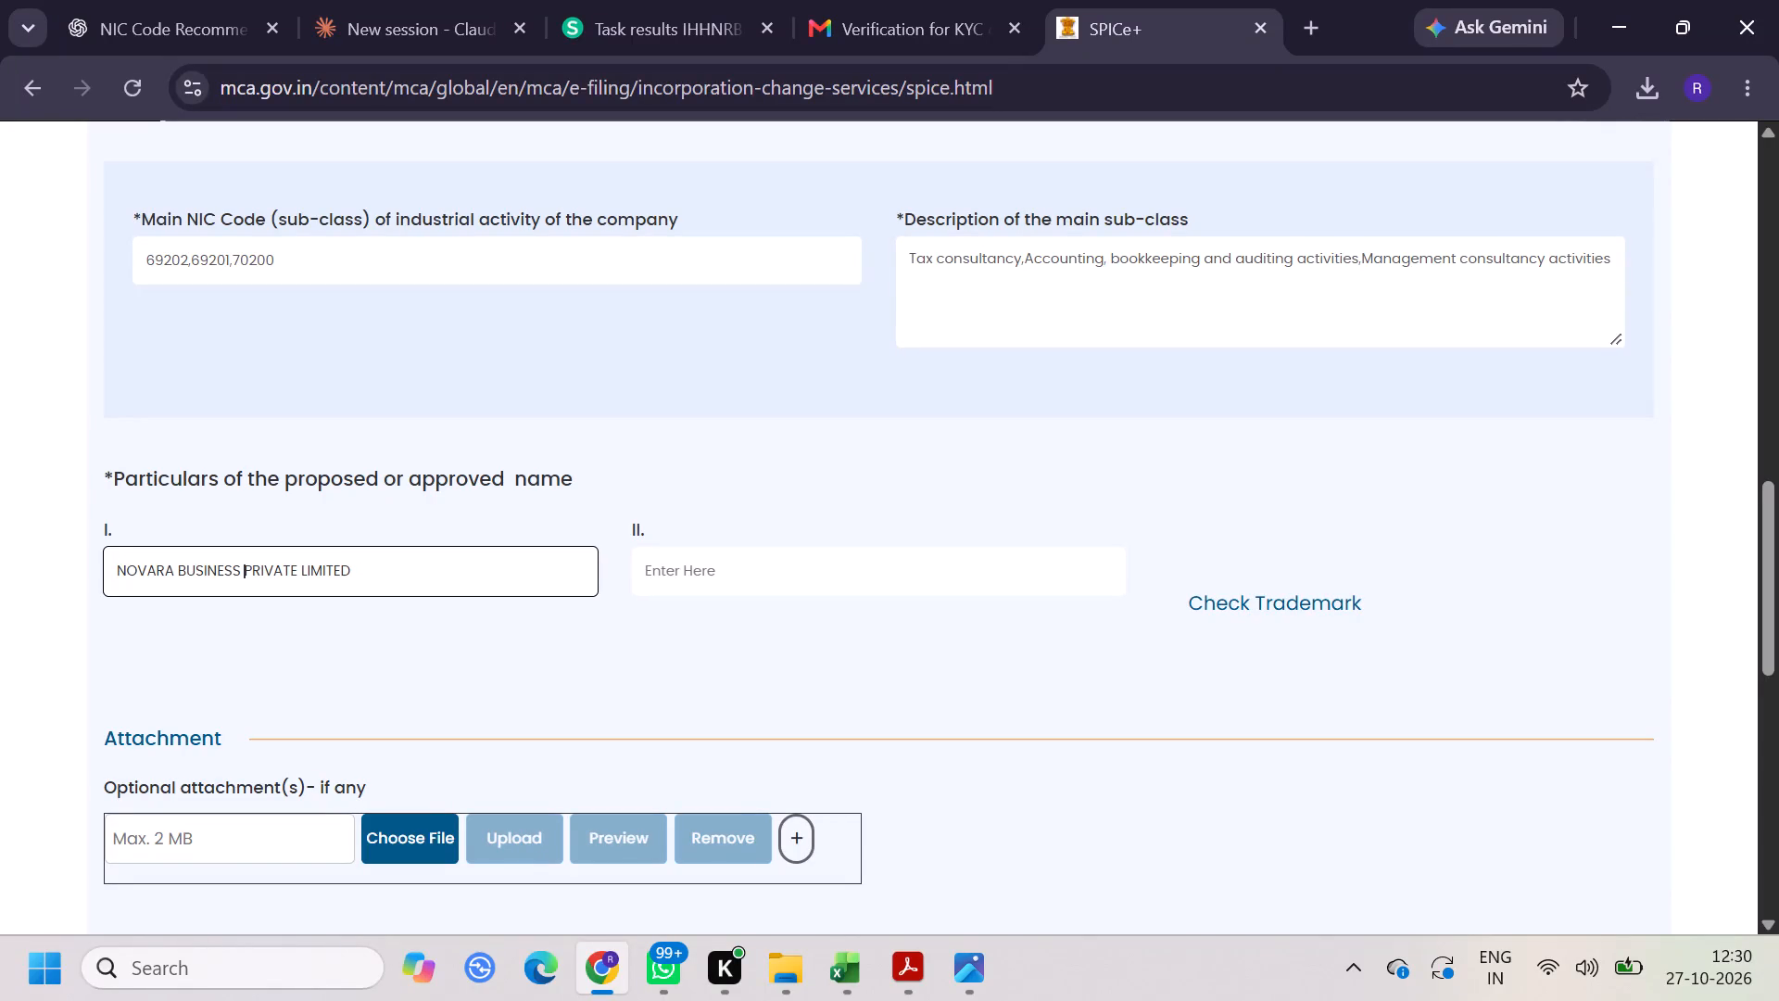
{"action": "type", "text": "SOLUTIONS"}
{"action": "key", "text": "space"}
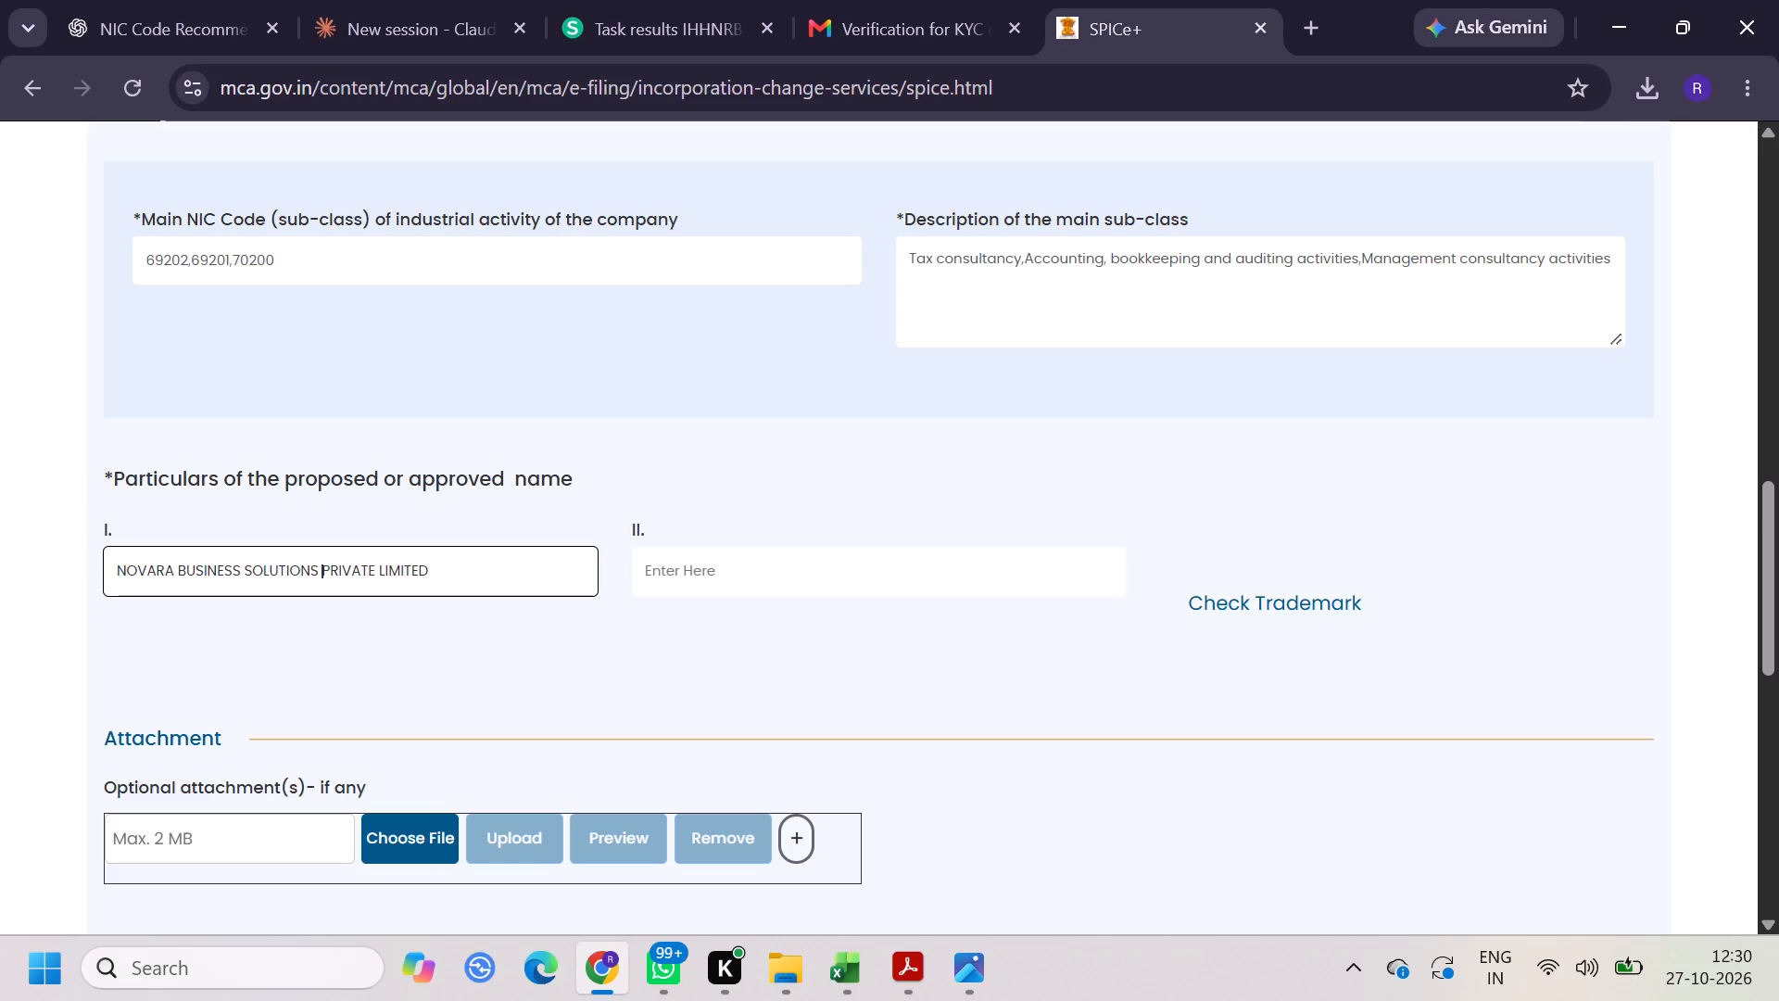
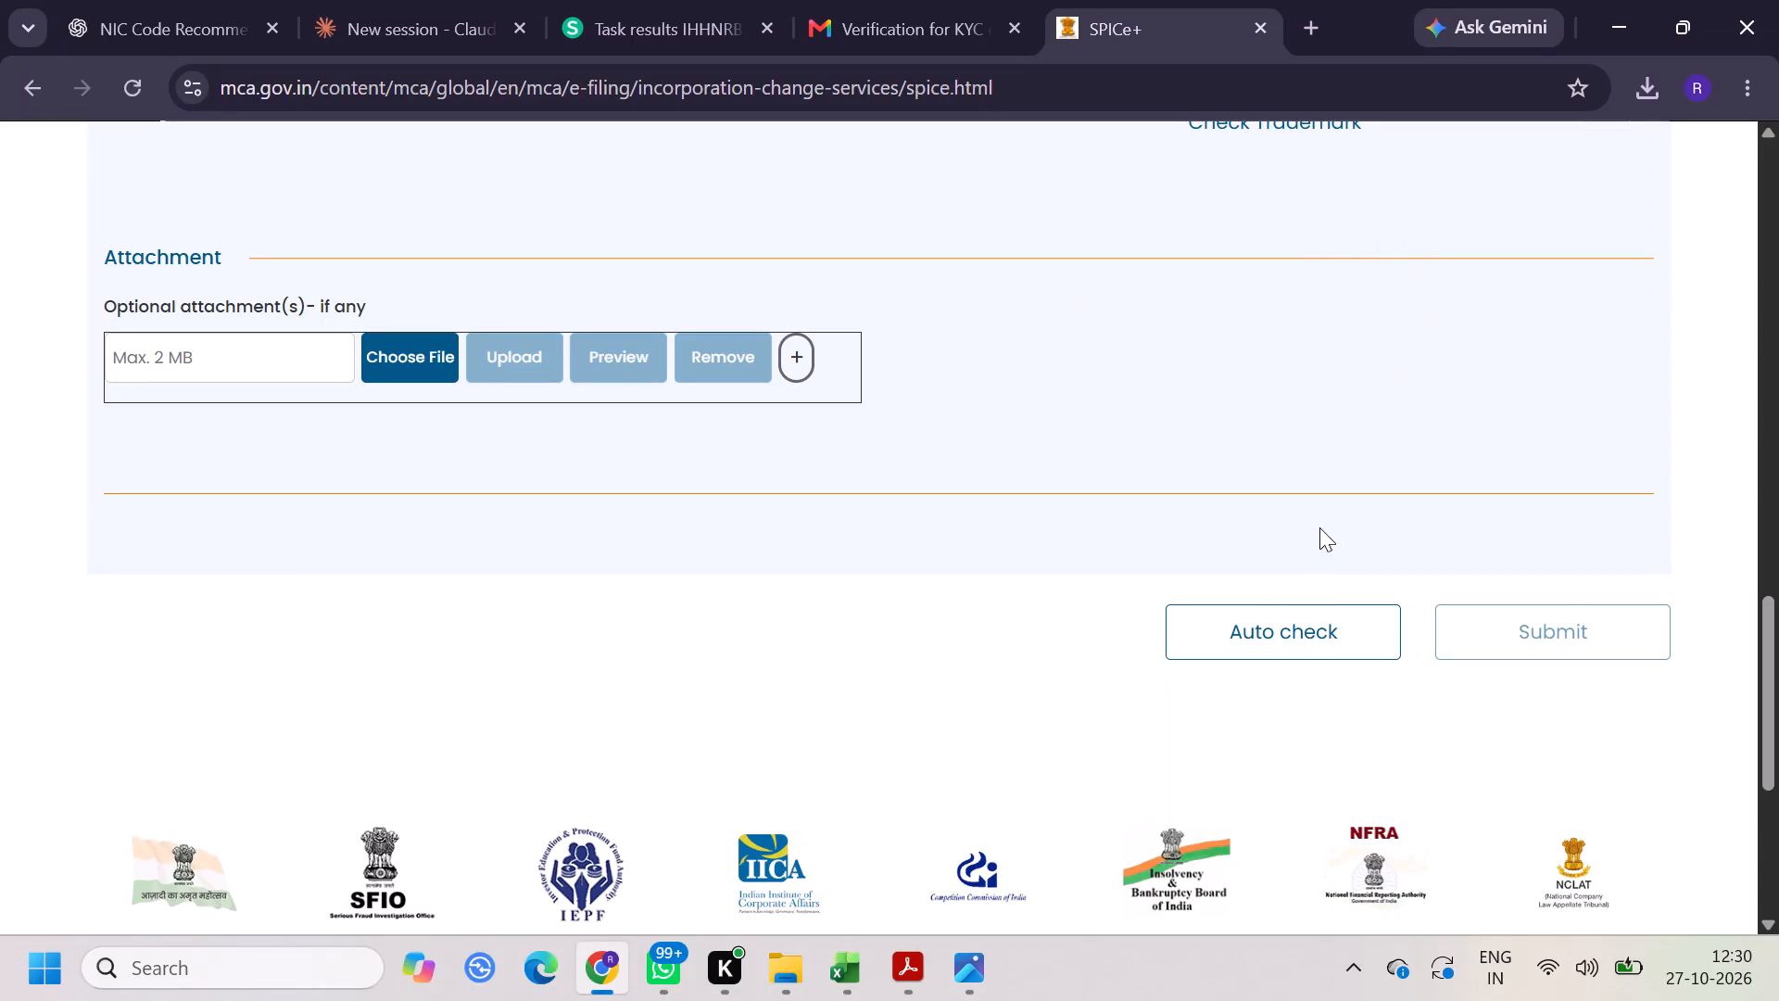
Run the auto check on the proposed company name and review its alerts against the NIC code and name entries.
{"action": "left_click", "coordinate": [1315, 637]}
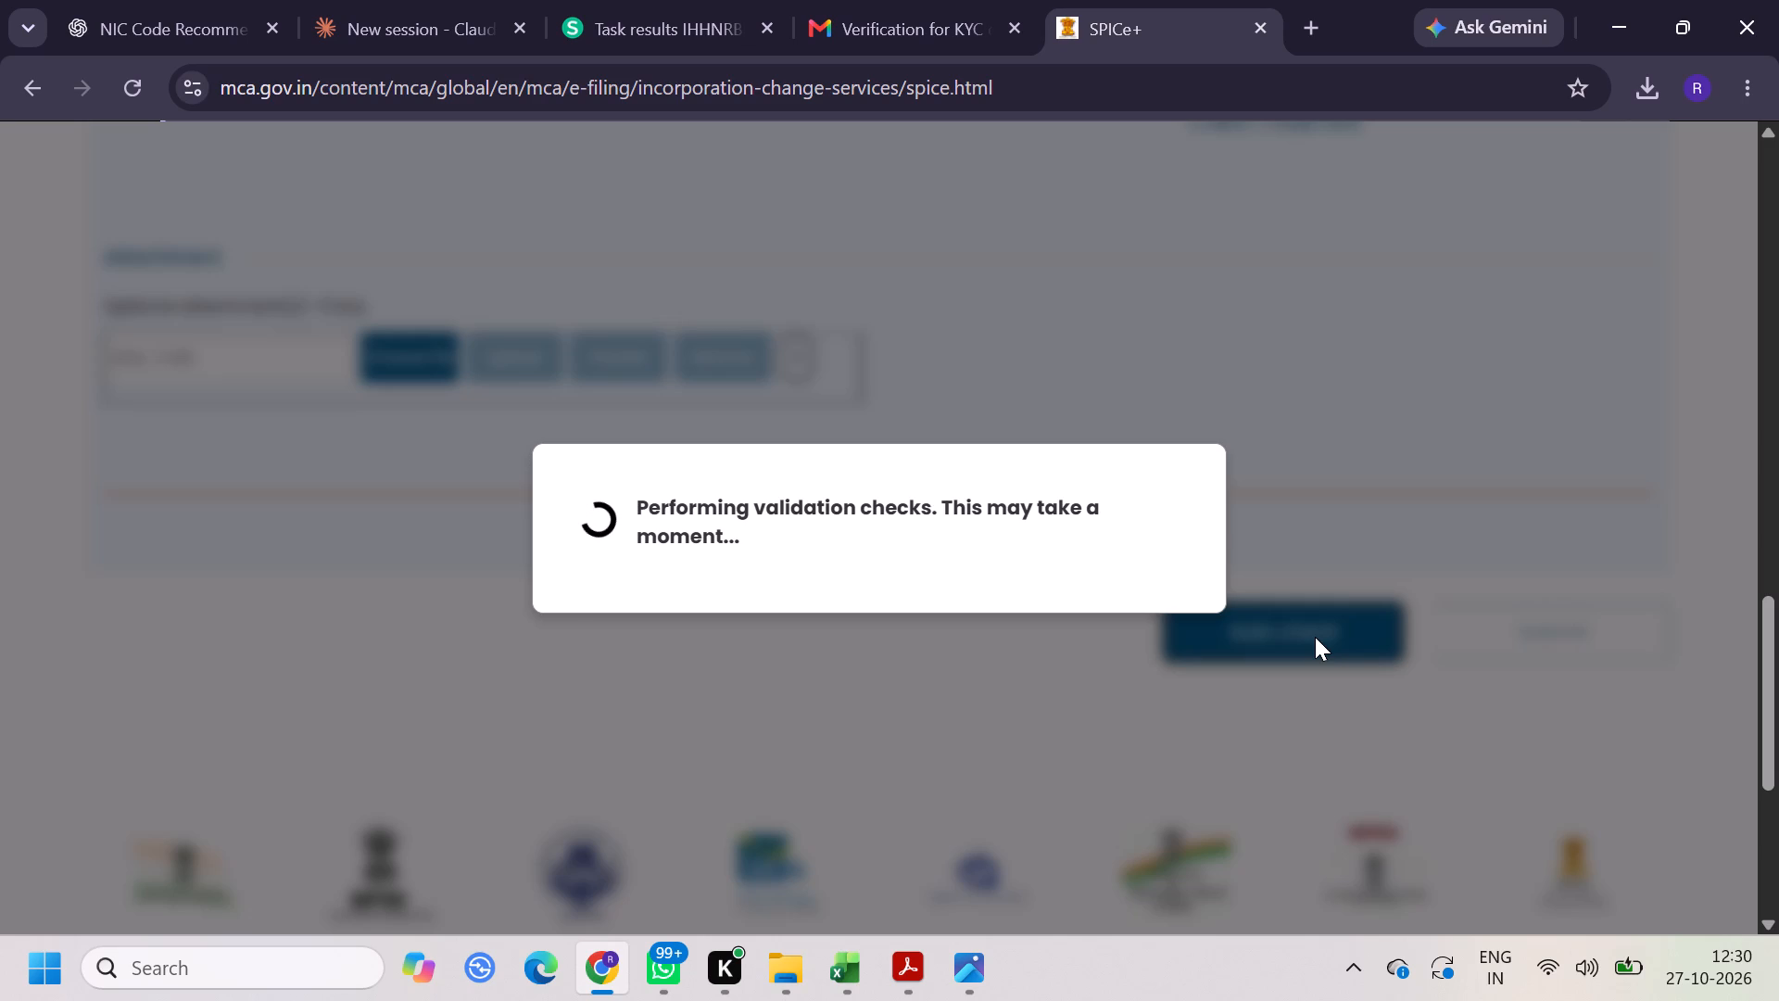
{"action": "scroll", "coordinate": [1315, 637], "scroll_direction": "down", "scroll_amount": 2}
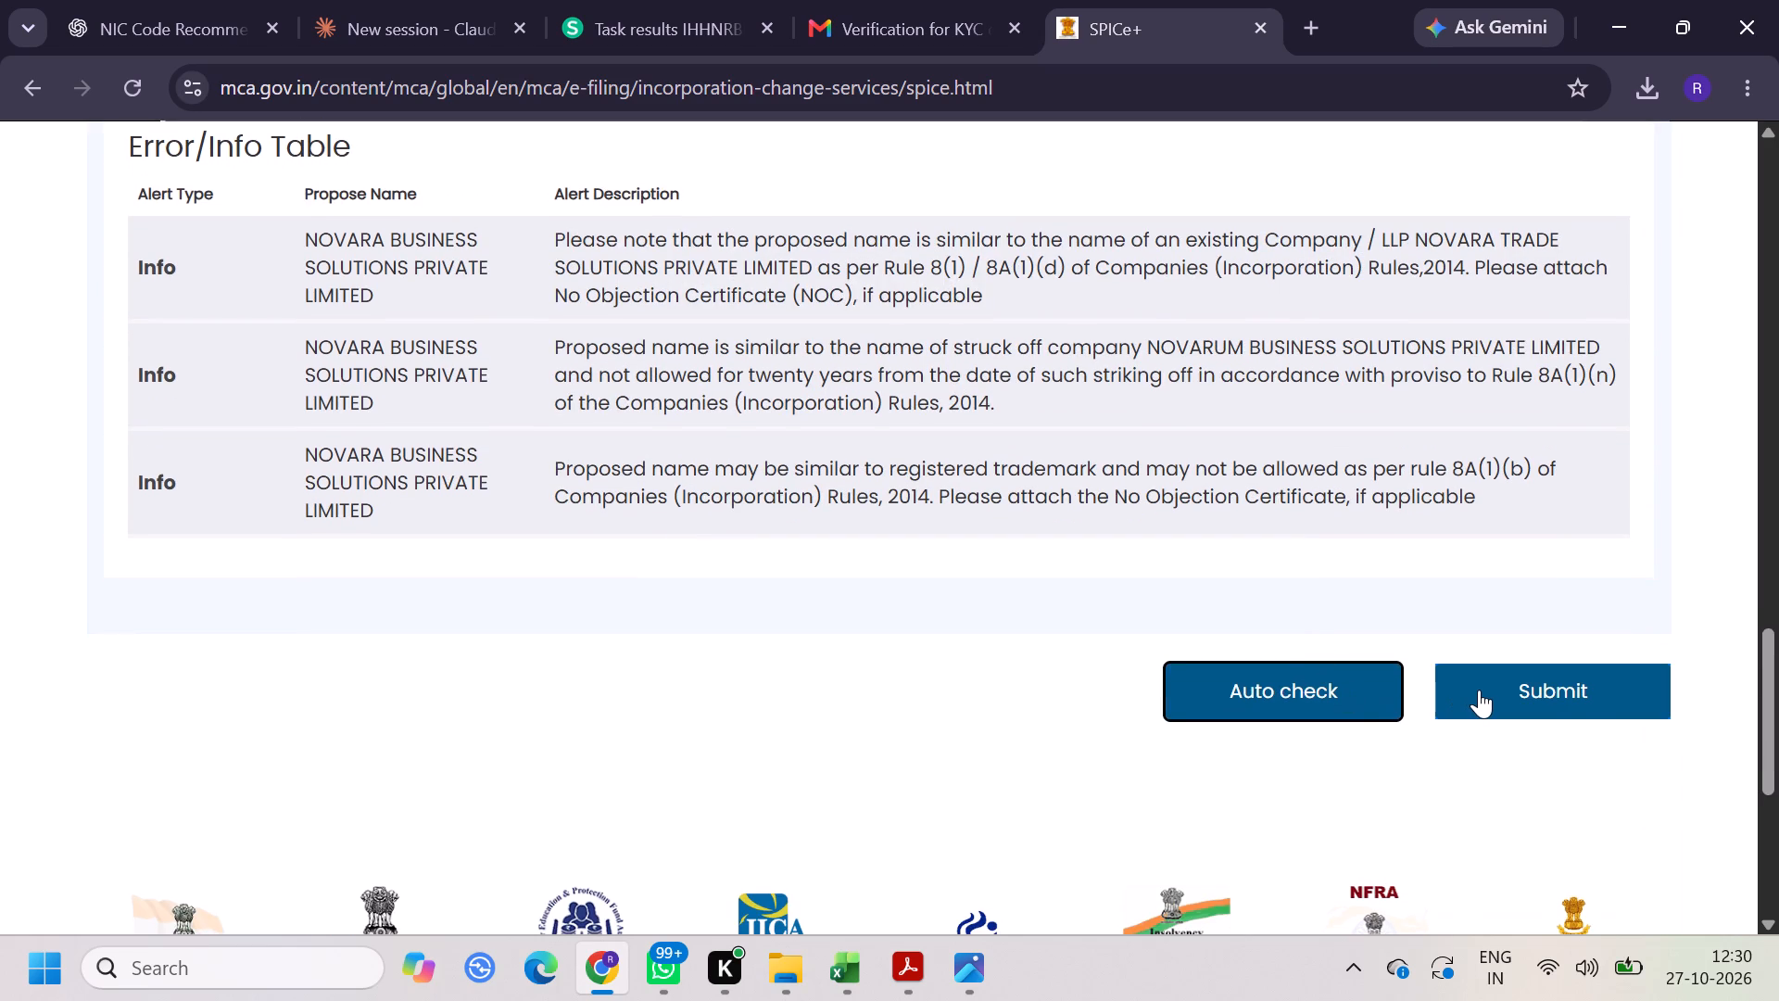
{"action": "scroll", "coordinate": [1457, 496], "scroll_direction": "up", "scroll_amount": 9}
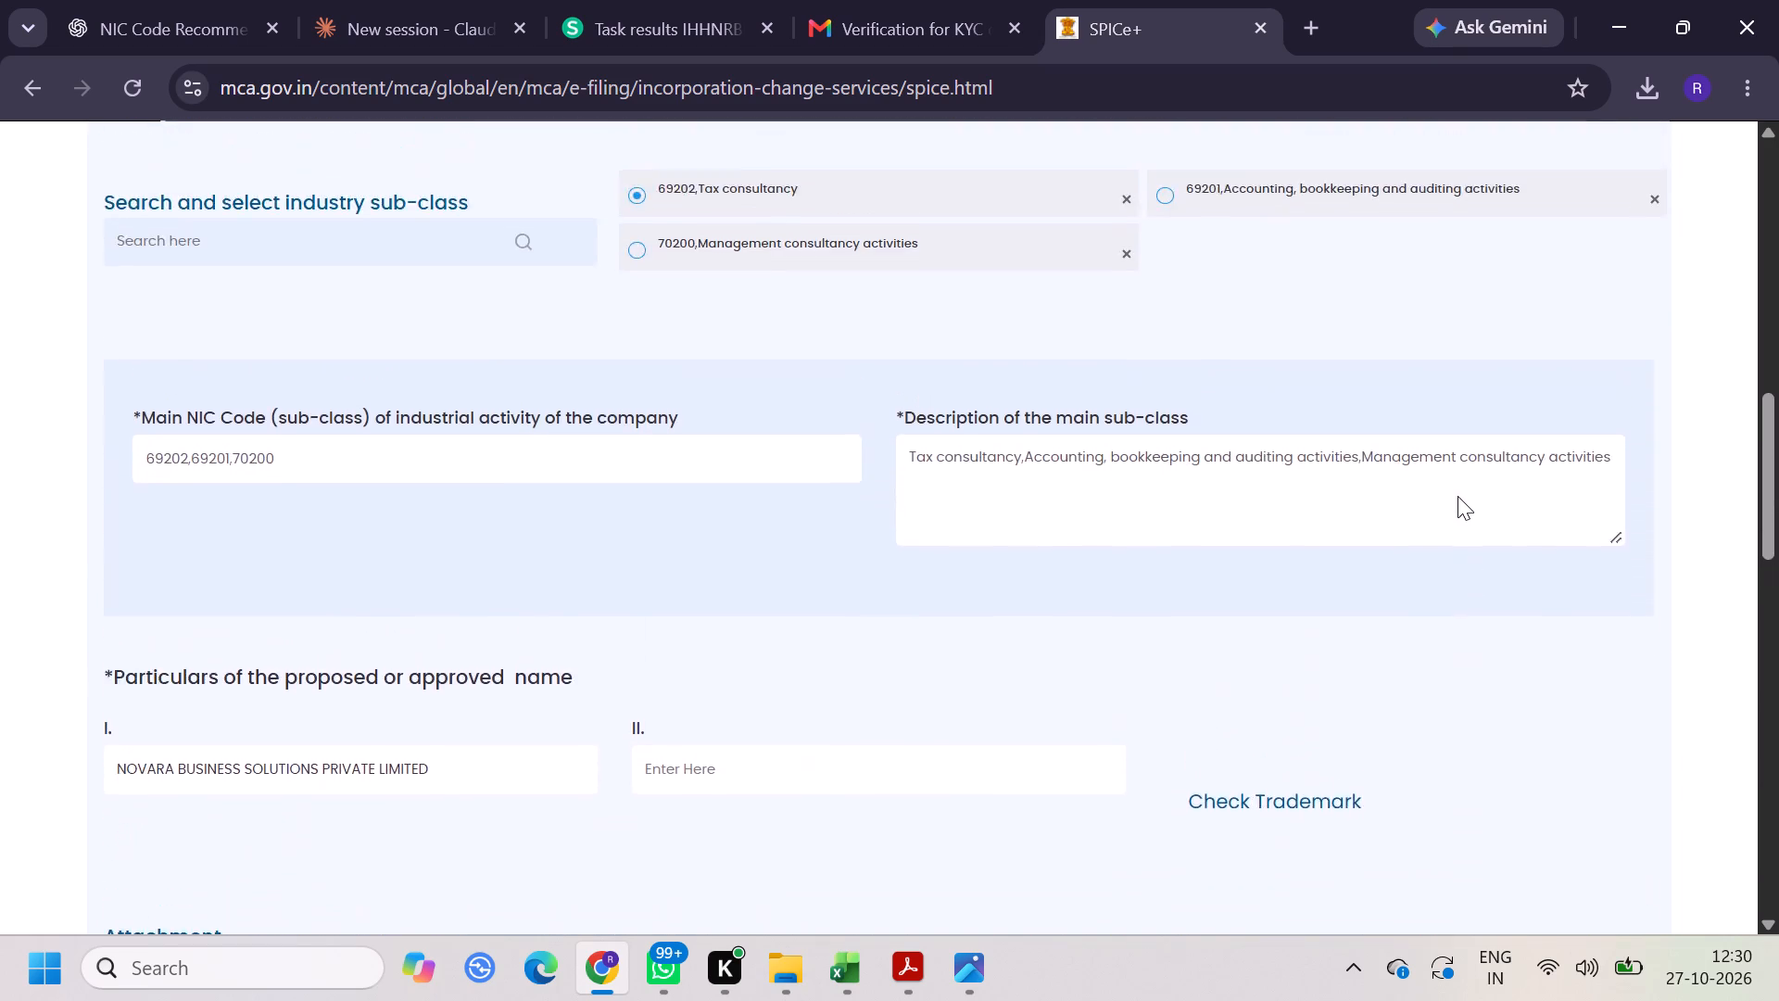
{"action": "scroll", "coordinate": [1457, 496], "scroll_direction": "up", "scroll_amount": 3}
Submit SPICe+ Part A, acknowledge the attachment reminder, and continue with the Proceed for Incorporation option.
{"action": "scroll", "coordinate": [1457, 496], "scroll_direction": "down", "scroll_amount": 1}
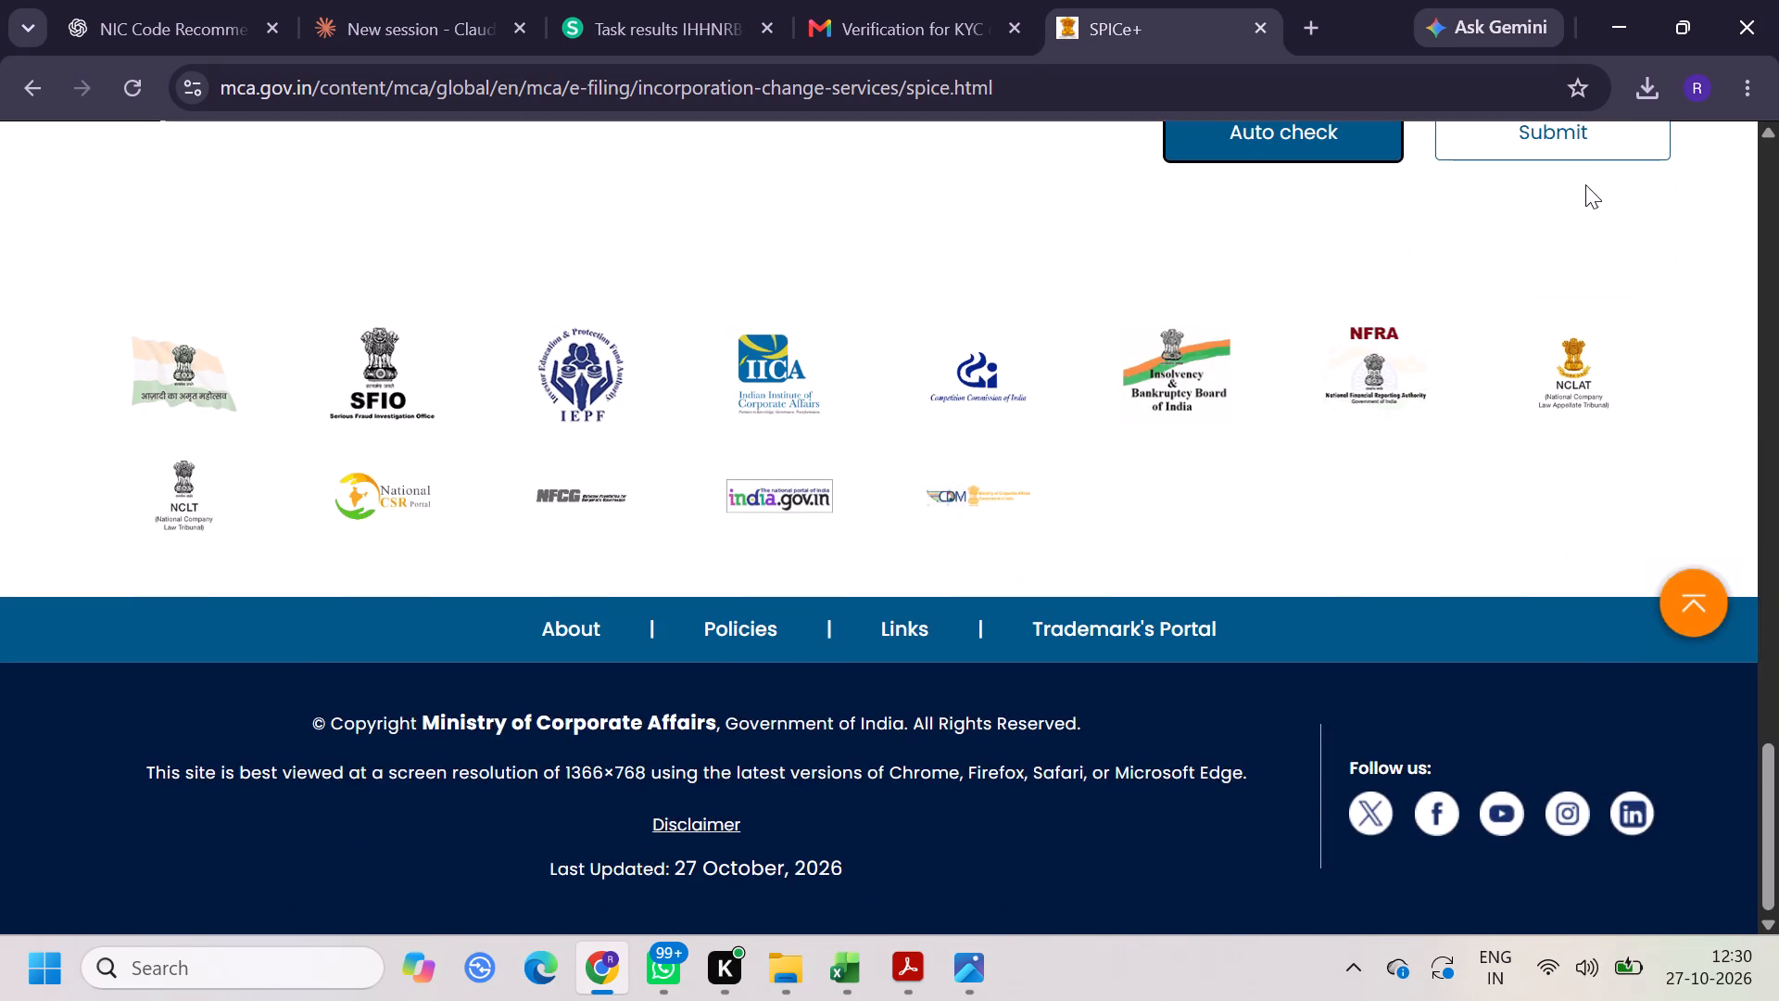
{"action": "left_click", "coordinate": [1554, 150]}
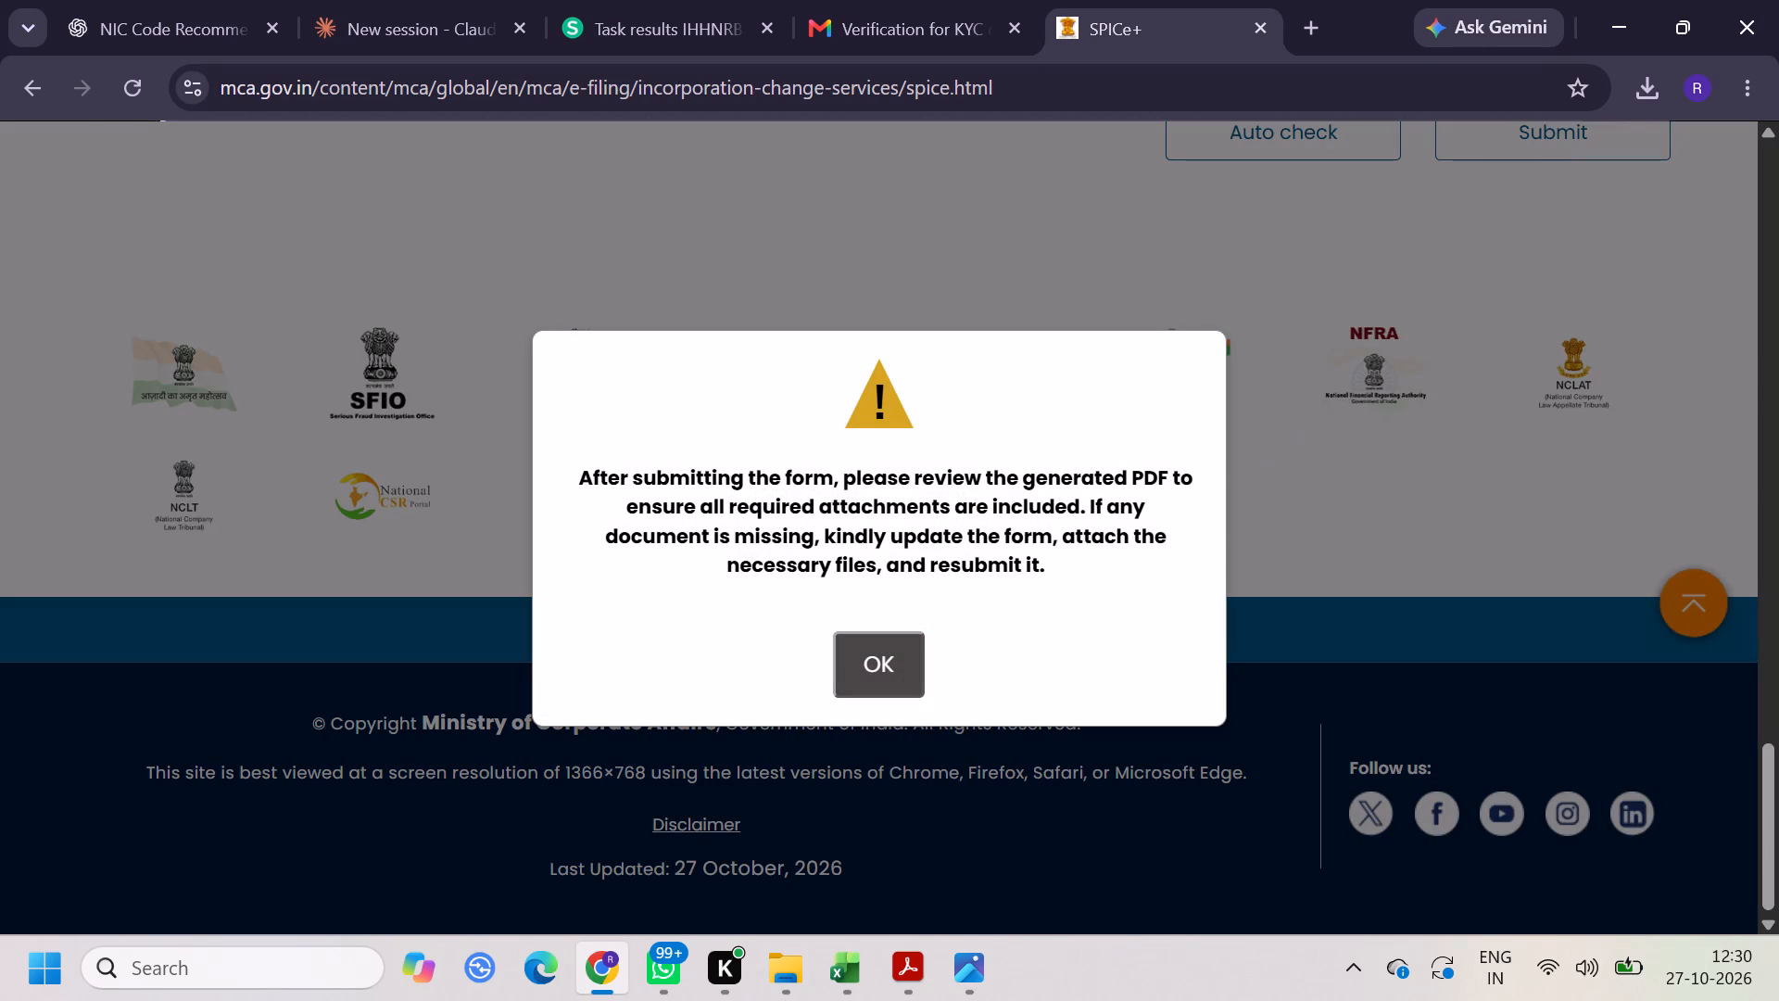
{"action": "left_click", "coordinate": [847, 642]}
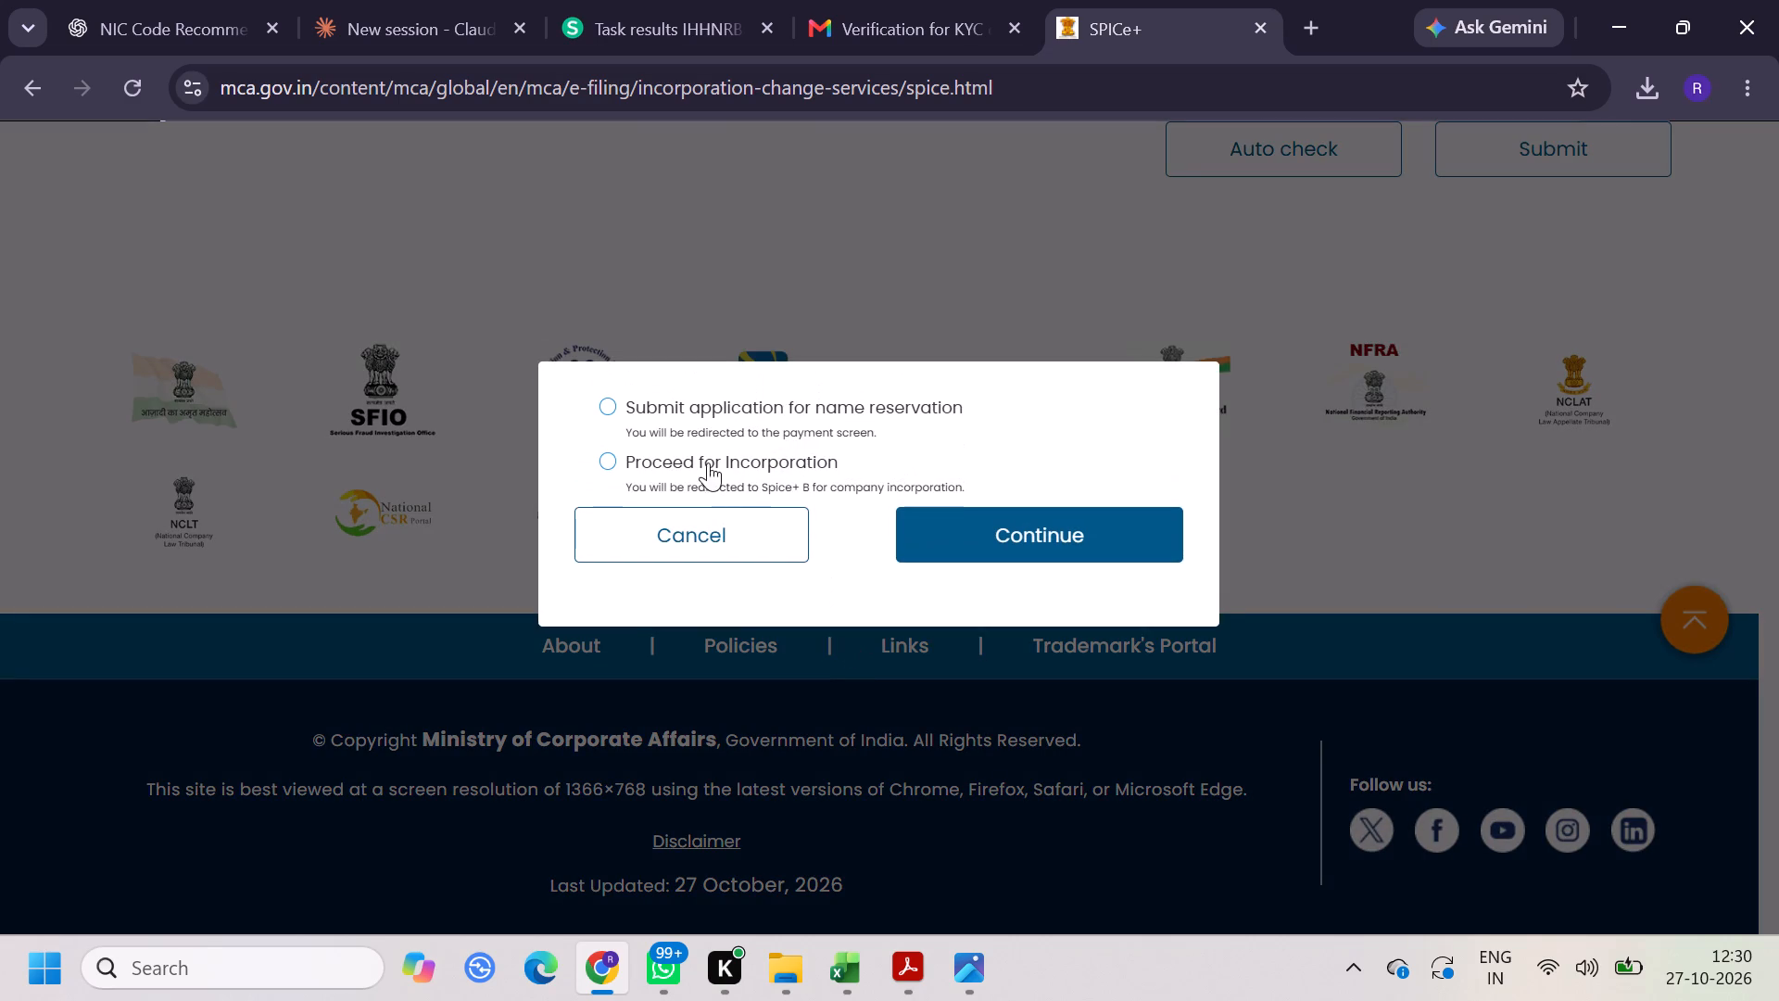
{"action": "left_click", "coordinate": [611, 456]}
{"action": "left_click", "coordinate": [969, 529]}
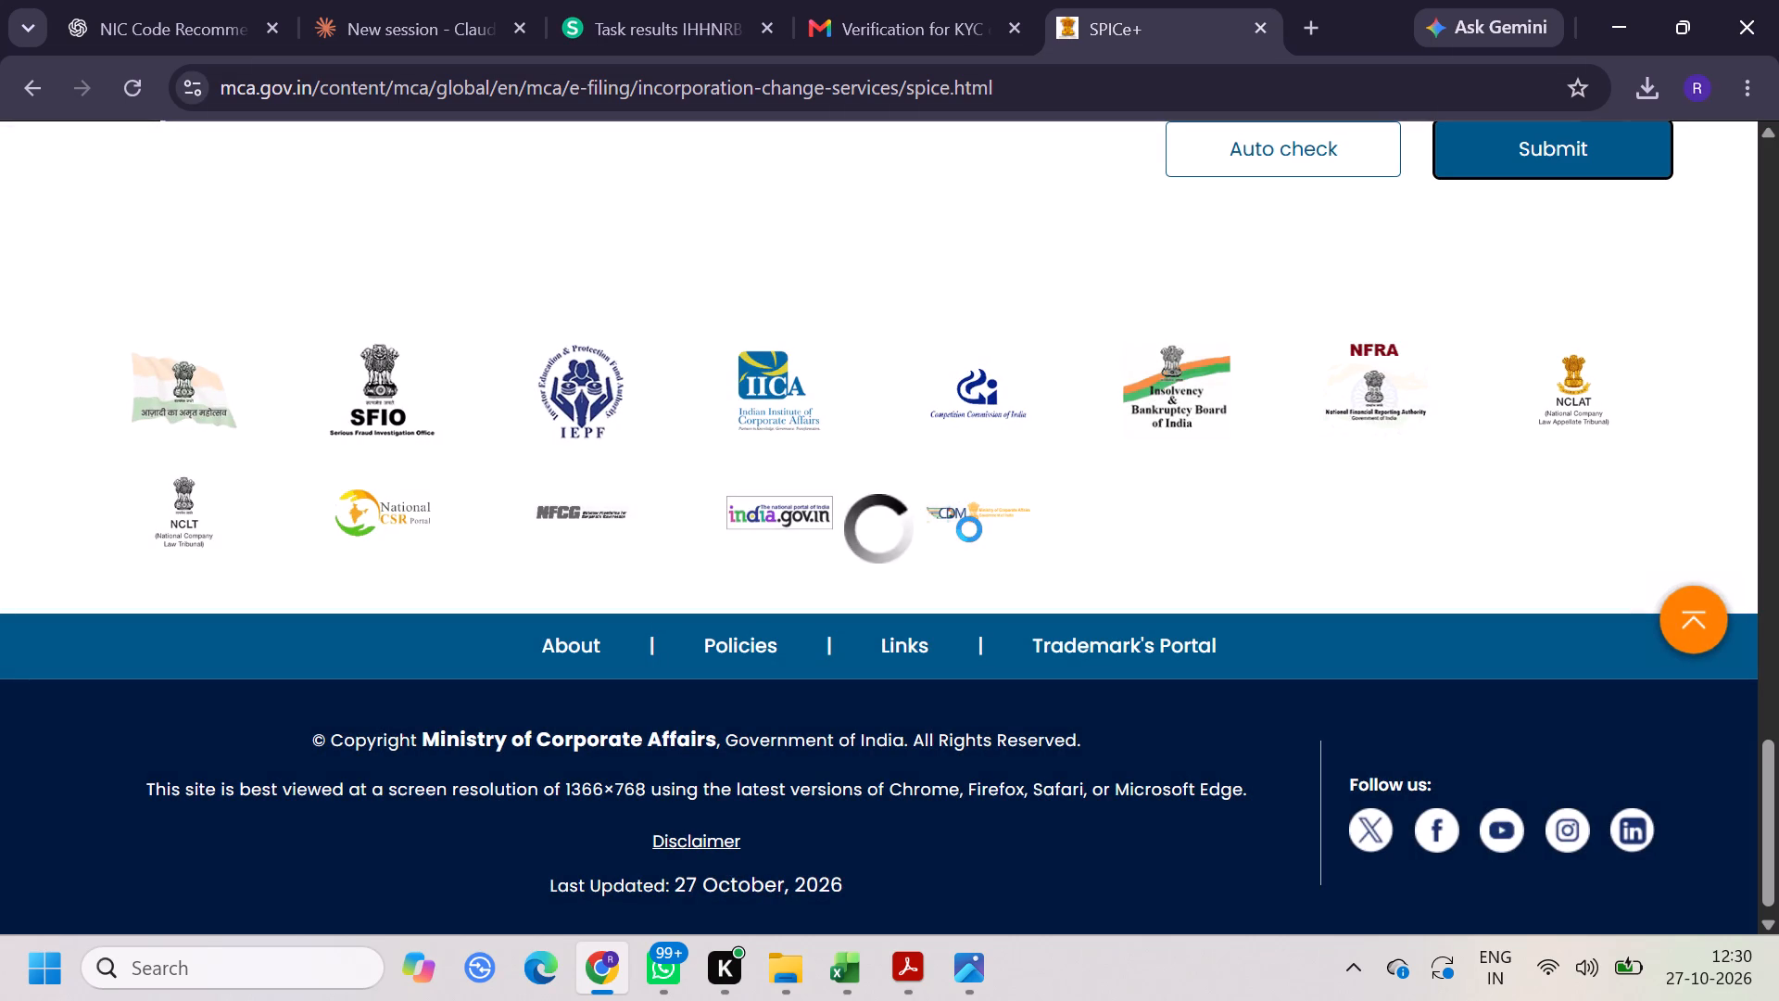
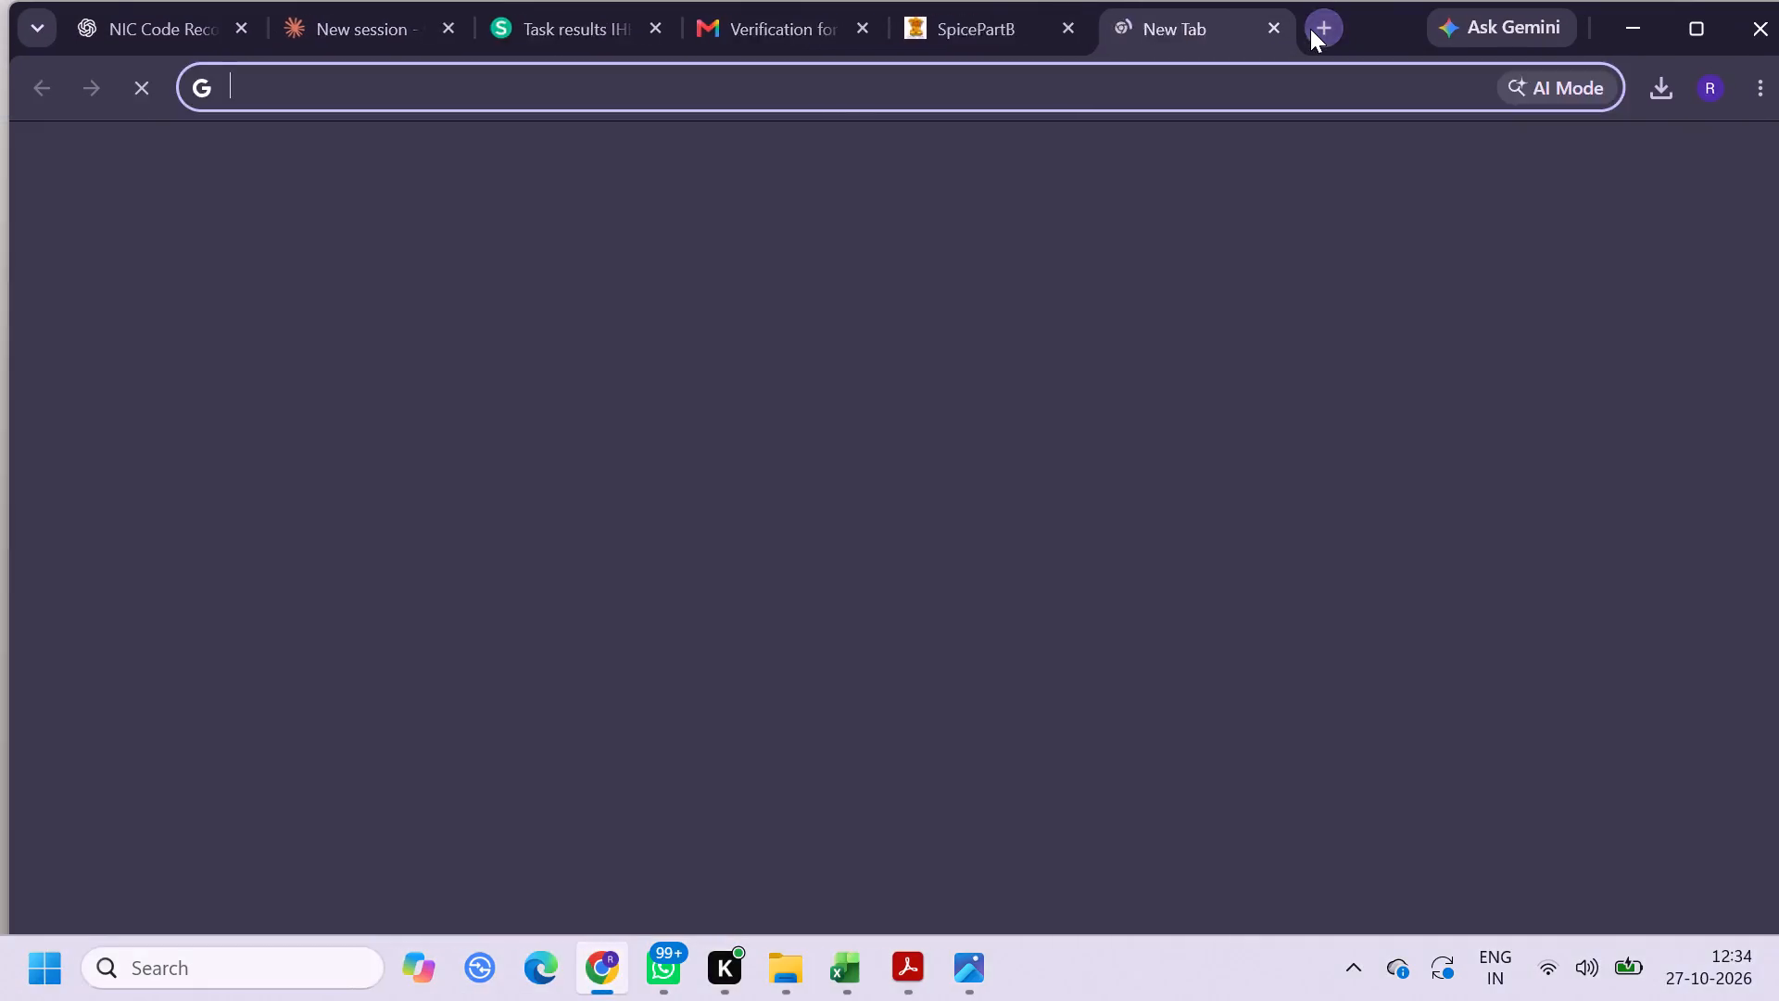
{"action": "key", "text": "i"}
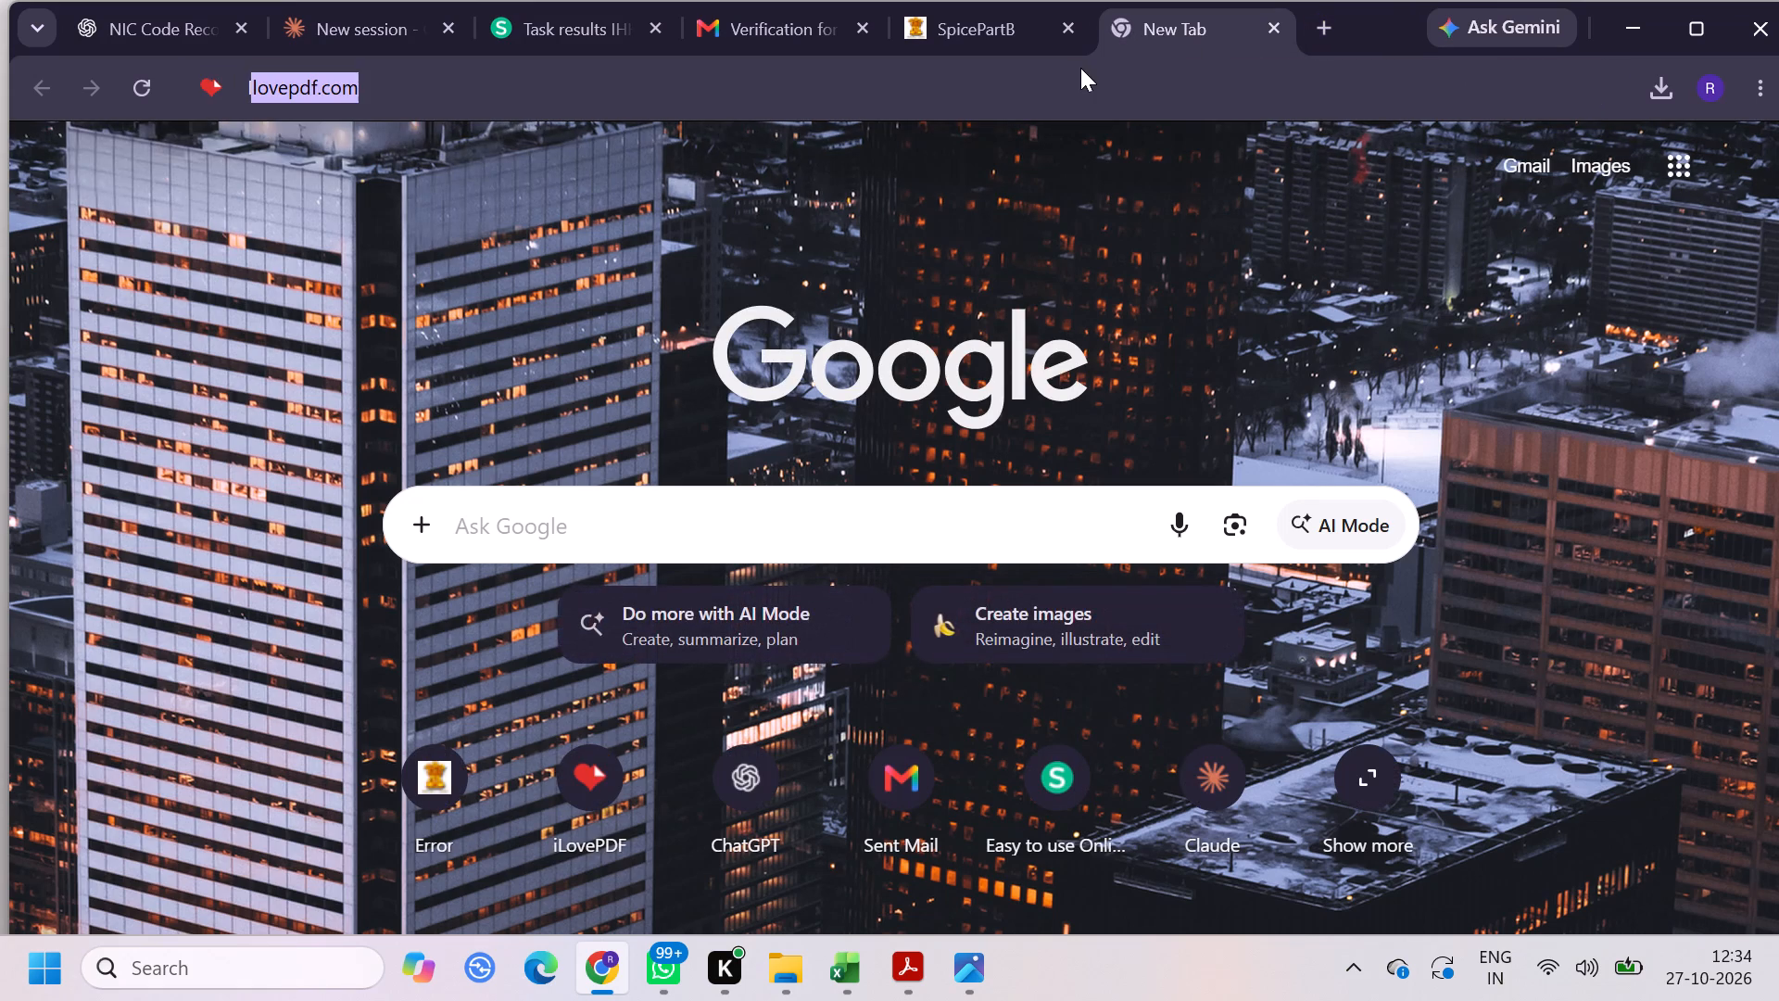
{"action": "key", "text": "Return"}
Return to the SPICe+ Part B form and answer No to whether the AOA is entrenched.
{"action": "left_click", "coordinate": [952, 18]}
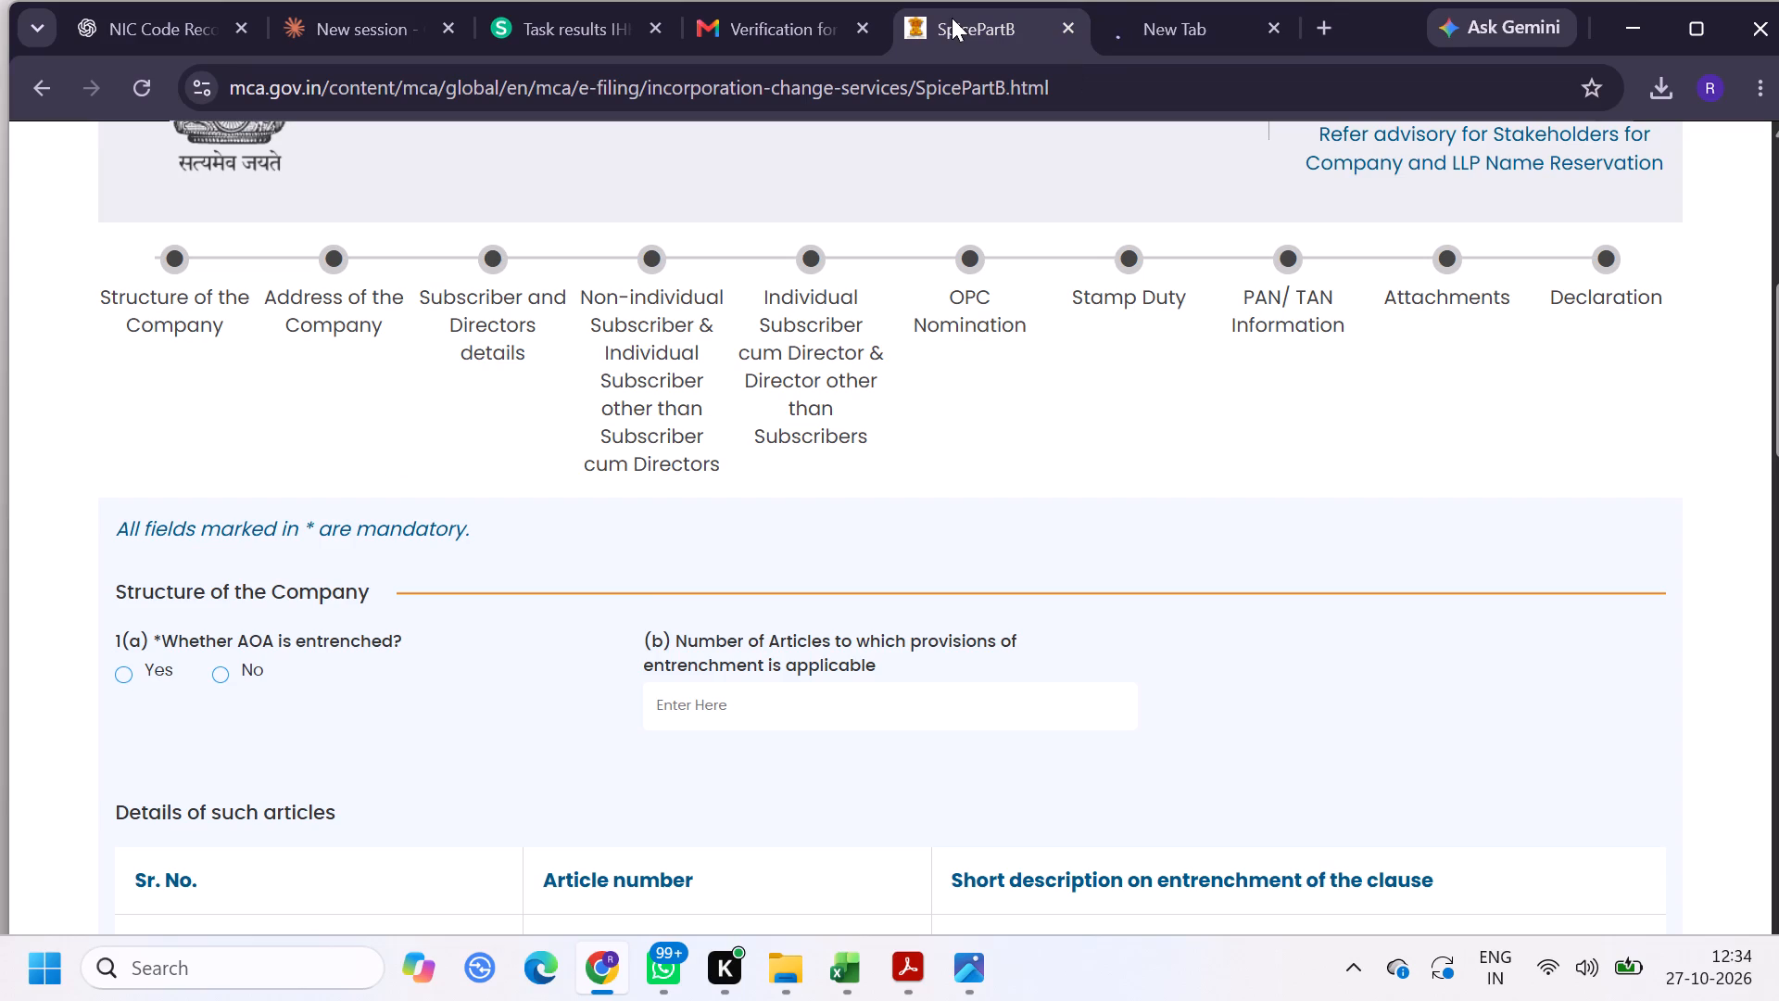
{"action": "left_click", "coordinate": [222, 680]}
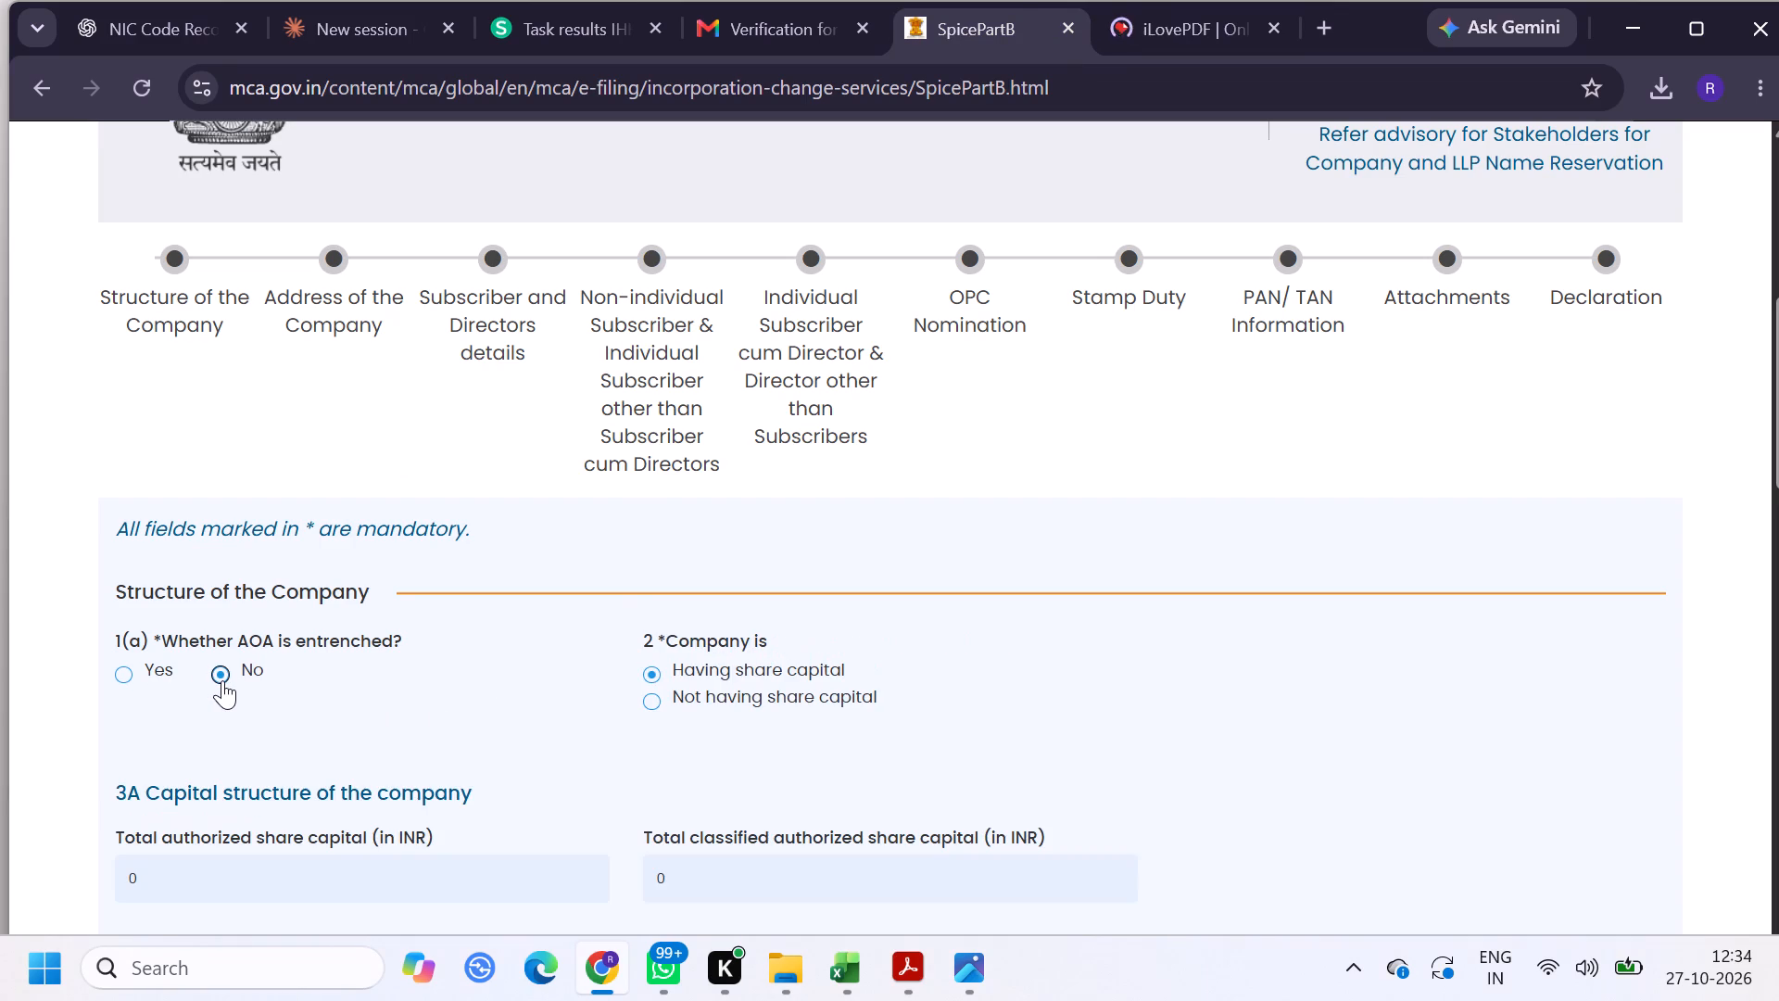
On iLovePDF, convert "bhtv llp agreement final.pdf" from the Downloads folder to a Word document.
{"action": "left_click", "coordinate": [1132, 1]}
{"action": "left_click", "coordinate": [1146, 35]}
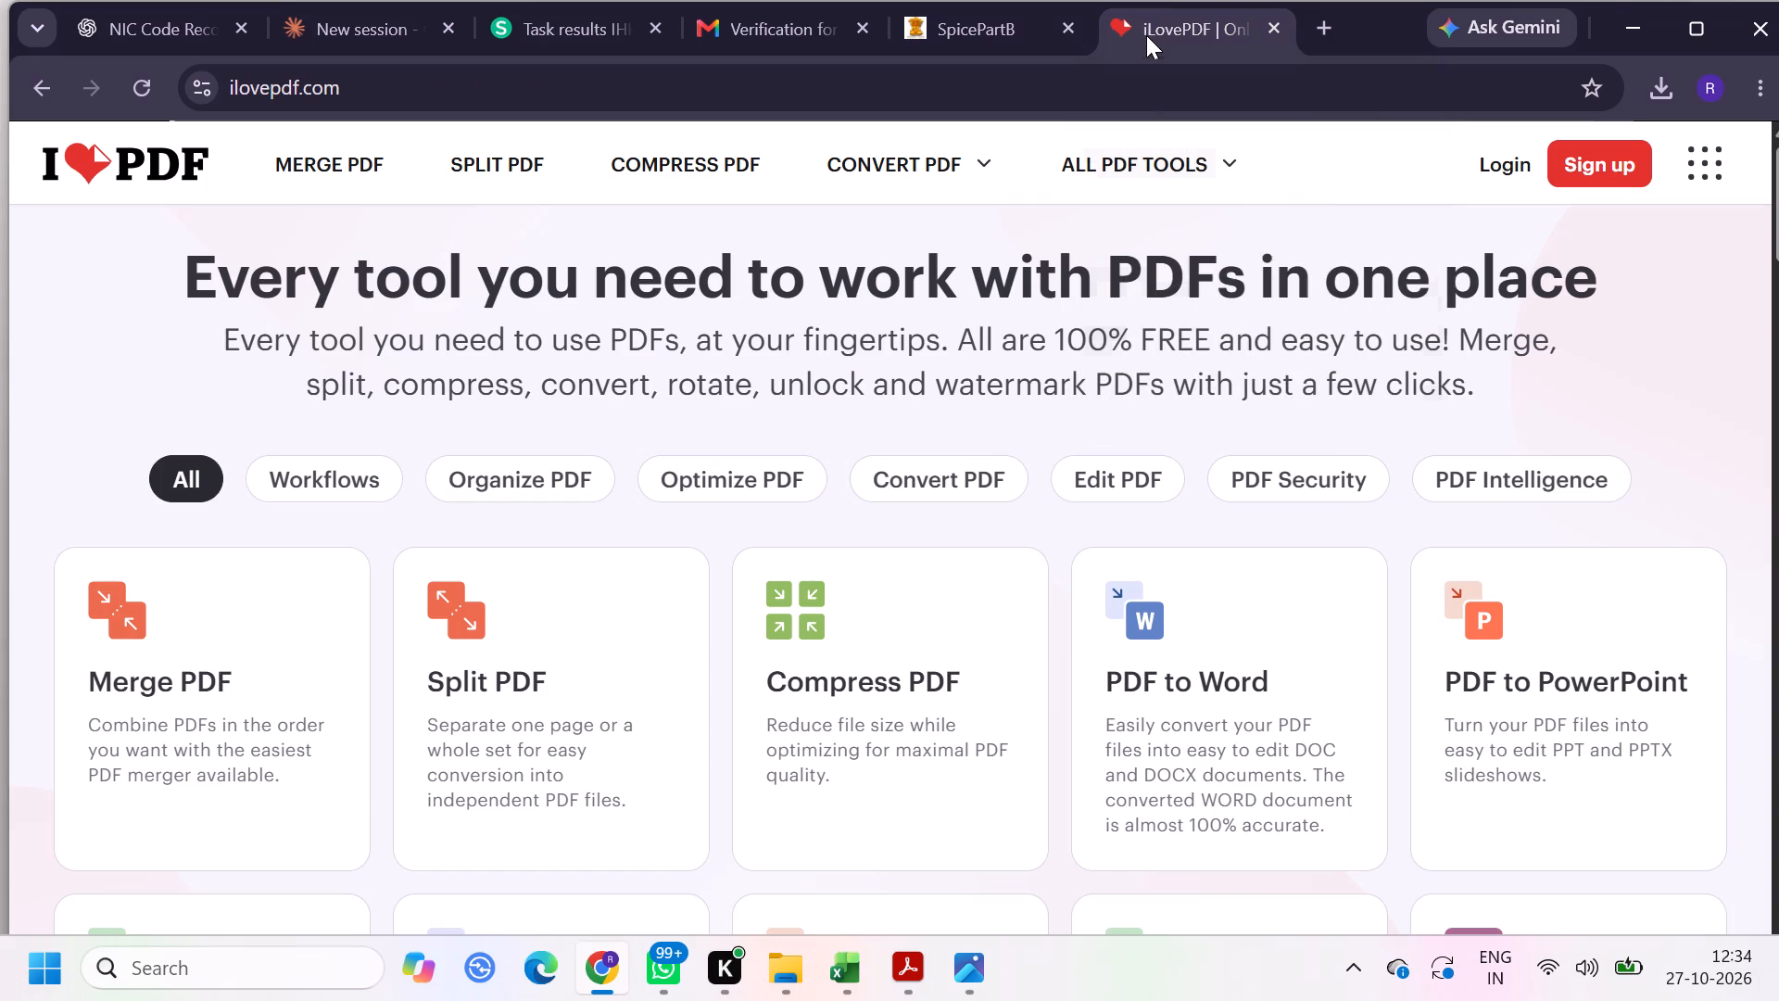
{"action": "left_click", "coordinate": [1688, 30]}
{"action": "scroll", "coordinate": [1031, 467], "scroll_direction": "down", "scroll_amount": 2}
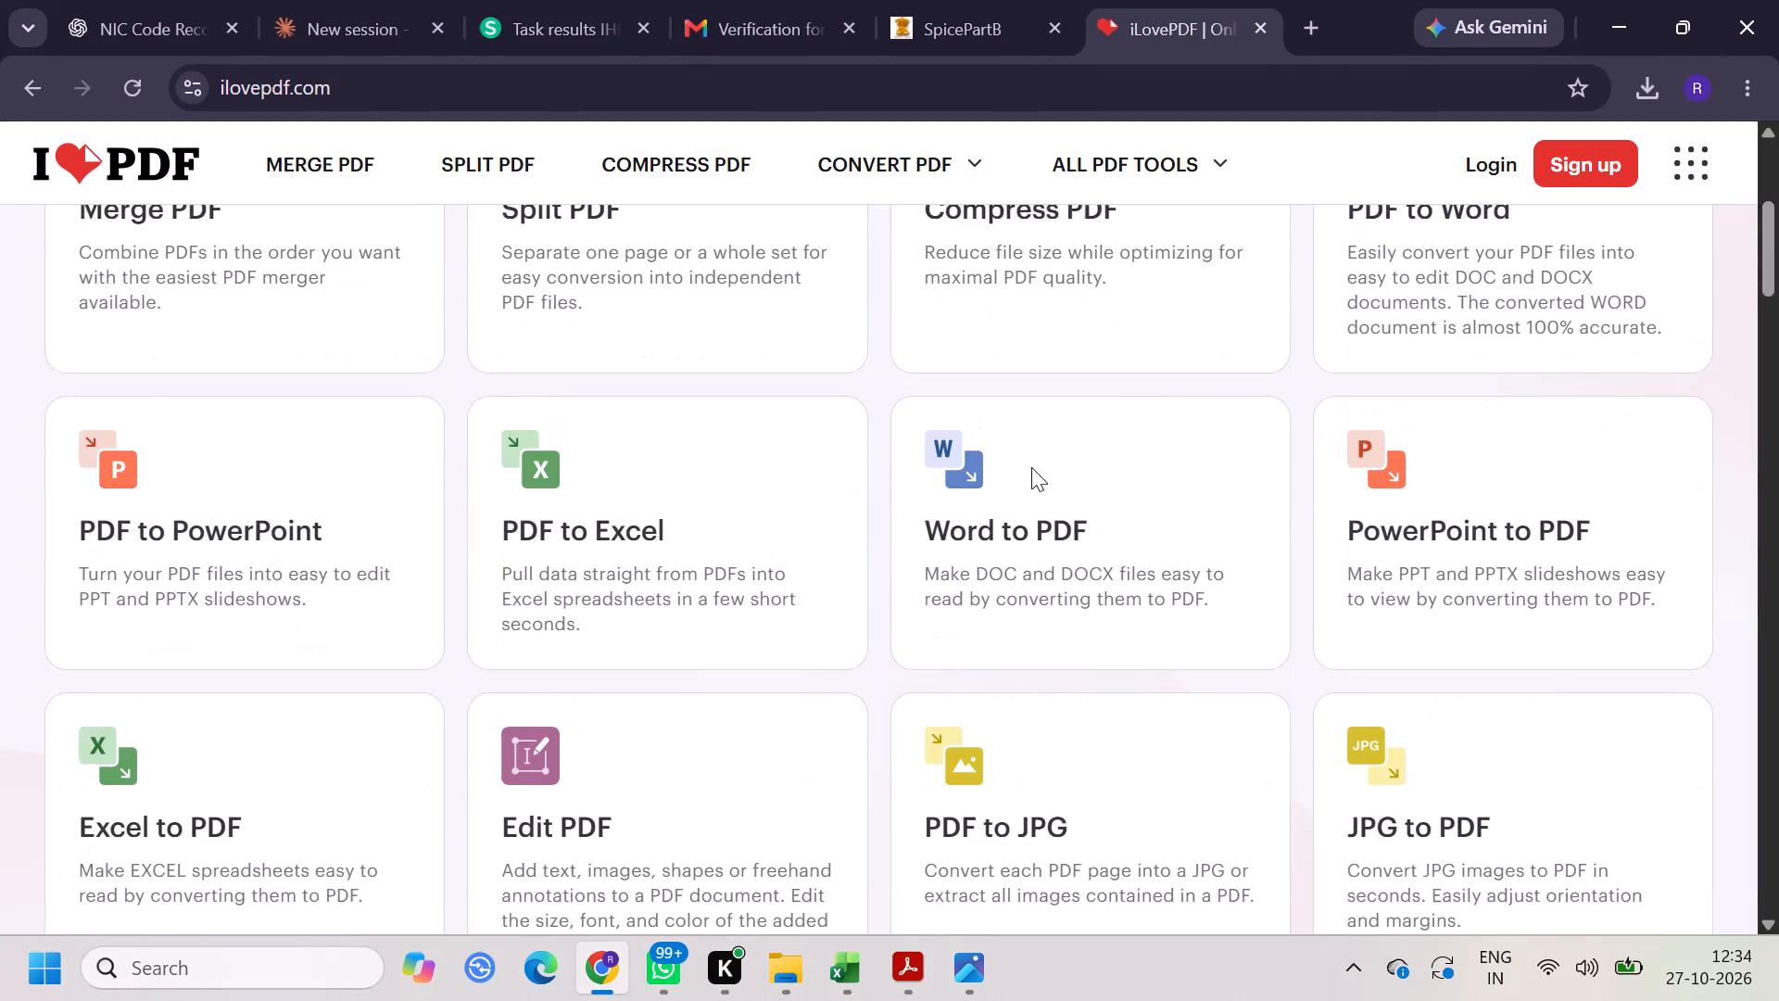
{"action": "scroll", "coordinate": [1031, 467], "scroll_direction": "down", "scroll_amount": 1}
{"action": "scroll", "coordinate": [1031, 467], "scroll_direction": "up", "scroll_amount": 2}
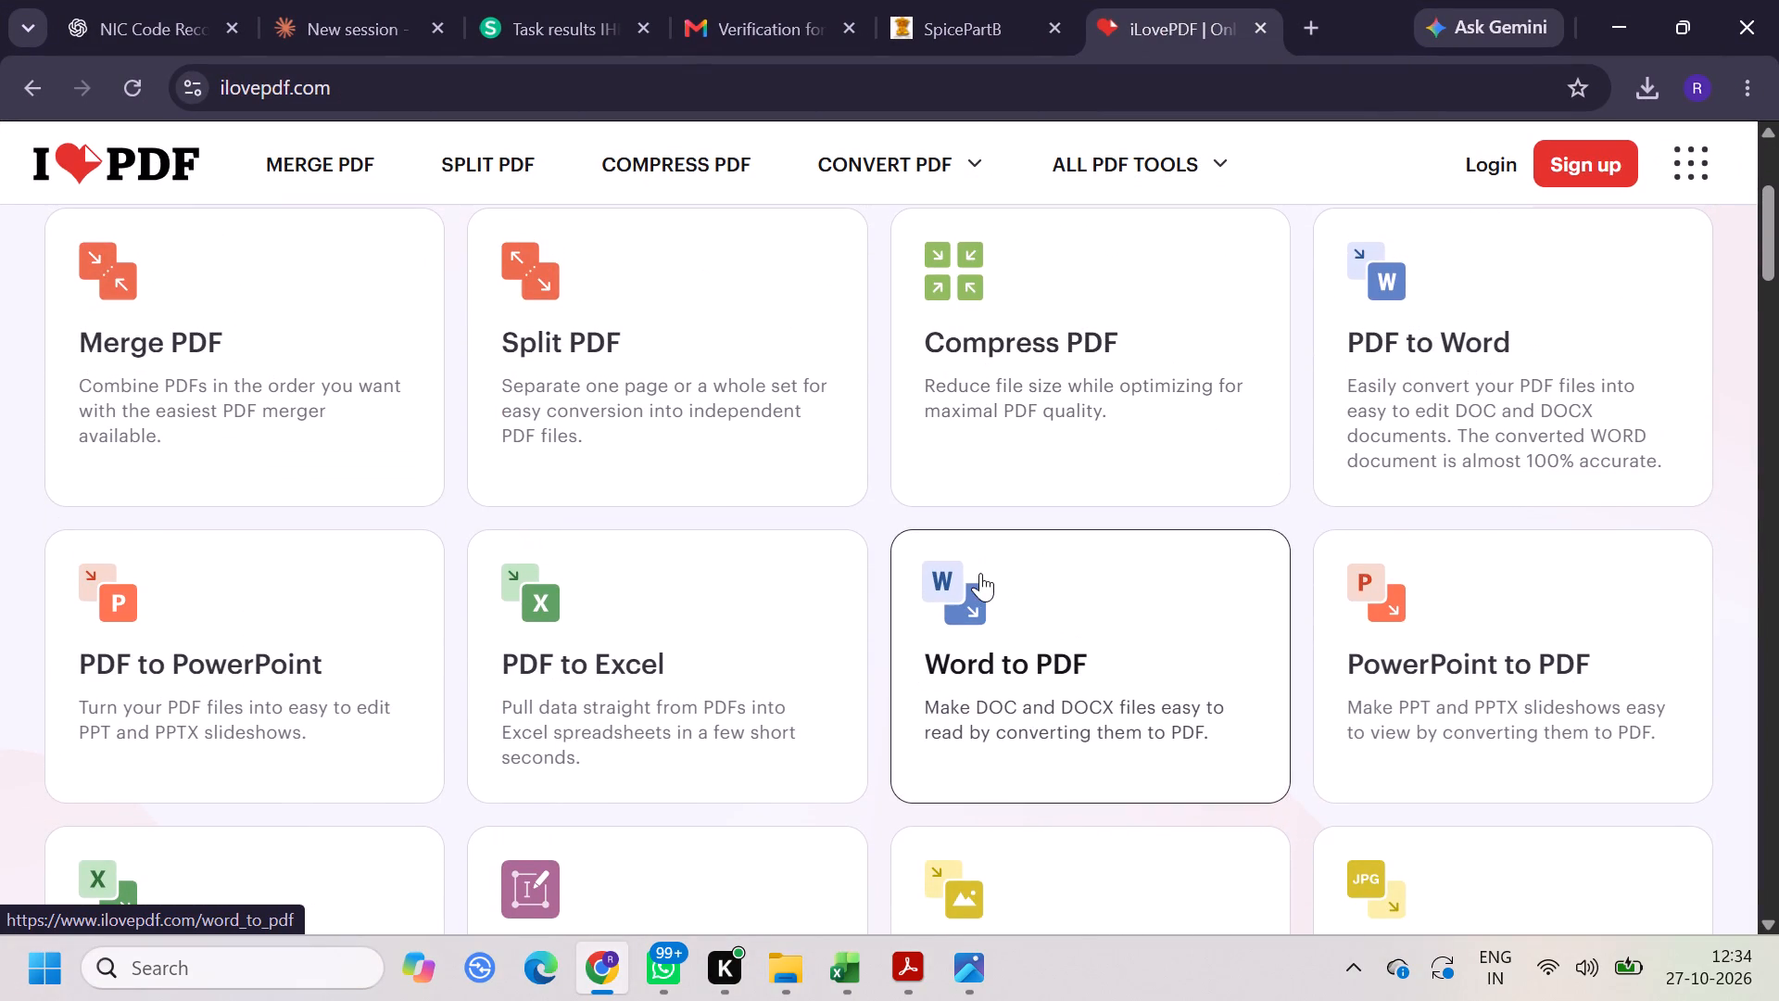
{"action": "left_click", "coordinate": [1395, 313]}
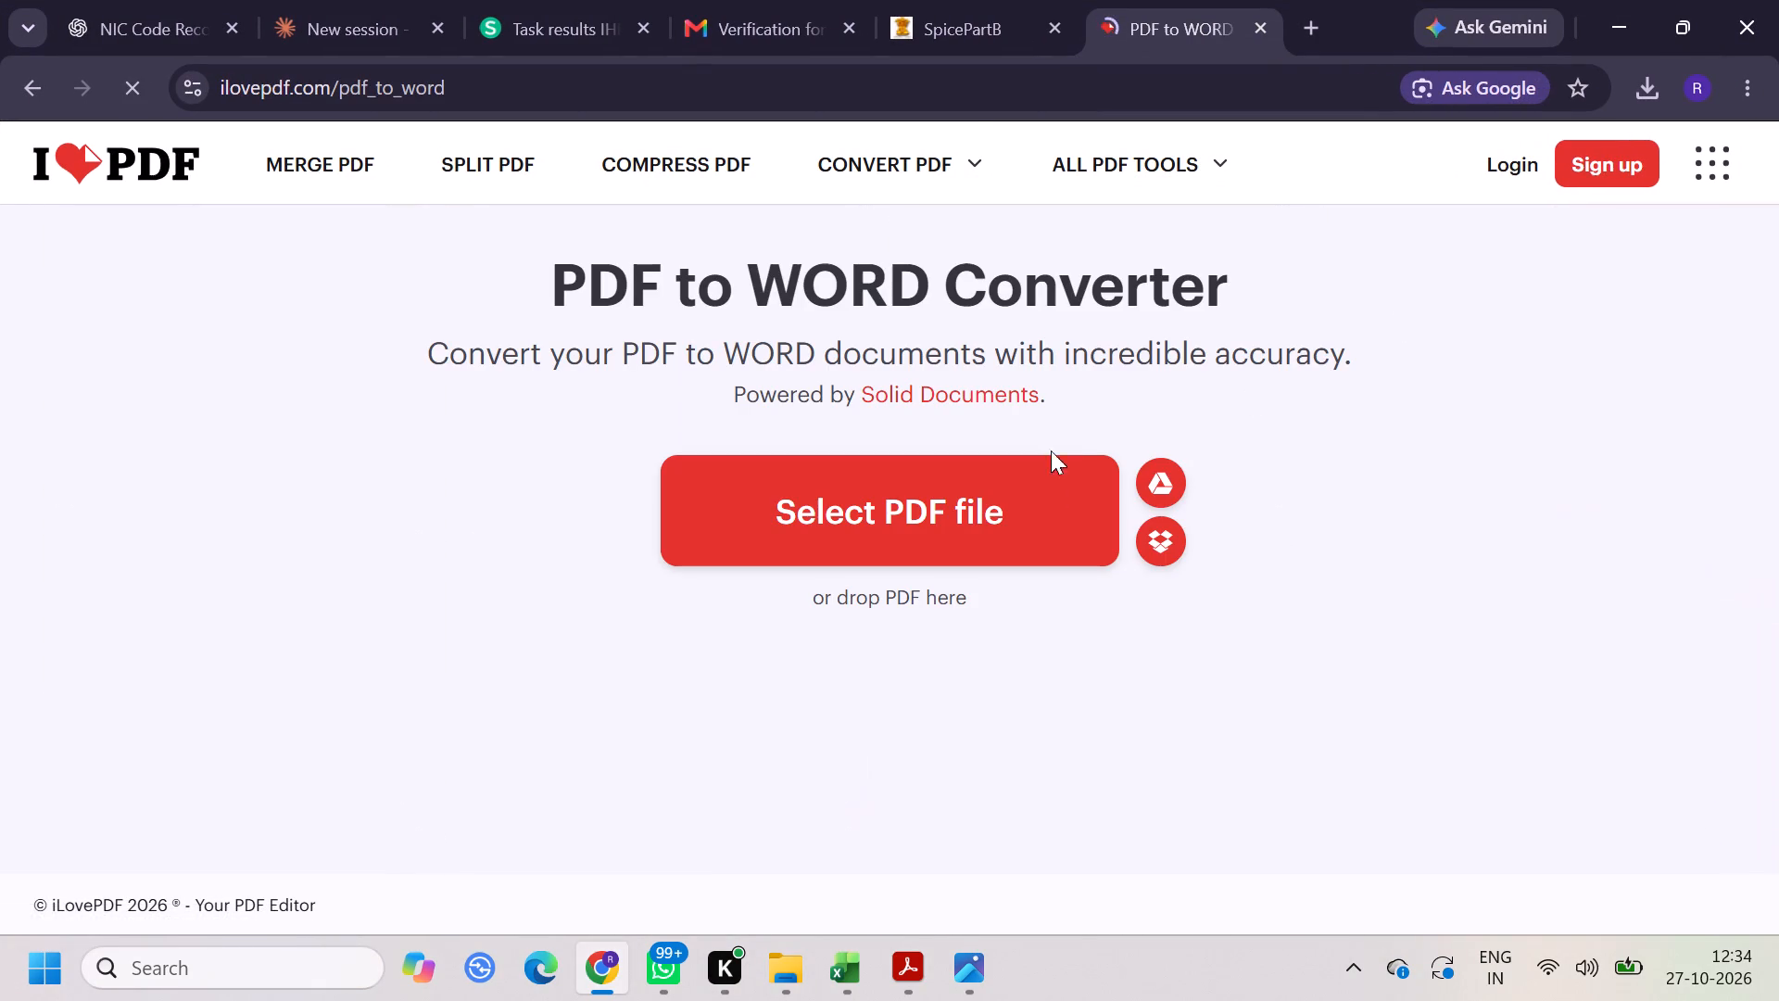
{"action": "left_click", "coordinate": [1048, 488]}
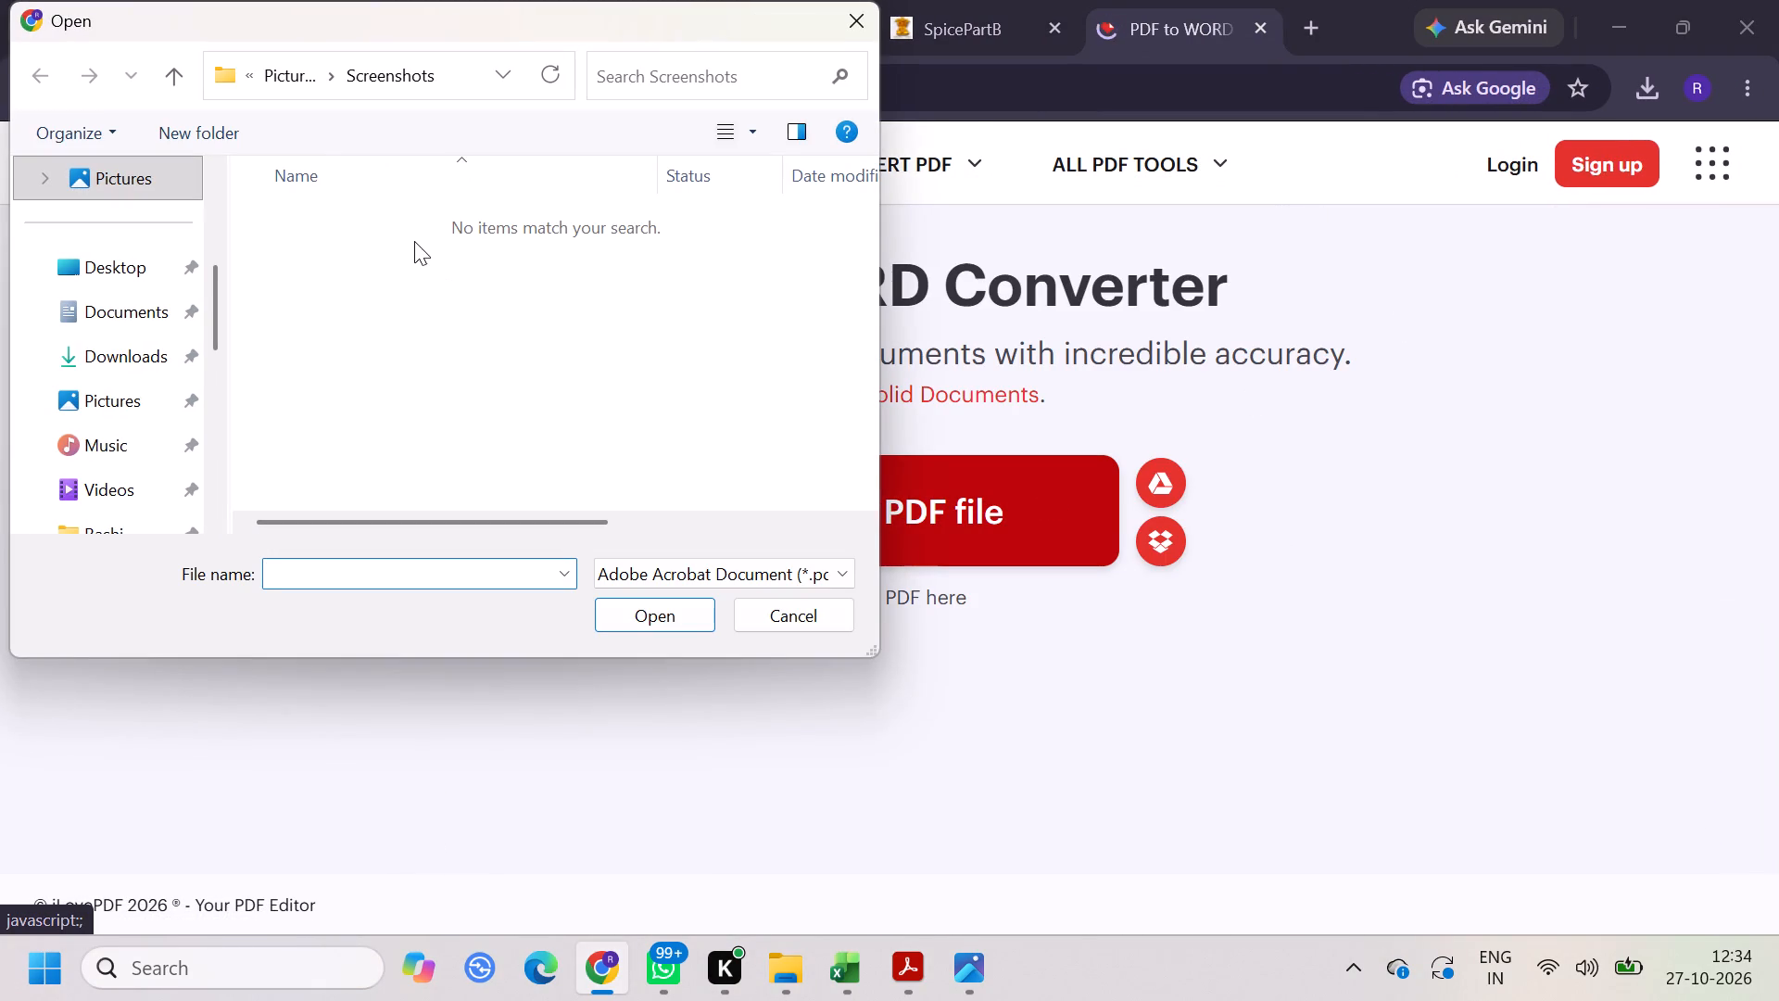
{"action": "left_click", "coordinate": [163, 359]}
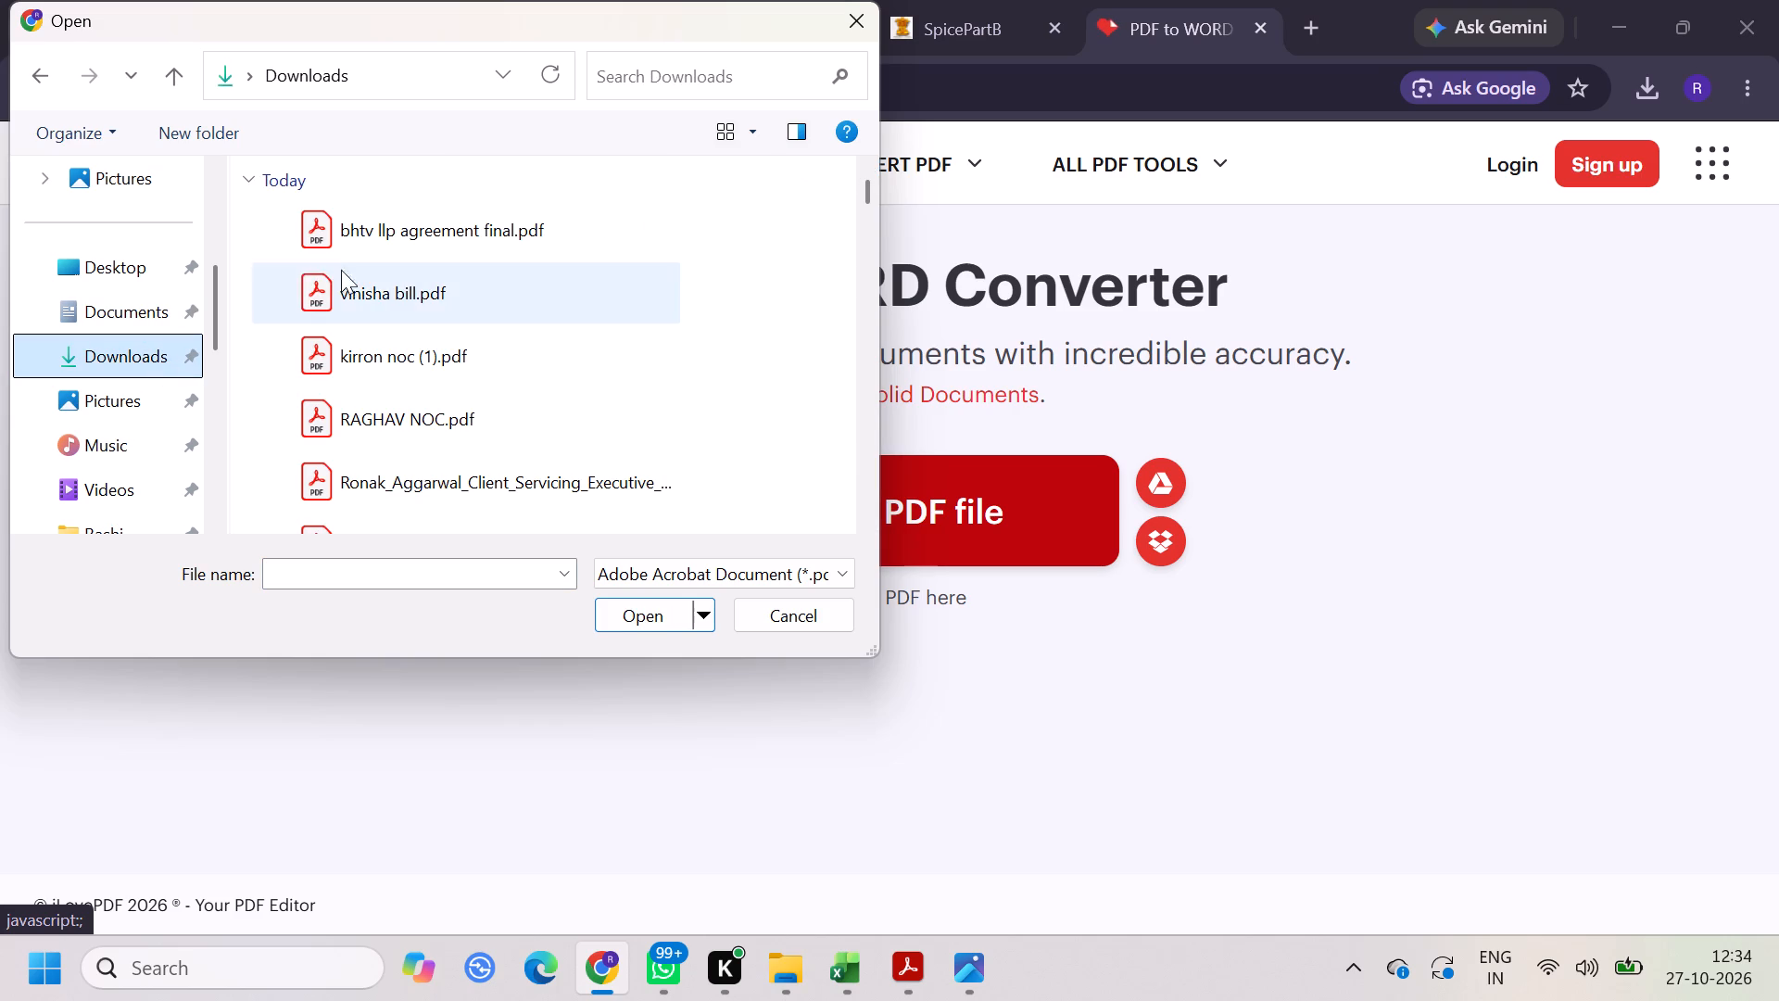
{"action": "left_click", "coordinate": [347, 250]}
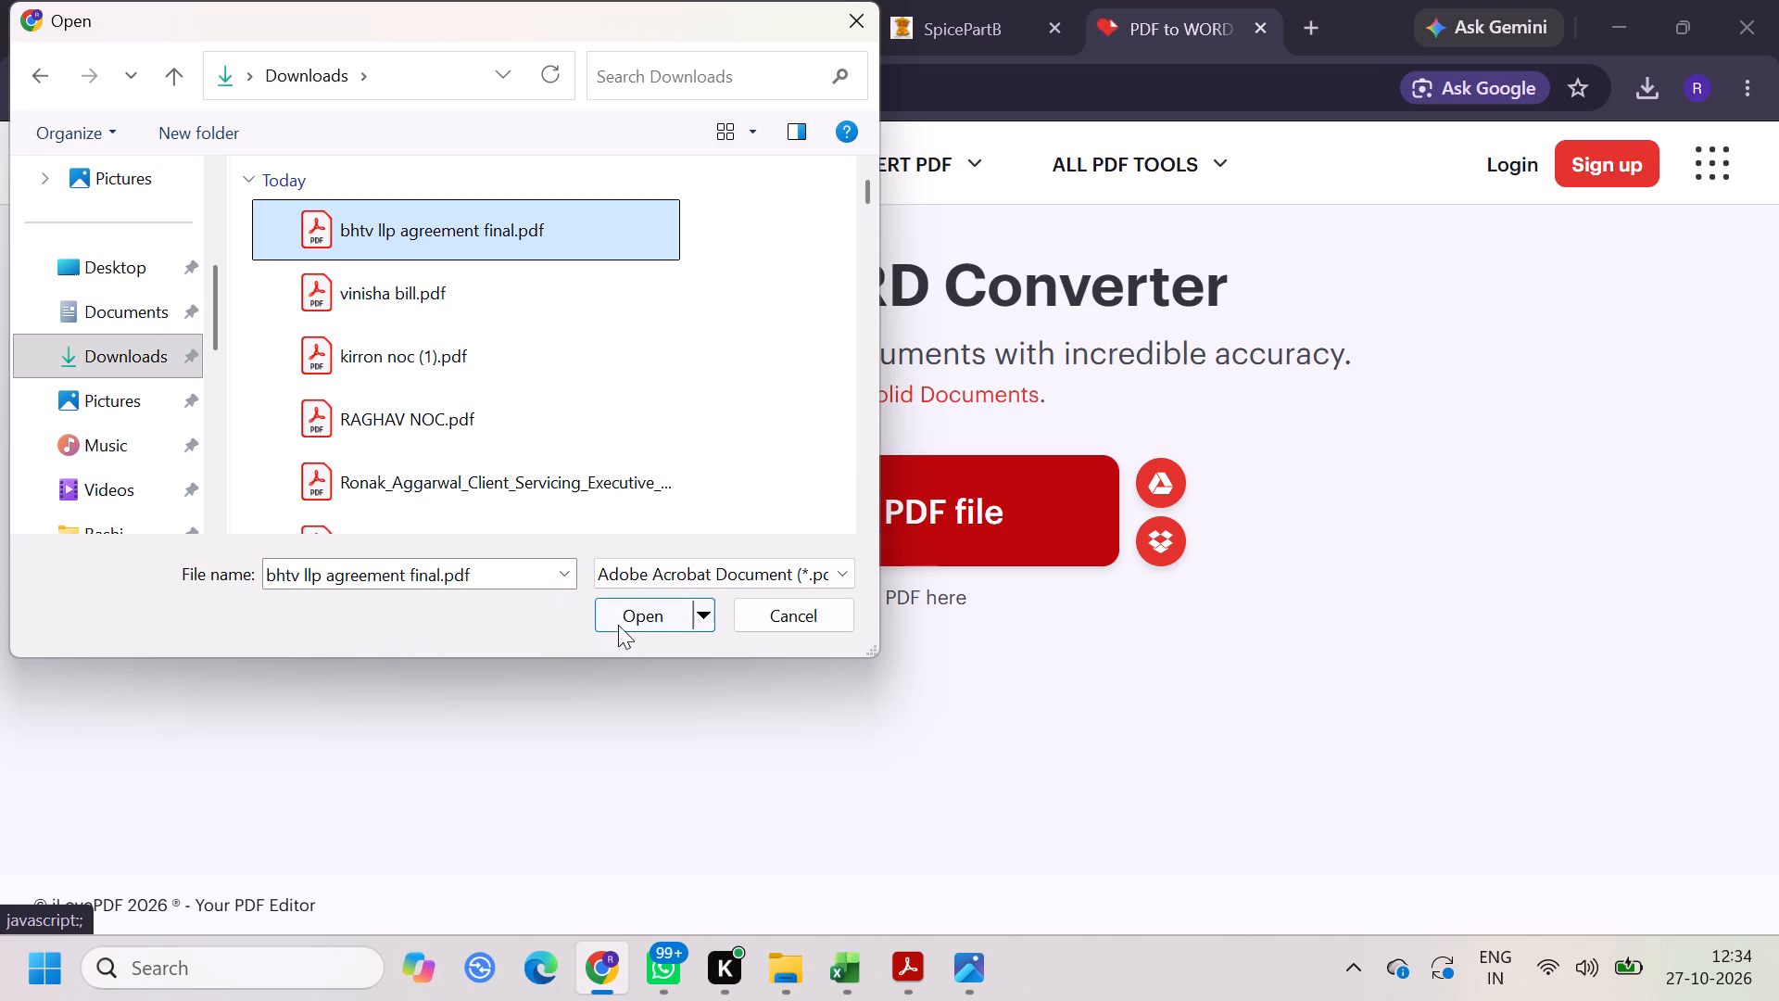
{"action": "left_click", "coordinate": [637, 610]}
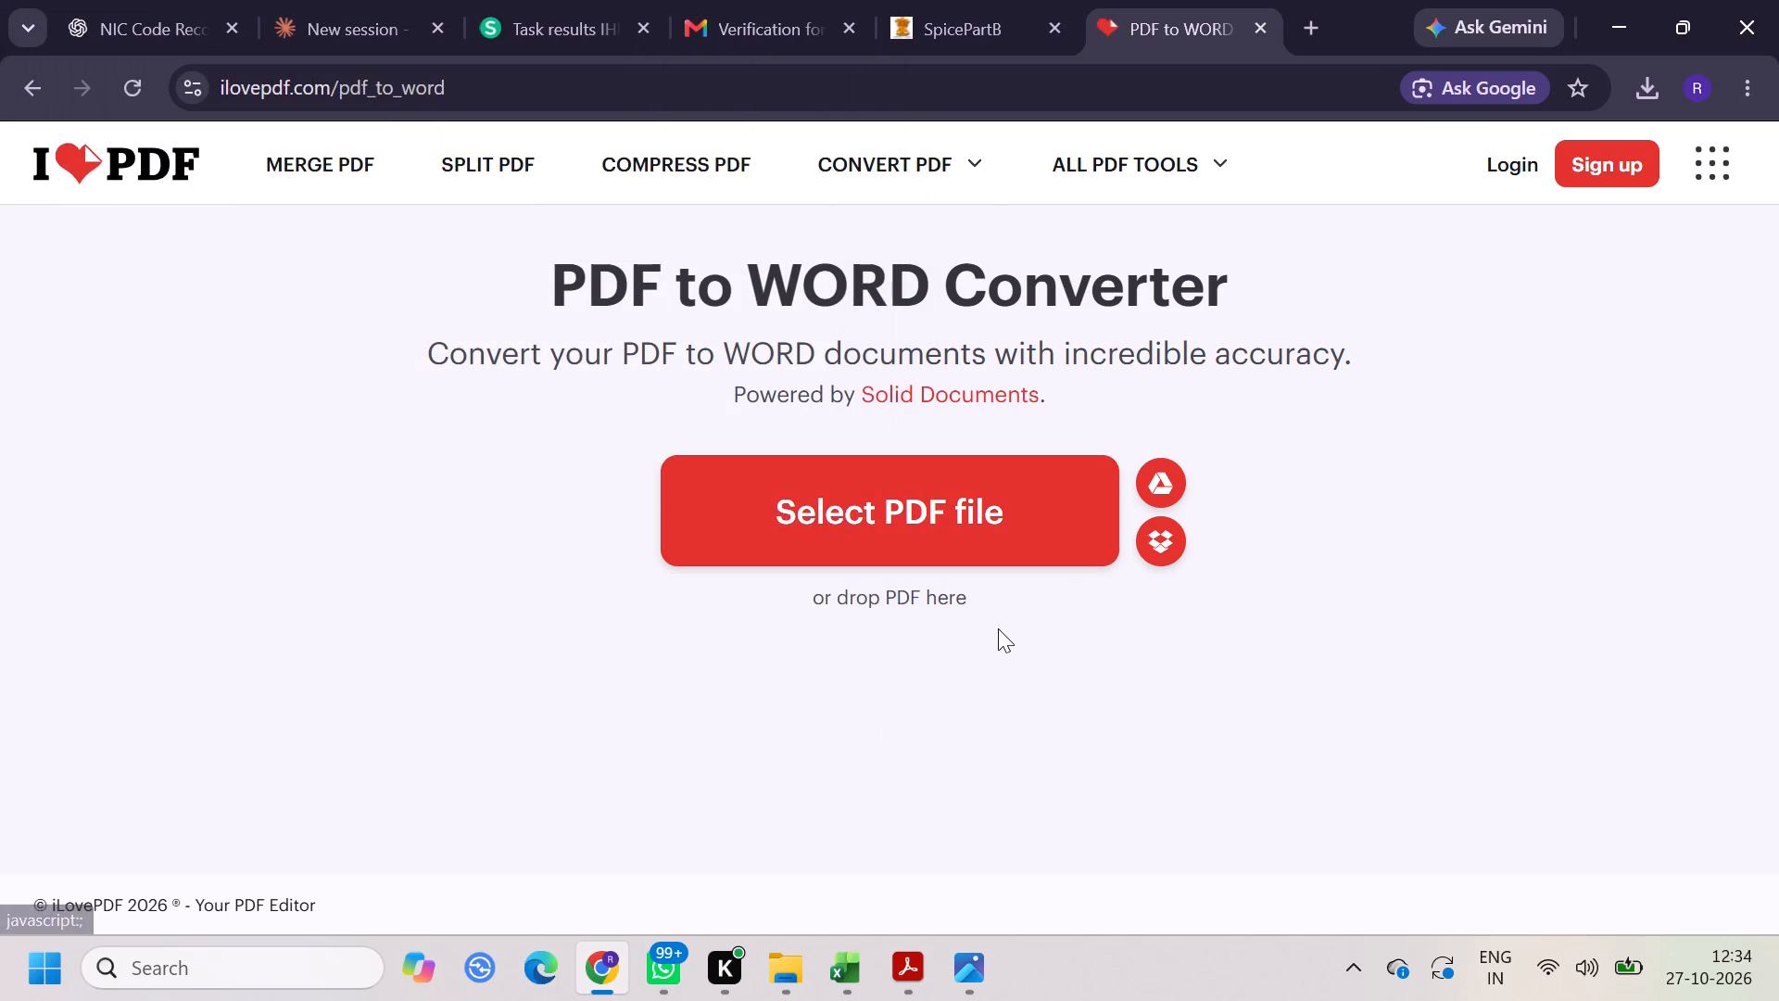
{"action": "left_click", "coordinate": [1419, 828]}
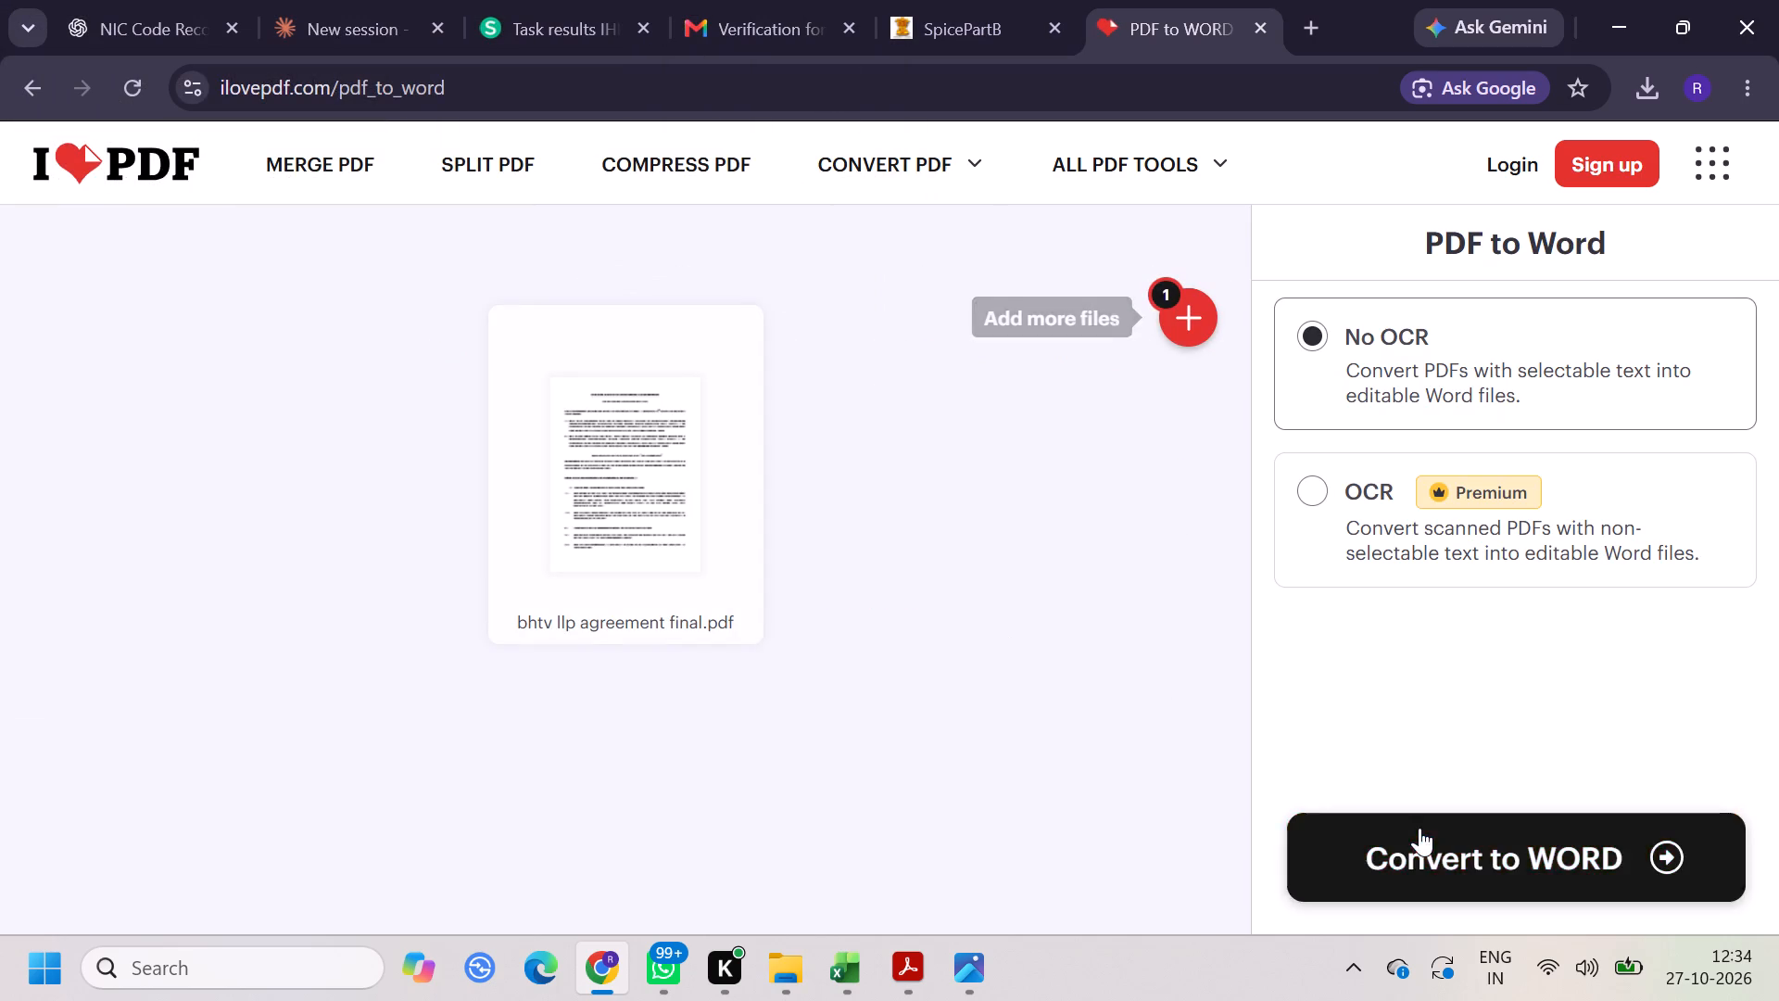
Return to the SPICe+ Part B form and bring up the number of classes in section 3A(i) Equity share capital.
{"action": "left_click", "coordinate": [958, 20]}
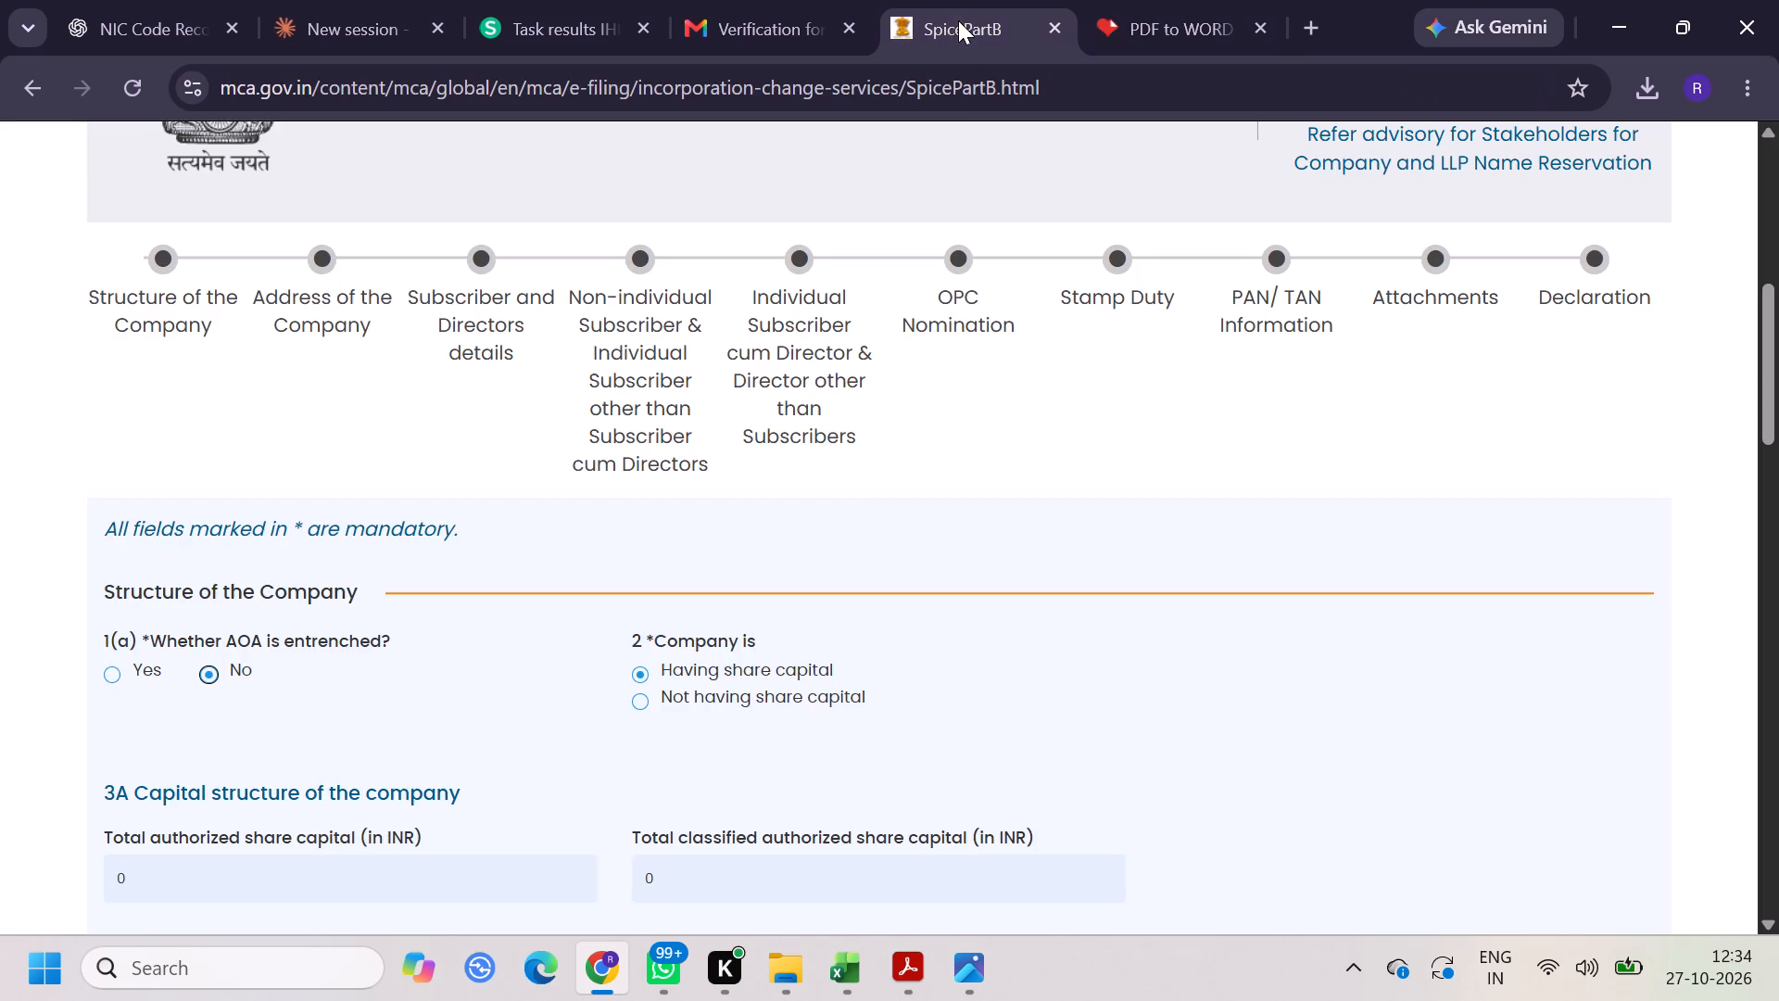
{"action": "scroll", "coordinate": [630, 736], "scroll_direction": "down", "scroll_amount": 5}
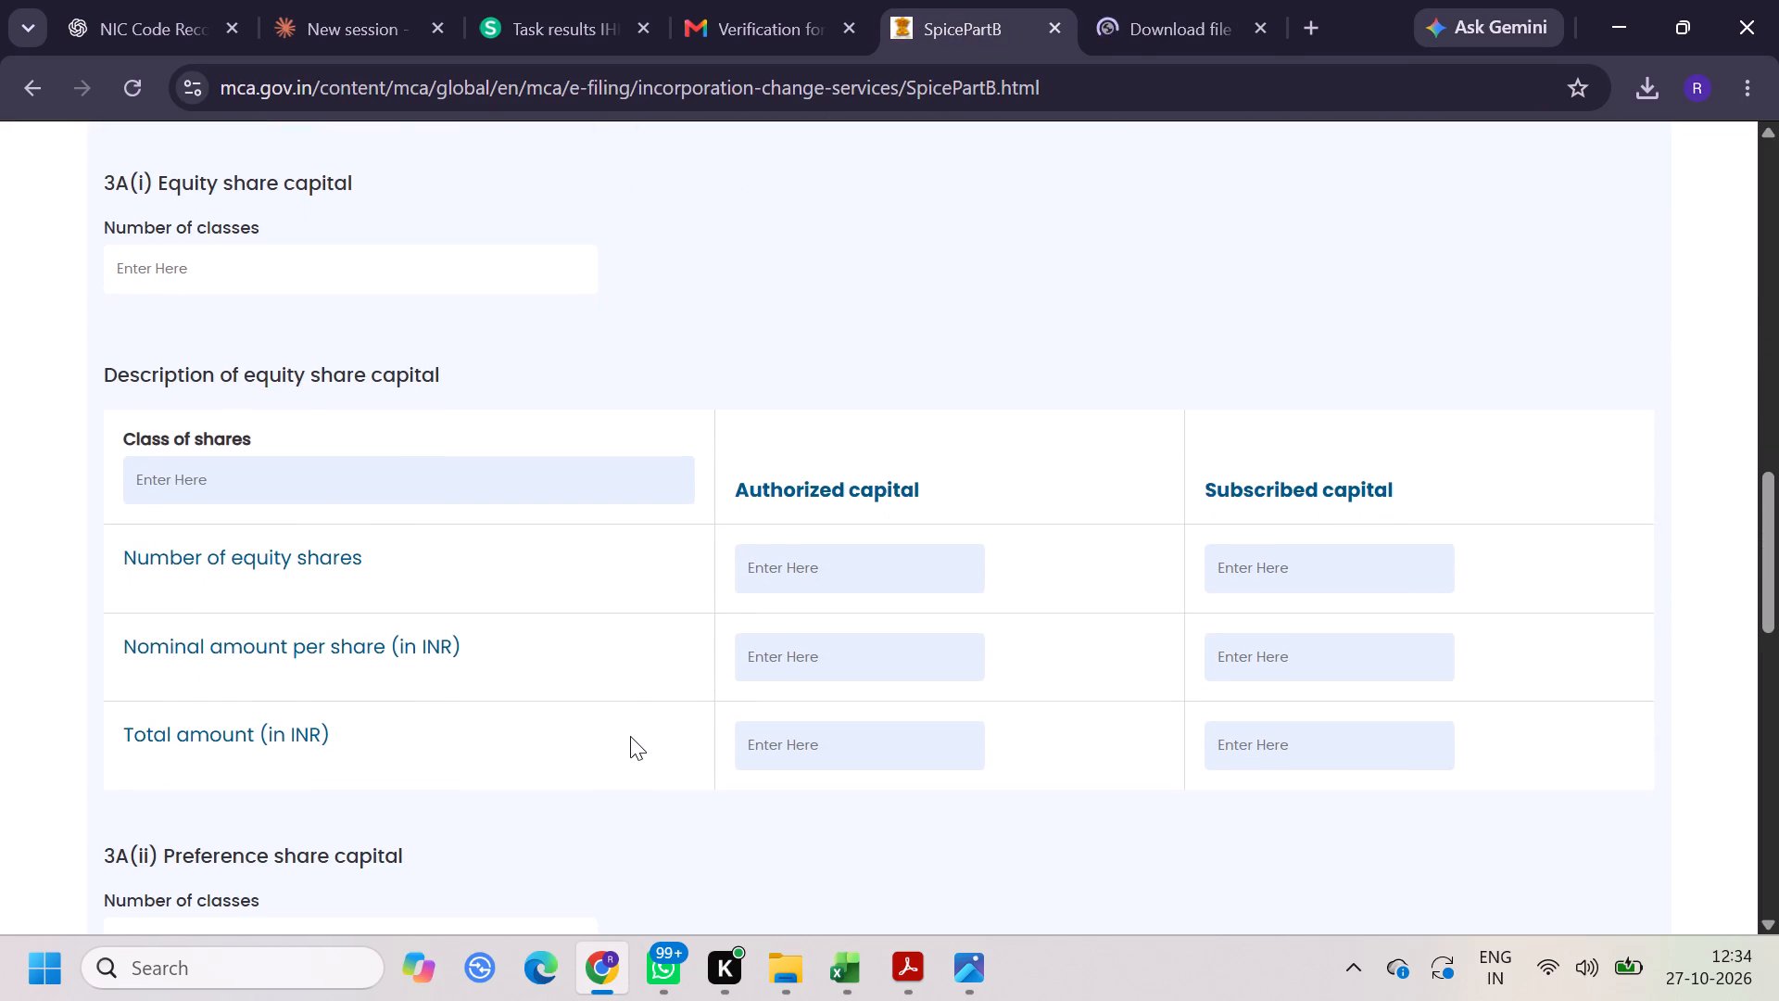
{"action": "scroll", "coordinate": [630, 736], "scroll_direction": "up", "scroll_amount": 1}
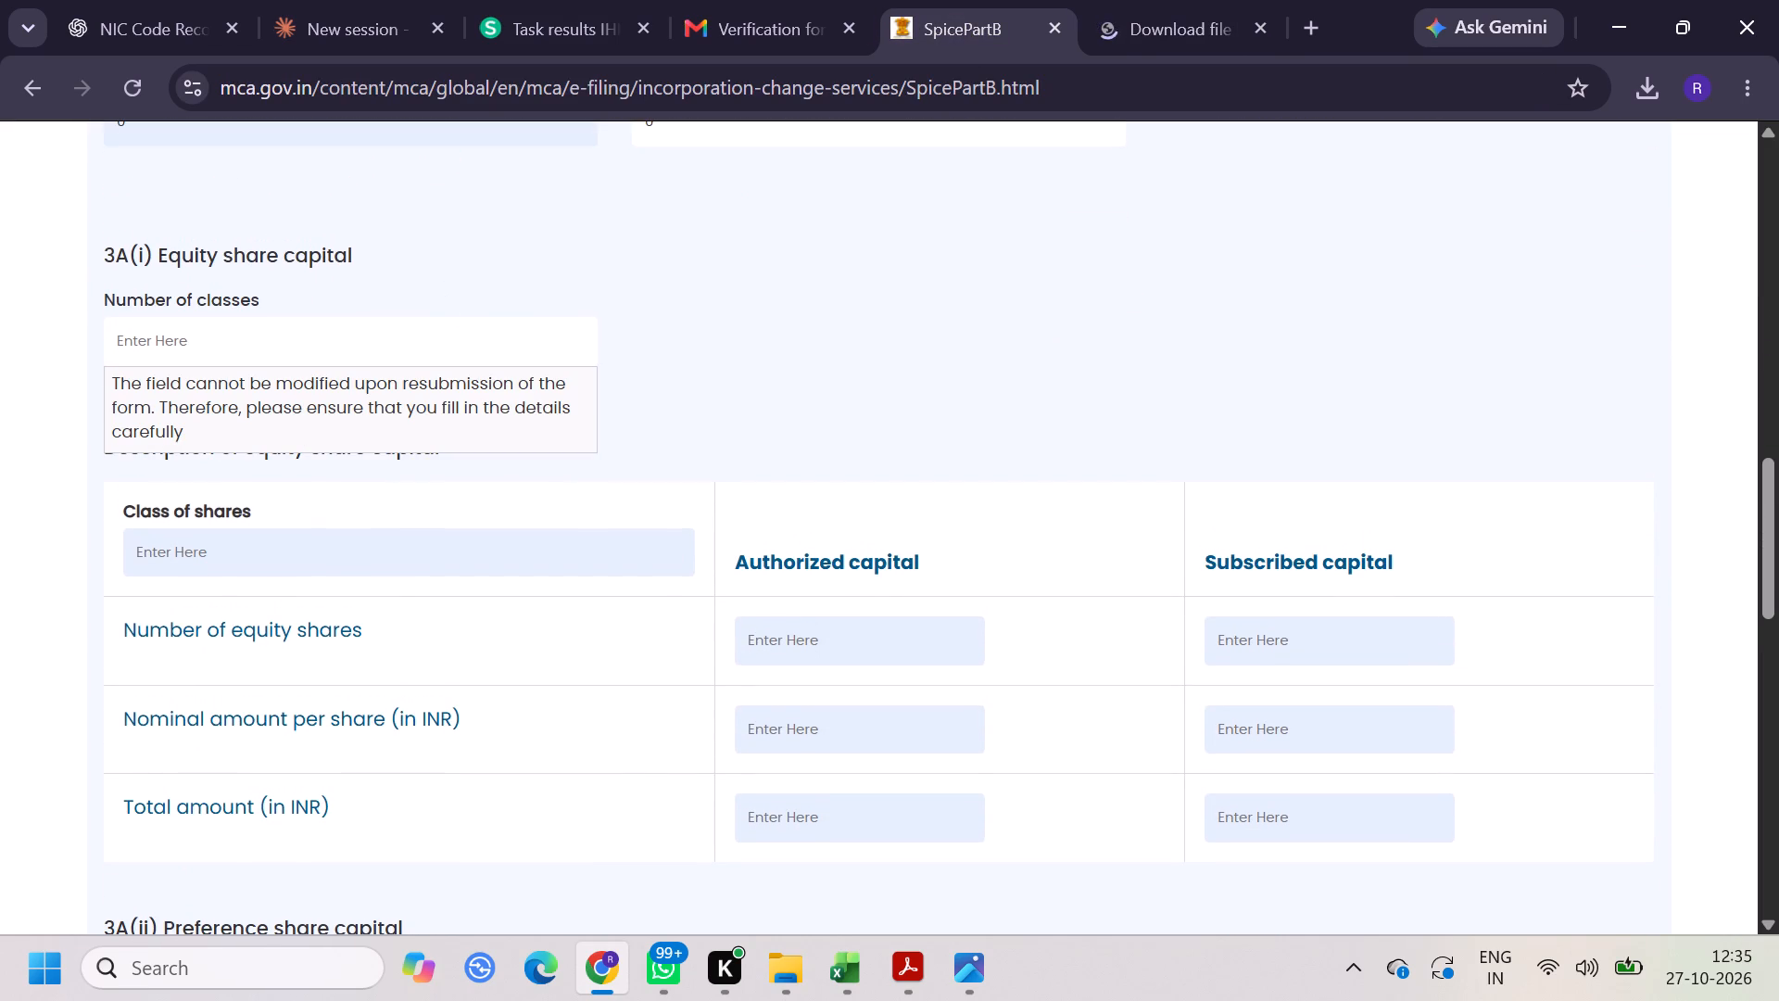
Enter 1 as the number of classes of equity share capital and 1 as the class of shares.
{"action": "left_click", "coordinate": [460, 344]}
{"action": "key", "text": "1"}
{"action": "left_click", "coordinate": [364, 553]}
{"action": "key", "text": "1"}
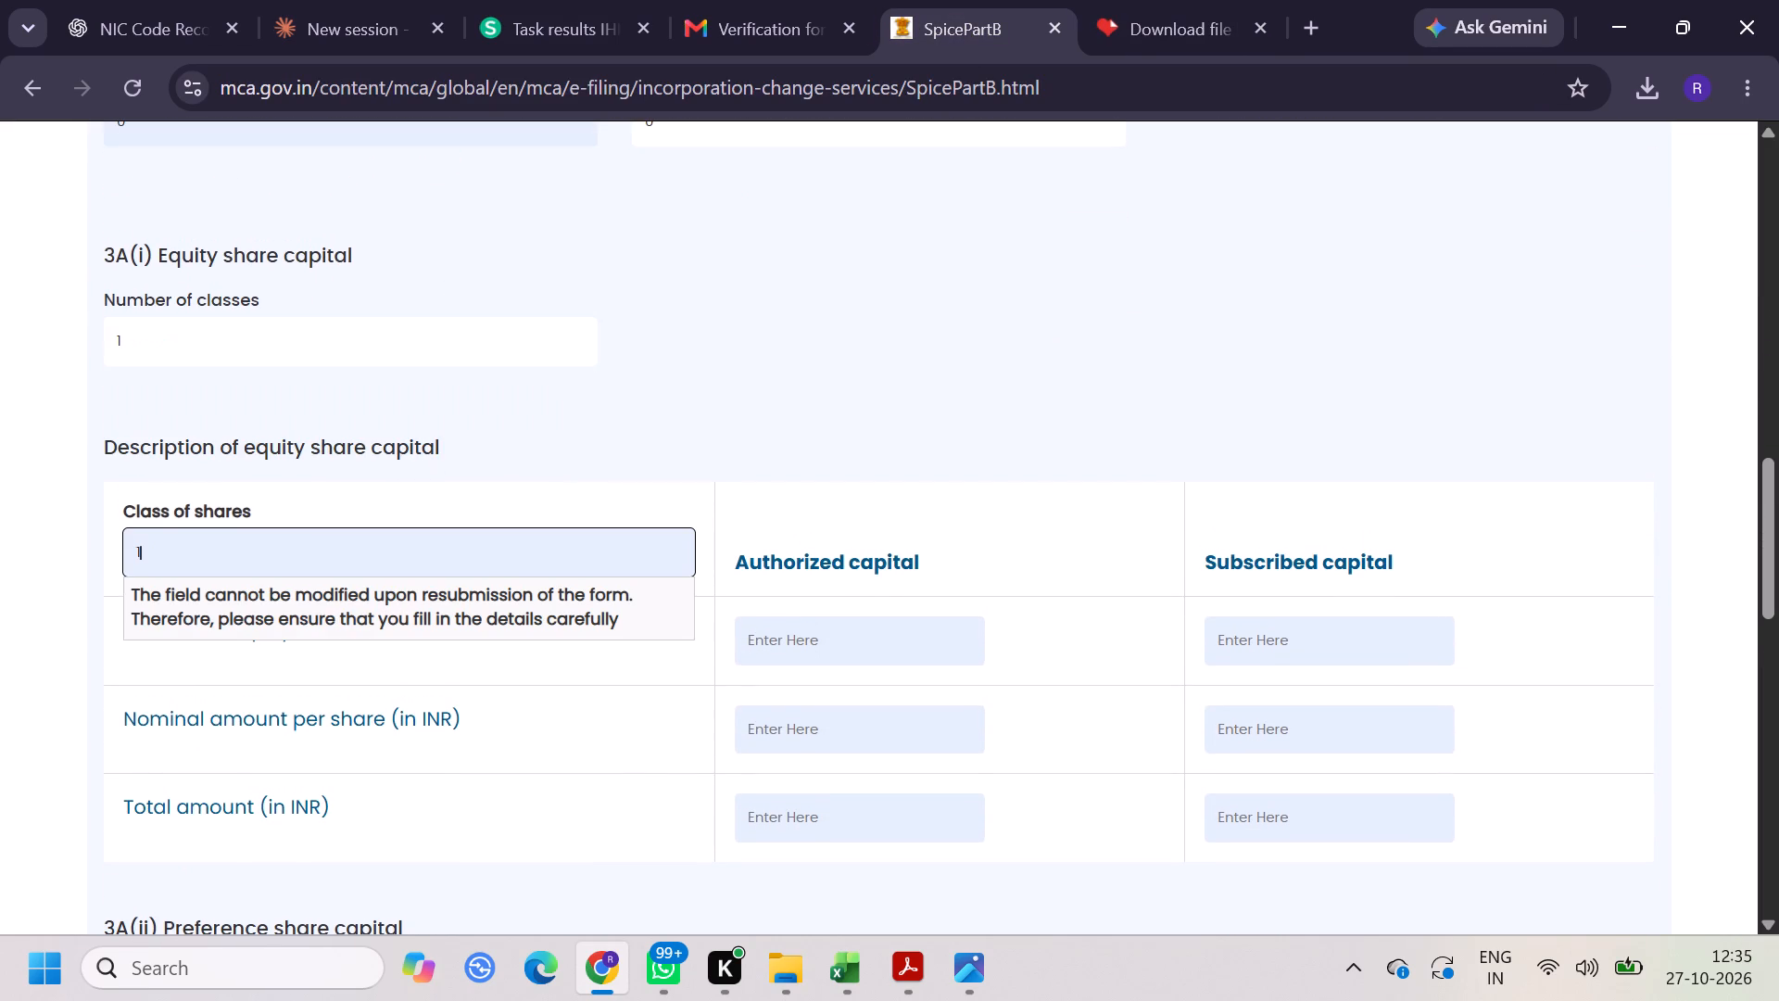
Set the number of classes in section 3A(ii) Preference share capital to 0.
{"action": "scroll", "coordinate": [364, 553], "scroll_direction": "down", "scroll_amount": 1}
{"action": "left_click", "coordinate": [345, 792]}
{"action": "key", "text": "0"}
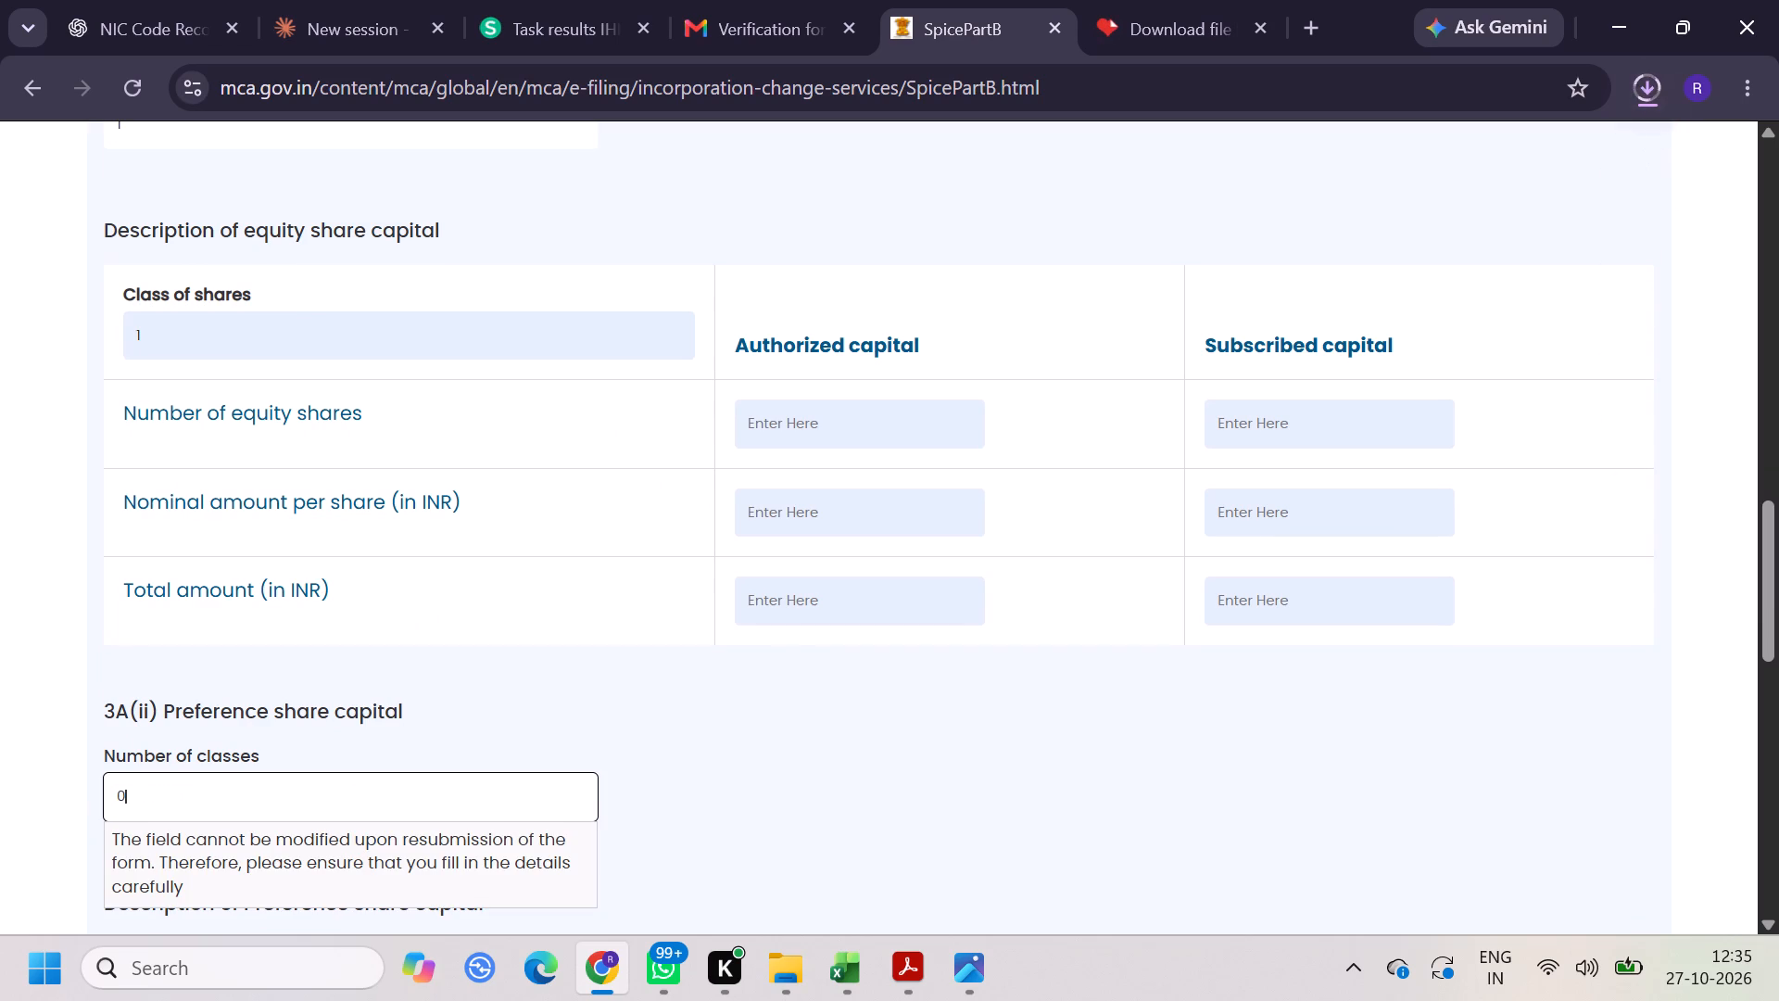
{"action": "scroll", "coordinate": [345, 792], "scroll_direction": "down", "scroll_amount": 2}
{"action": "key", "text": "Return"}
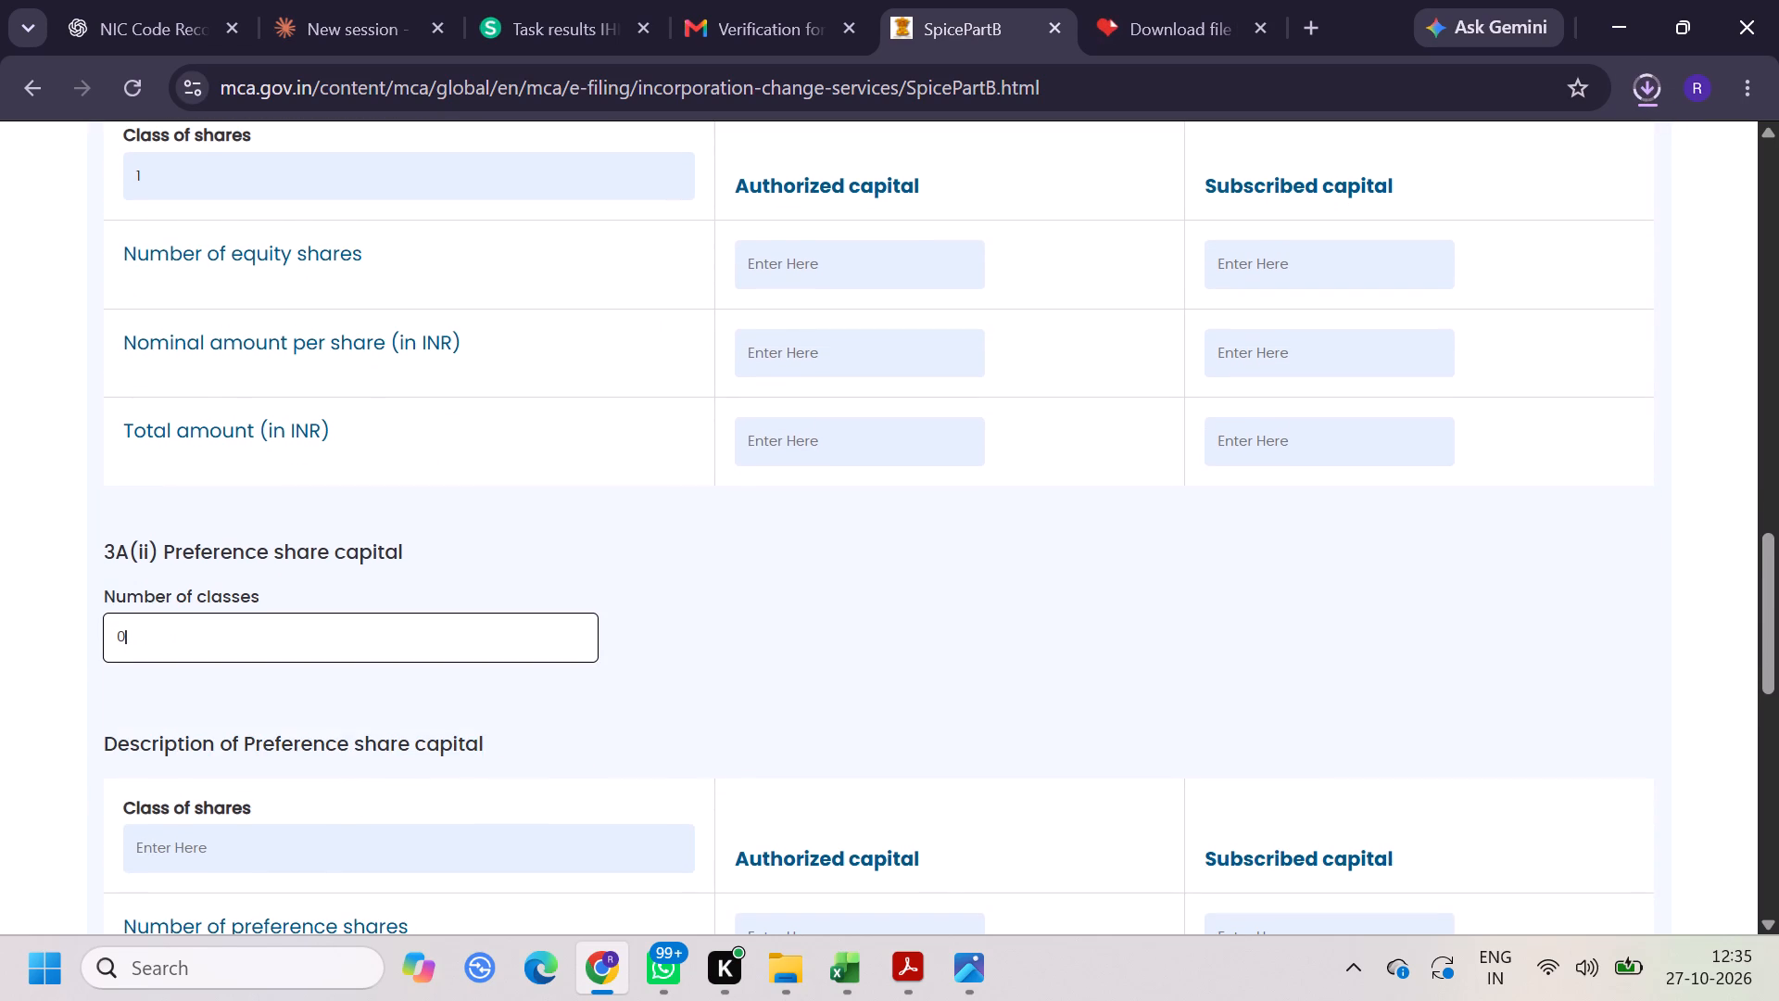
{"action": "scroll", "coordinate": [584, 651], "scroll_direction": "up", "scroll_amount": 1}
{"action": "left_click", "coordinate": [789, 383]}
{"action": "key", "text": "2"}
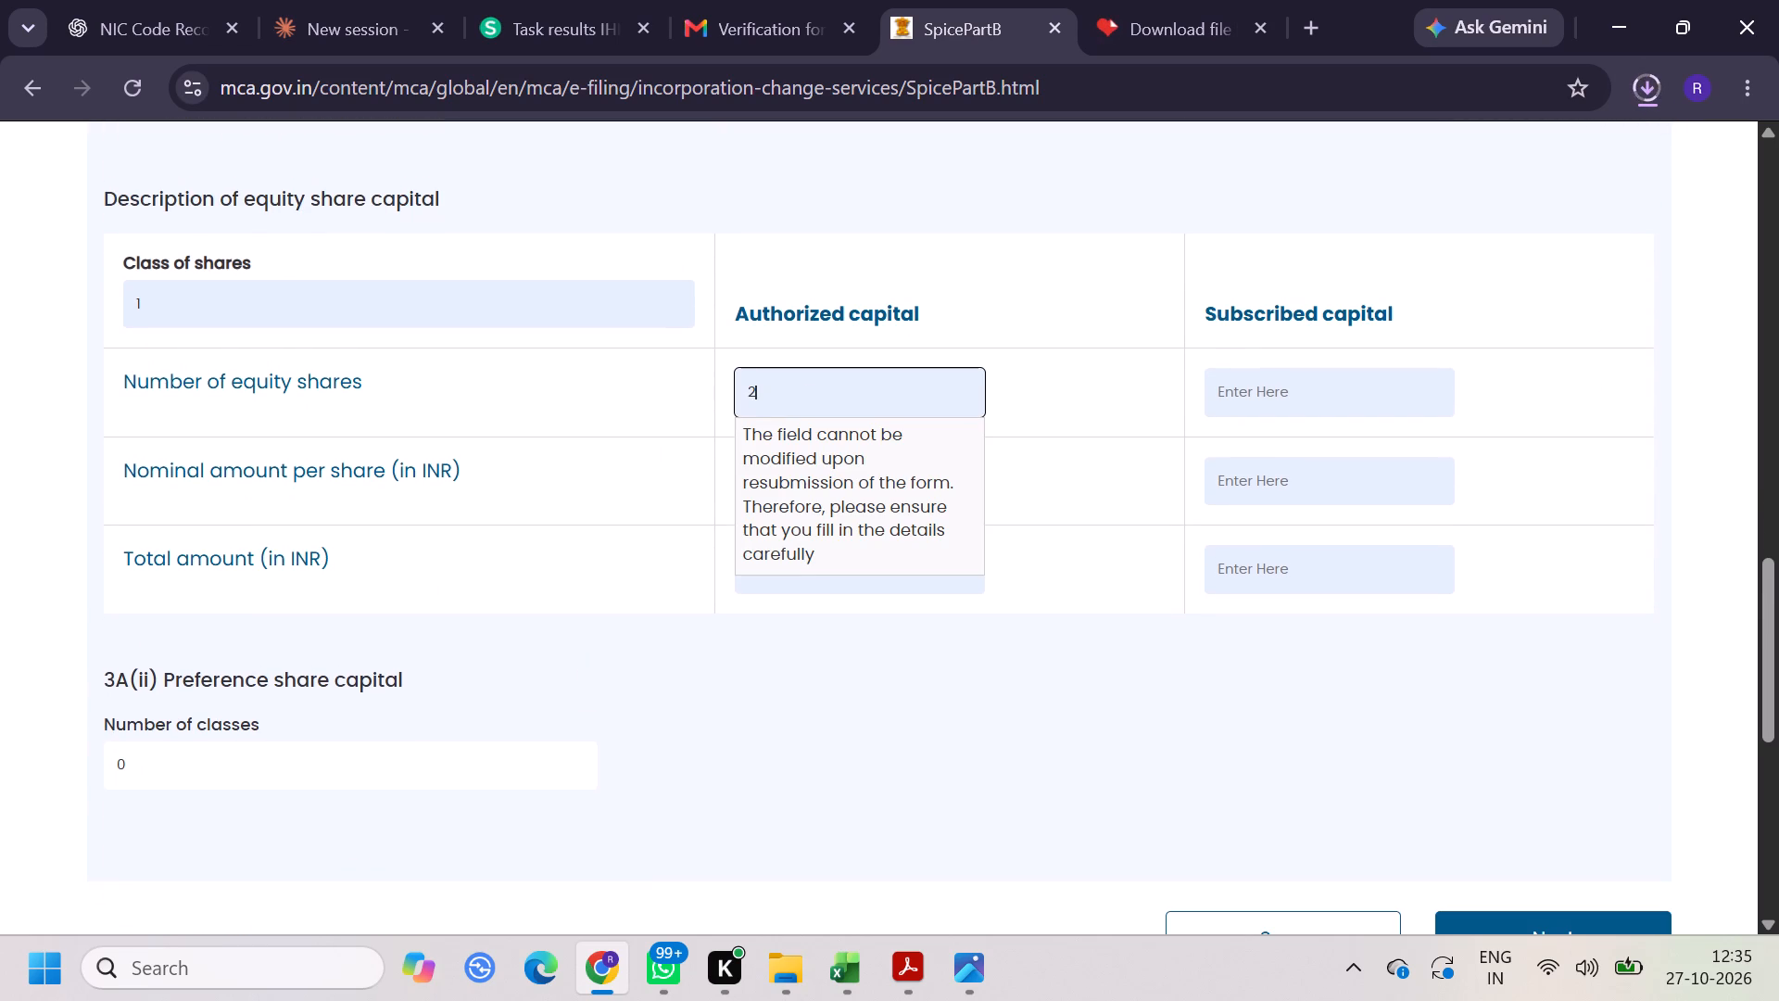